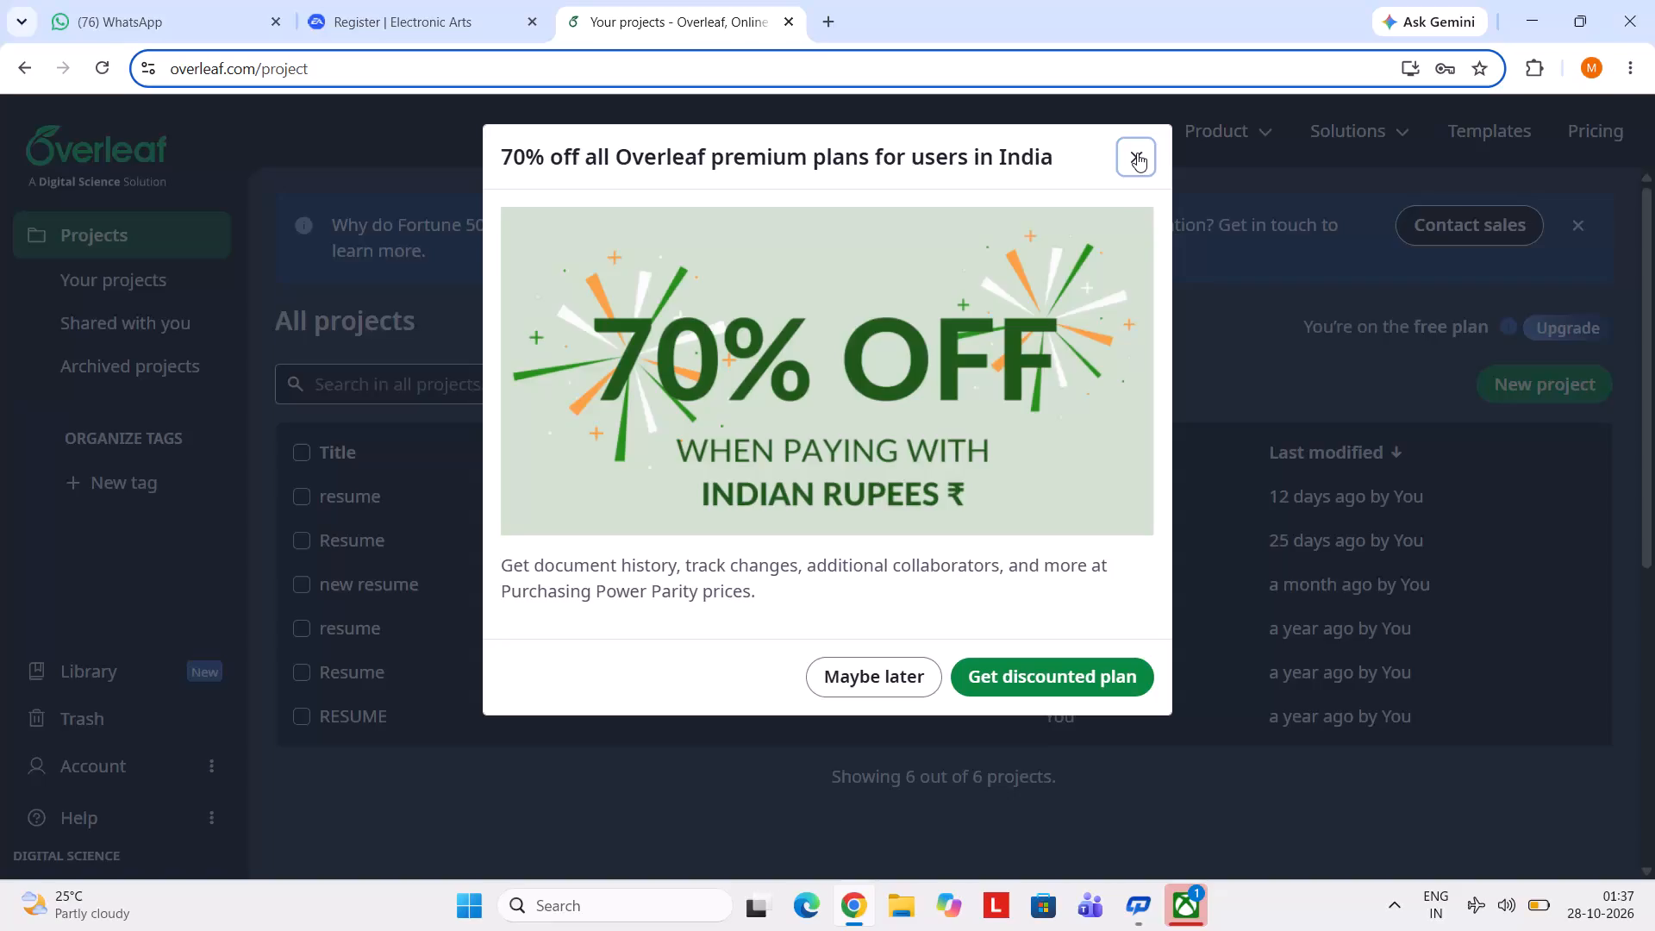
Dismiss the premium discount offer and open the most recently modified resume project.
left_click(1137, 153)
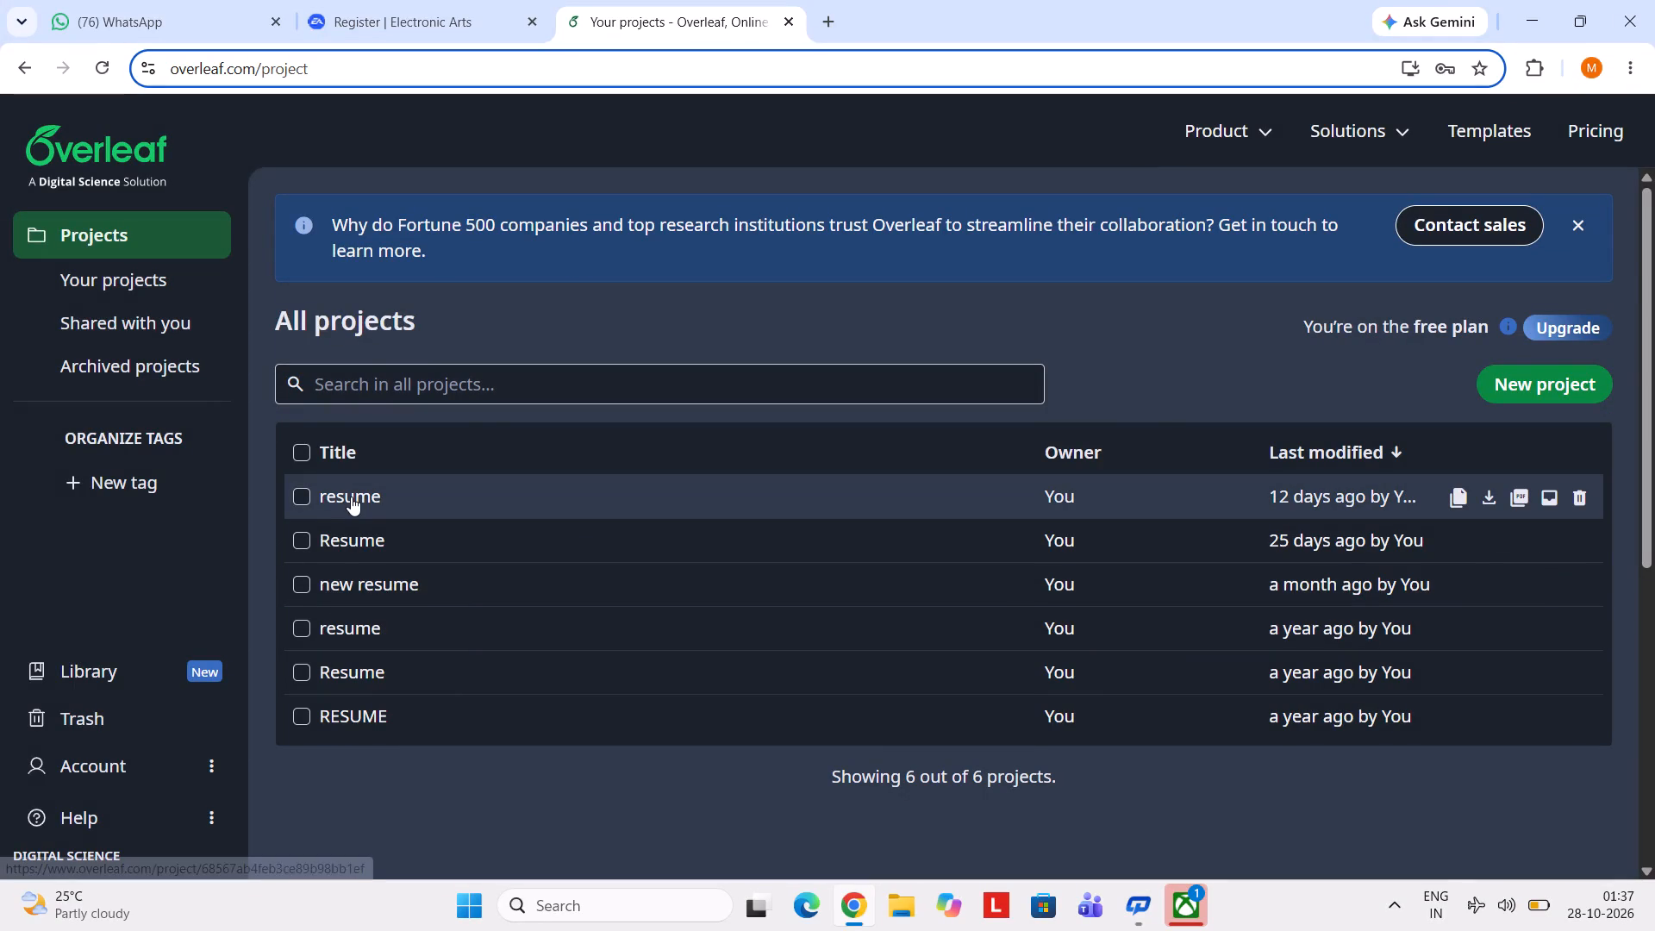
left_click(351, 497)
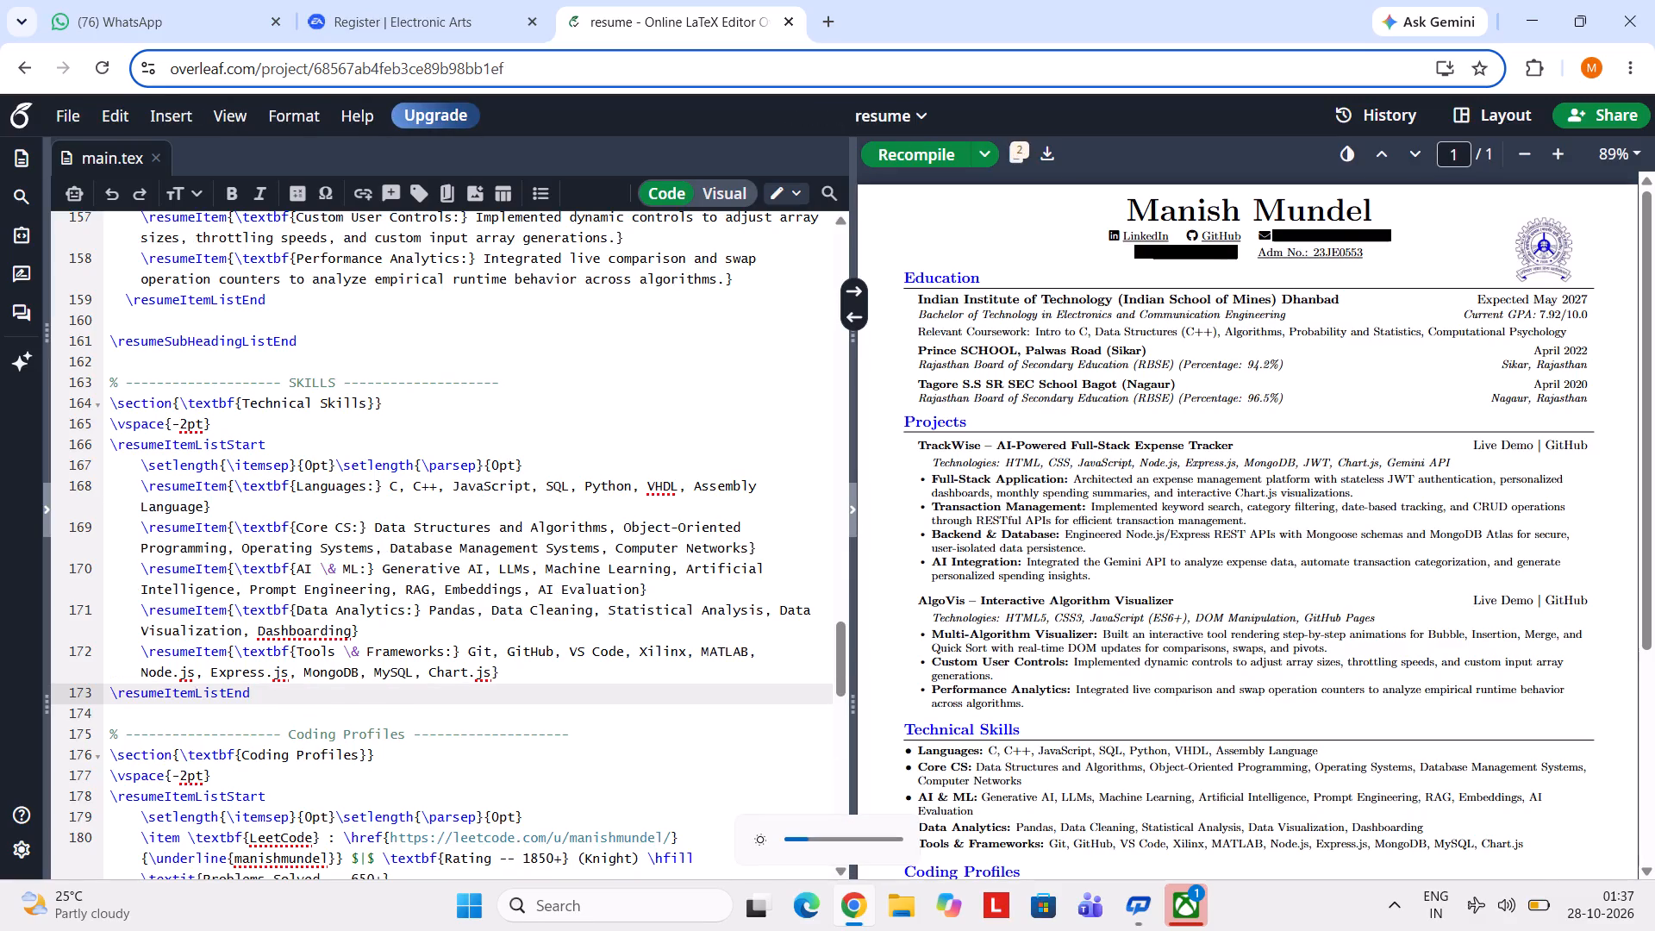
Examine the resume's compiled preview and its LaTeX source from the preamble through the Technical Skills section.
scroll(243, 397, "up", 6)
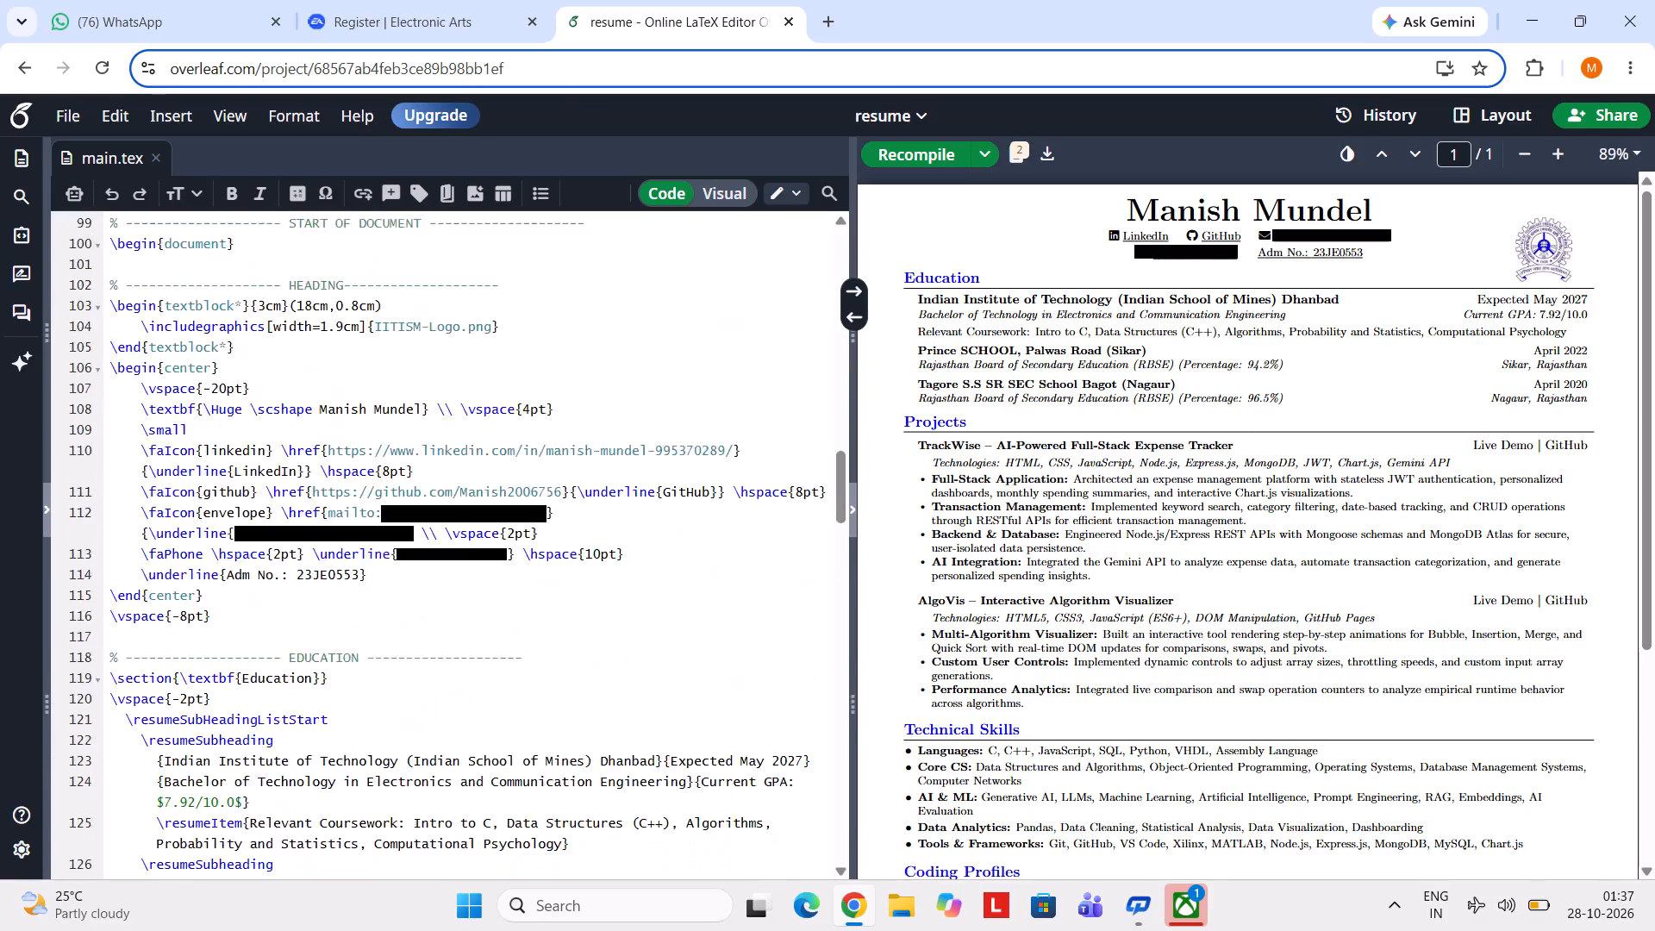
scroll(243, 397, "up", 9)
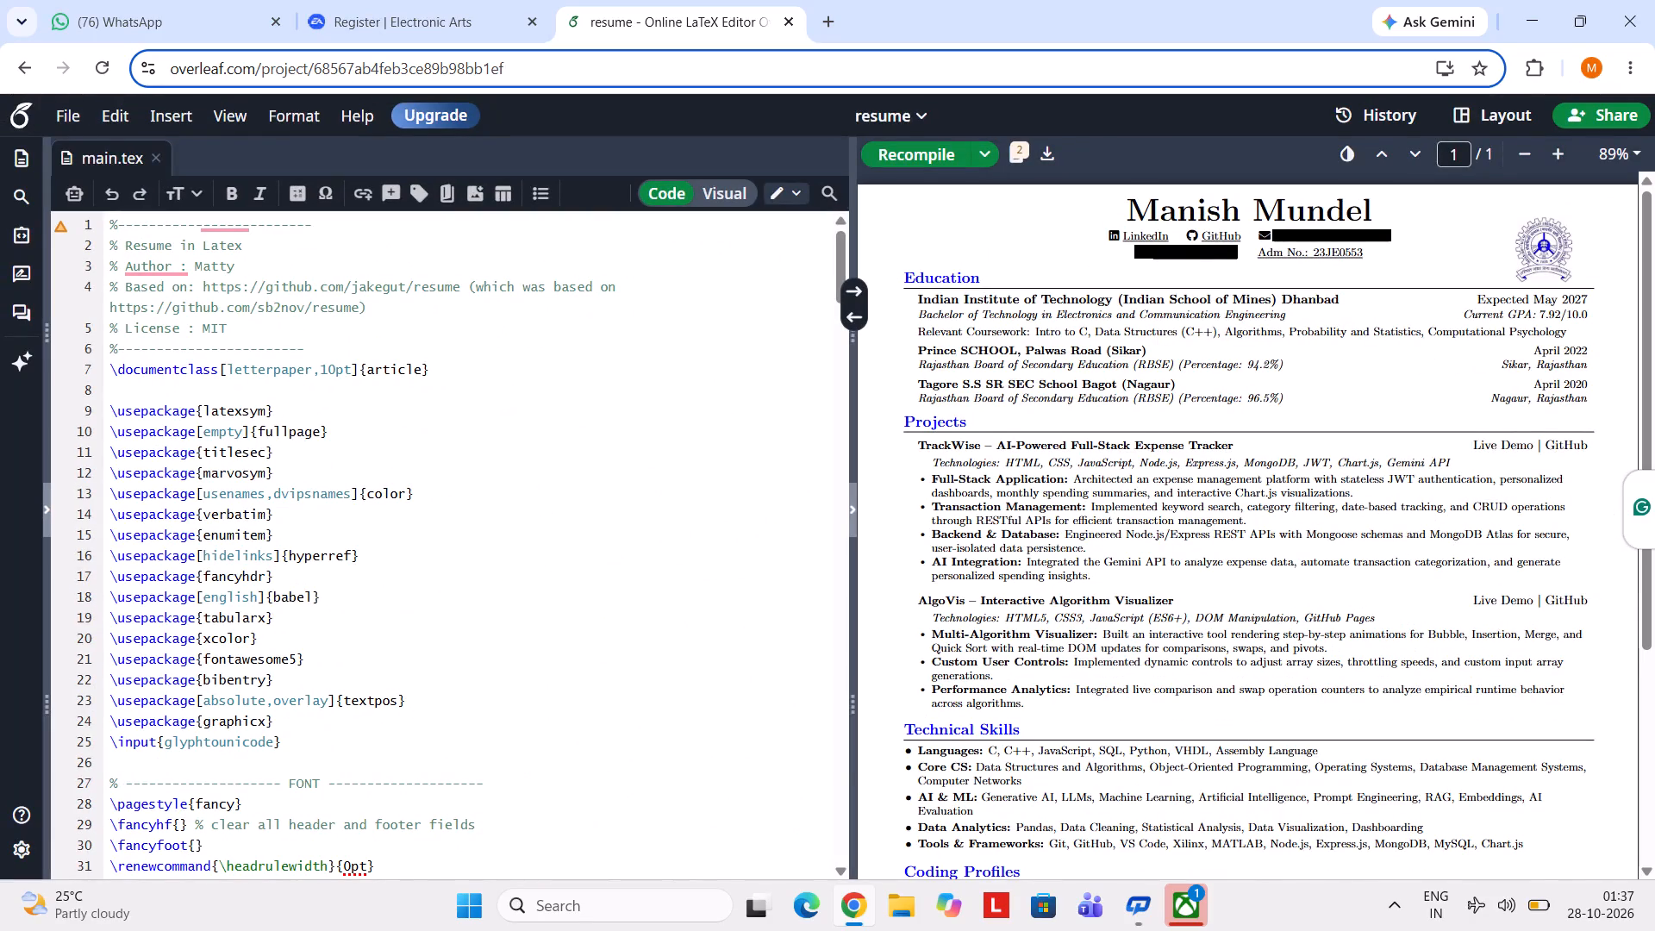
scroll(1177, 377, "down", 2)
scroll(1144, 552, "down", 1)
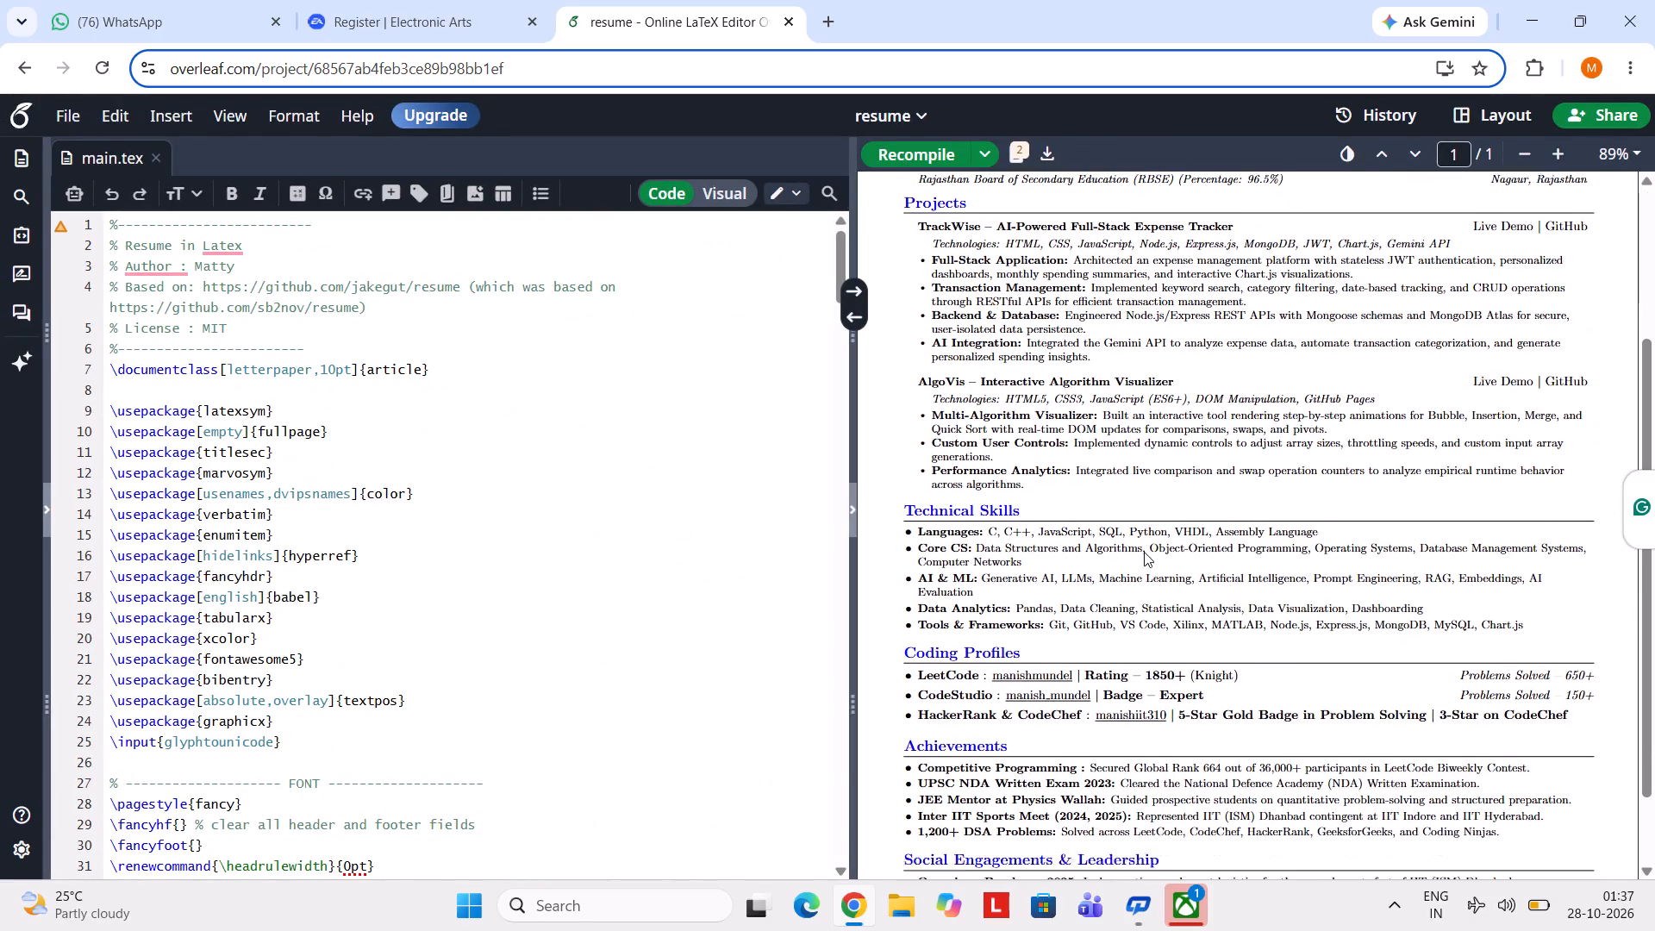
scroll(1144, 552, "down", 1)
scroll(657, 621, "down", 3)
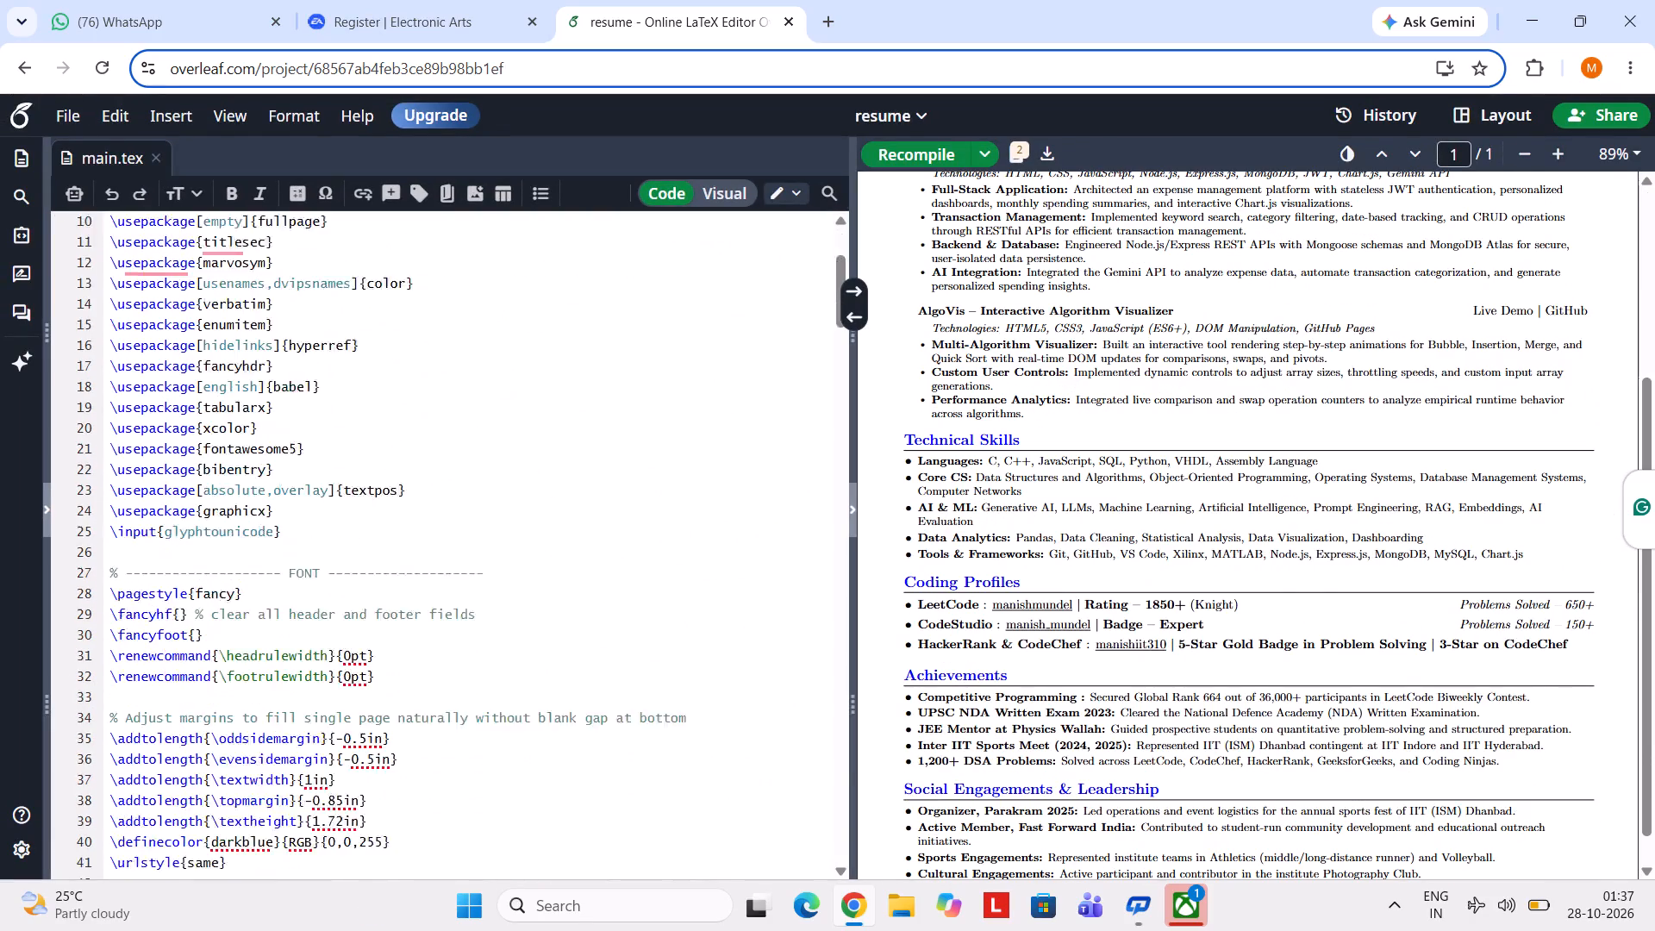
scroll(657, 621, "down", 8)
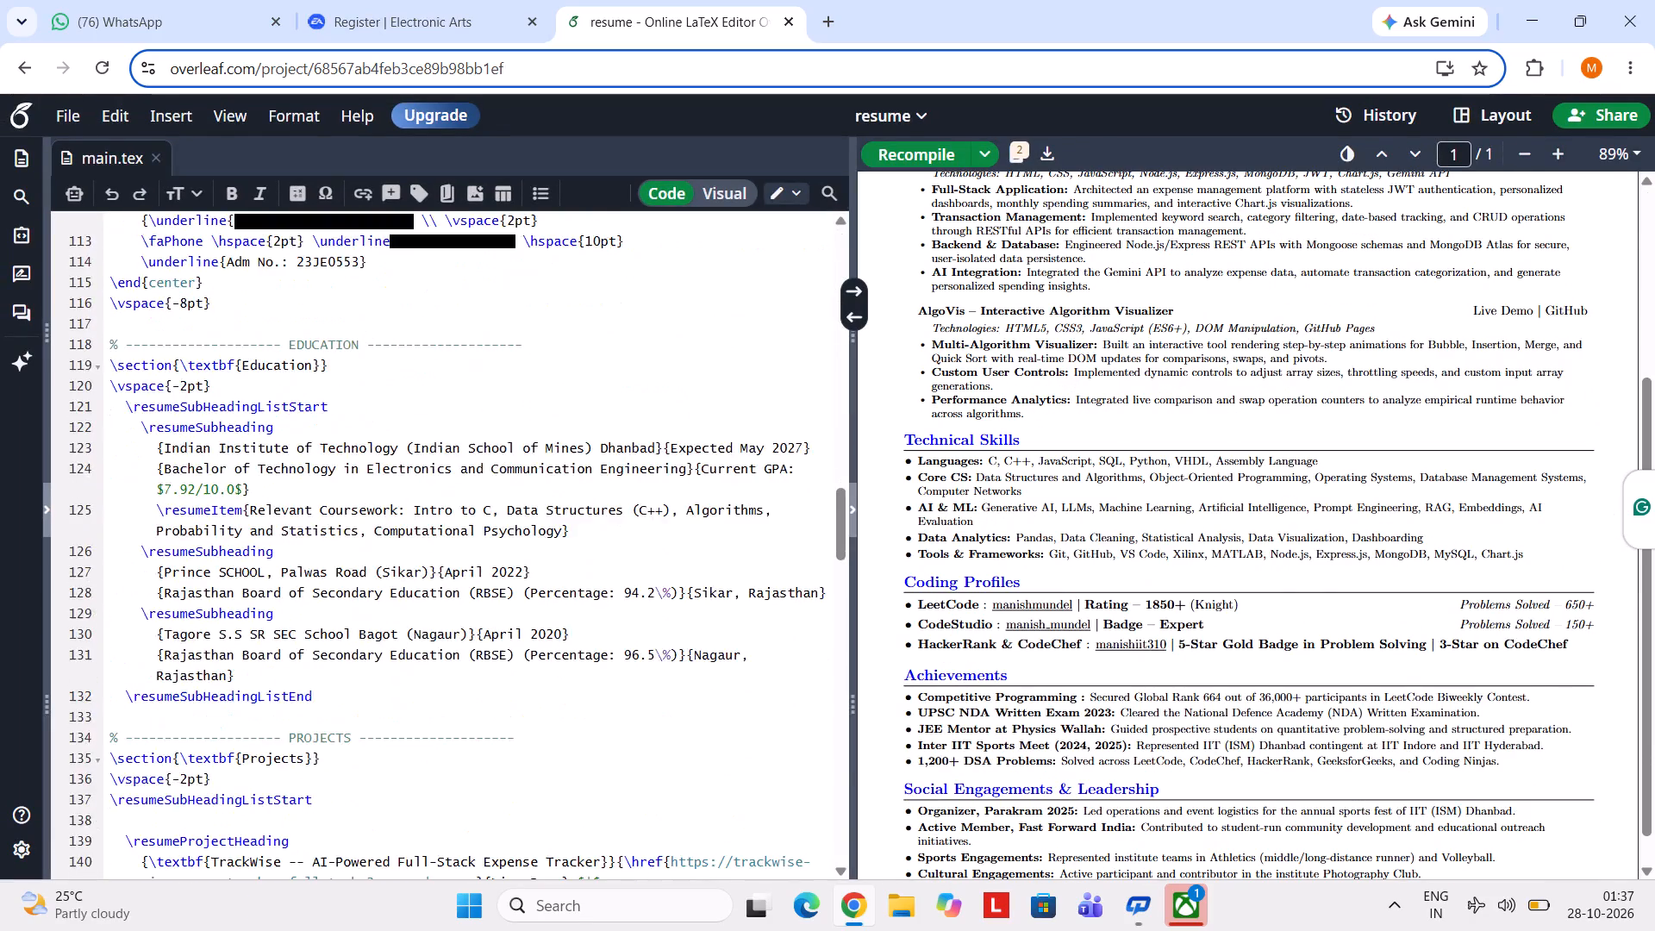
scroll(657, 621, "down", 2)
scroll(489, 573, "down", 3)
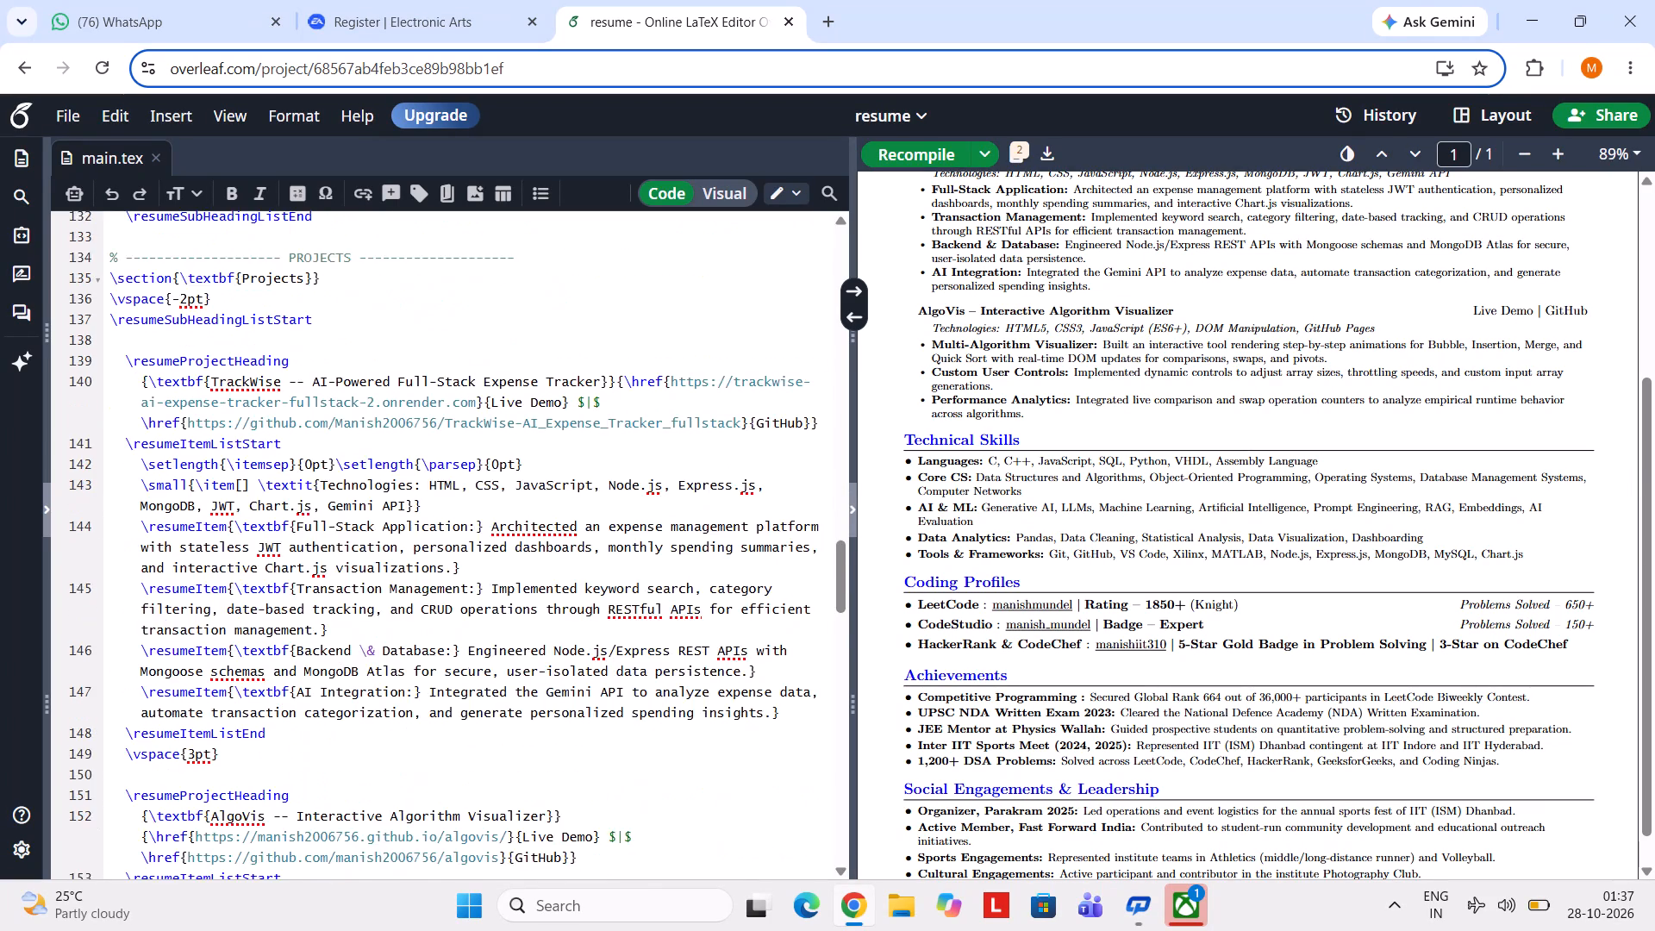
scroll(489, 573, "down", 5)
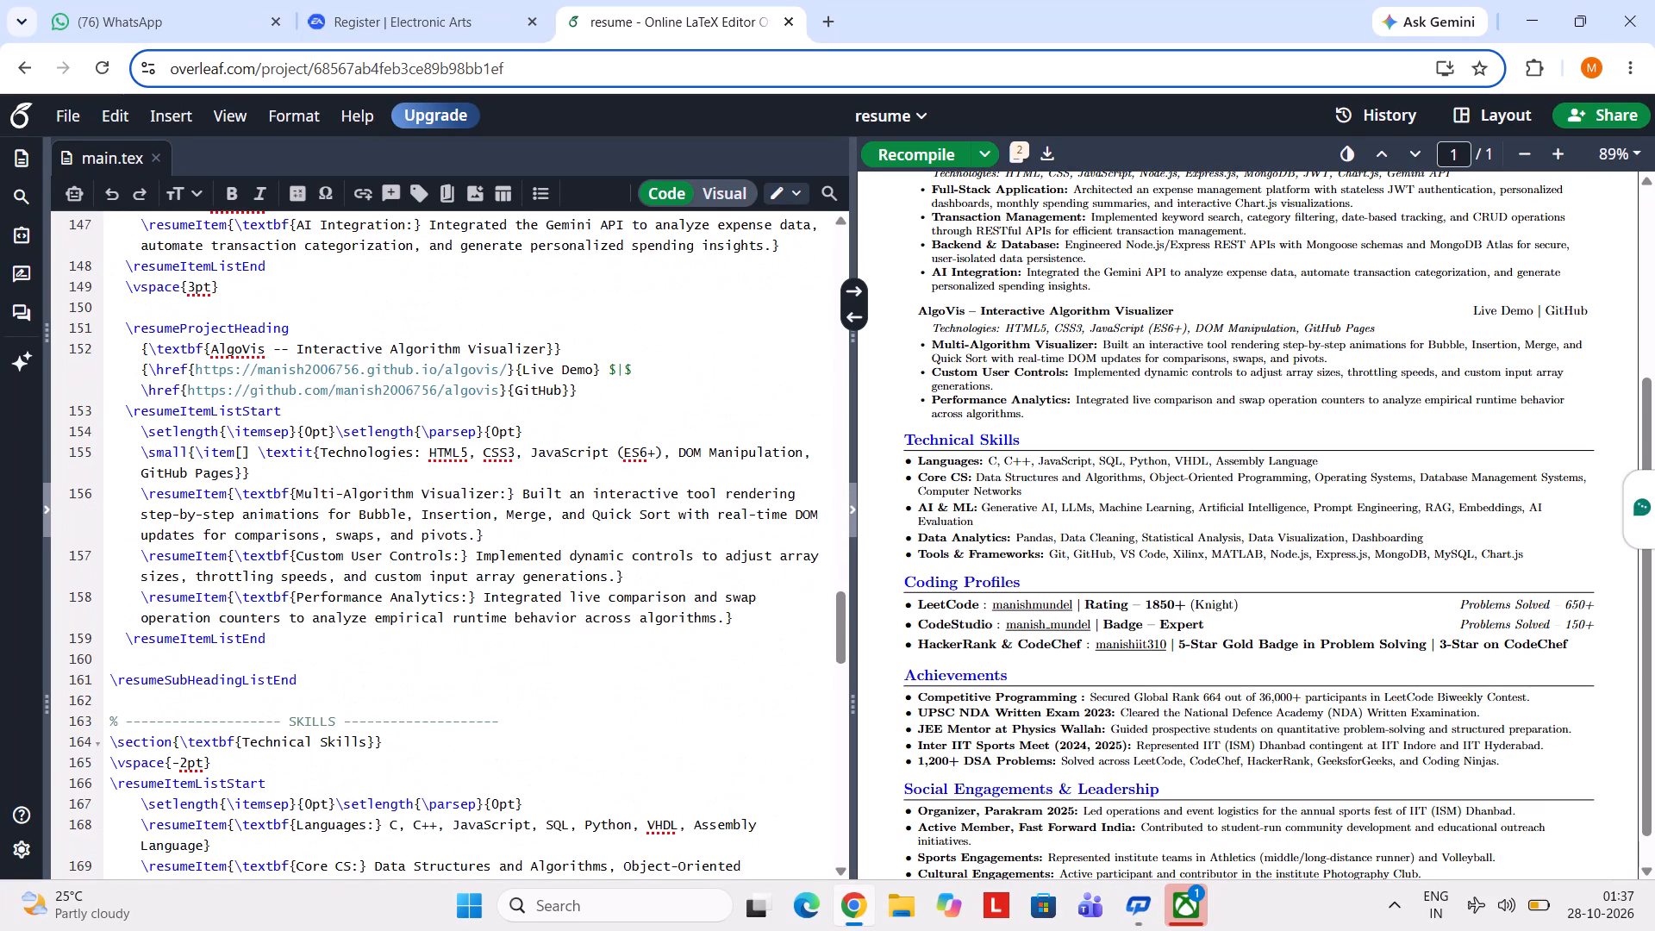
scroll(489, 573, "down", 4)
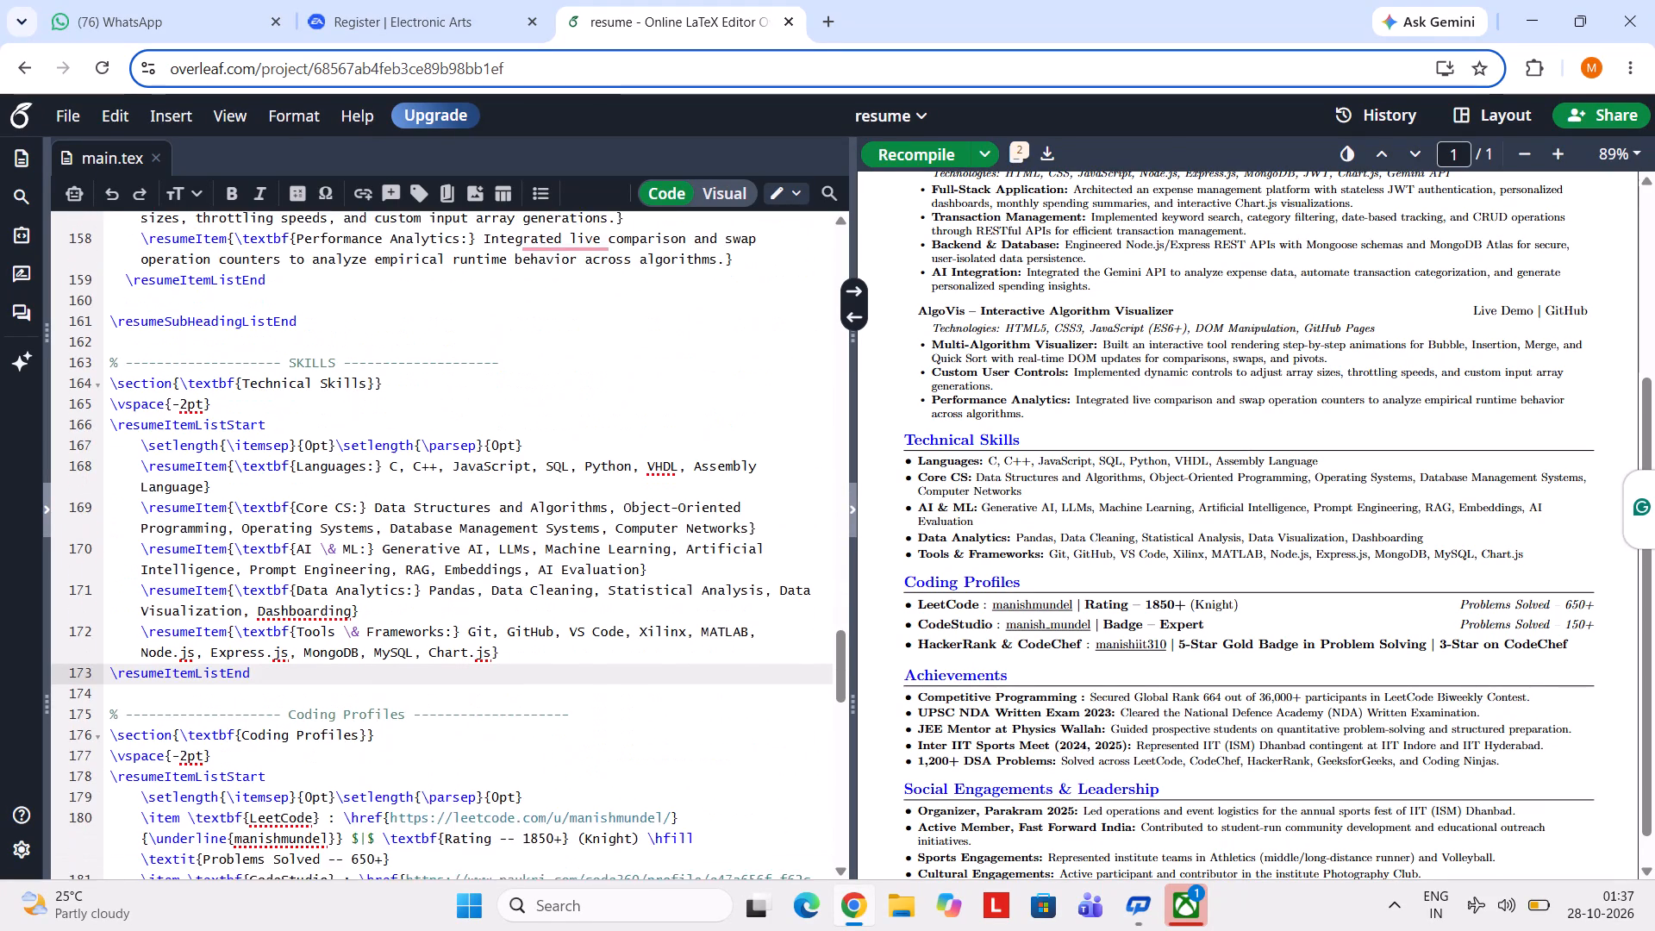
Set the LeetCode problems solved count to 700+ in the Coding Profiles section of main.tex.
scroll(489, 573, "down", 3)
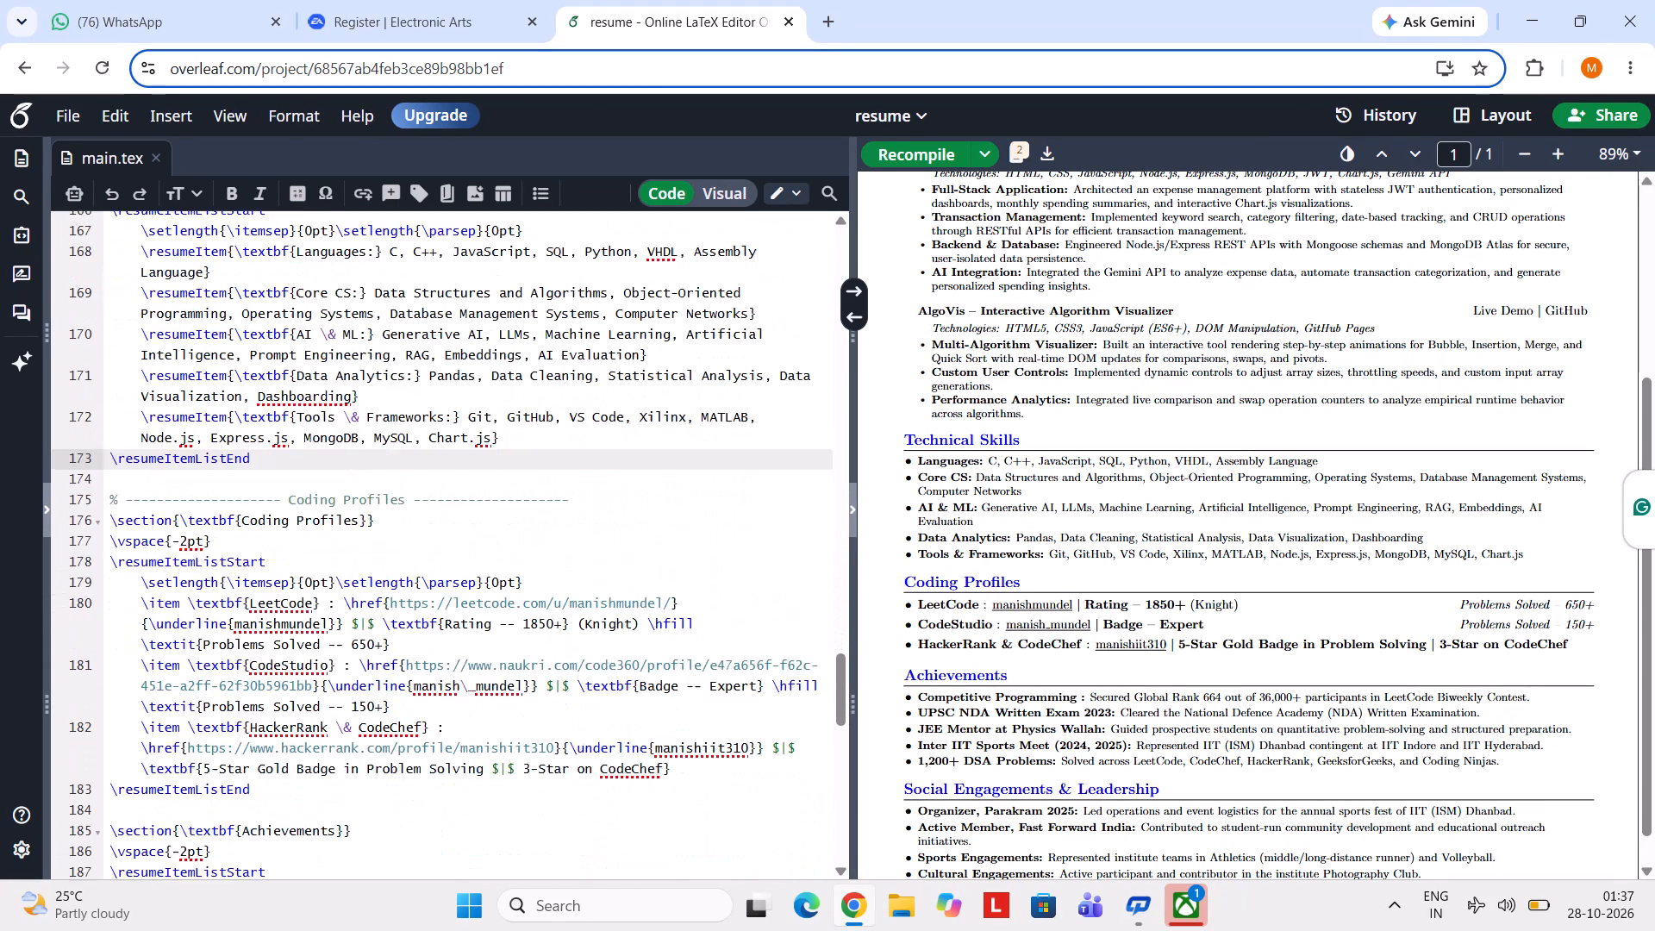
scroll(455, 615, "down", 1)
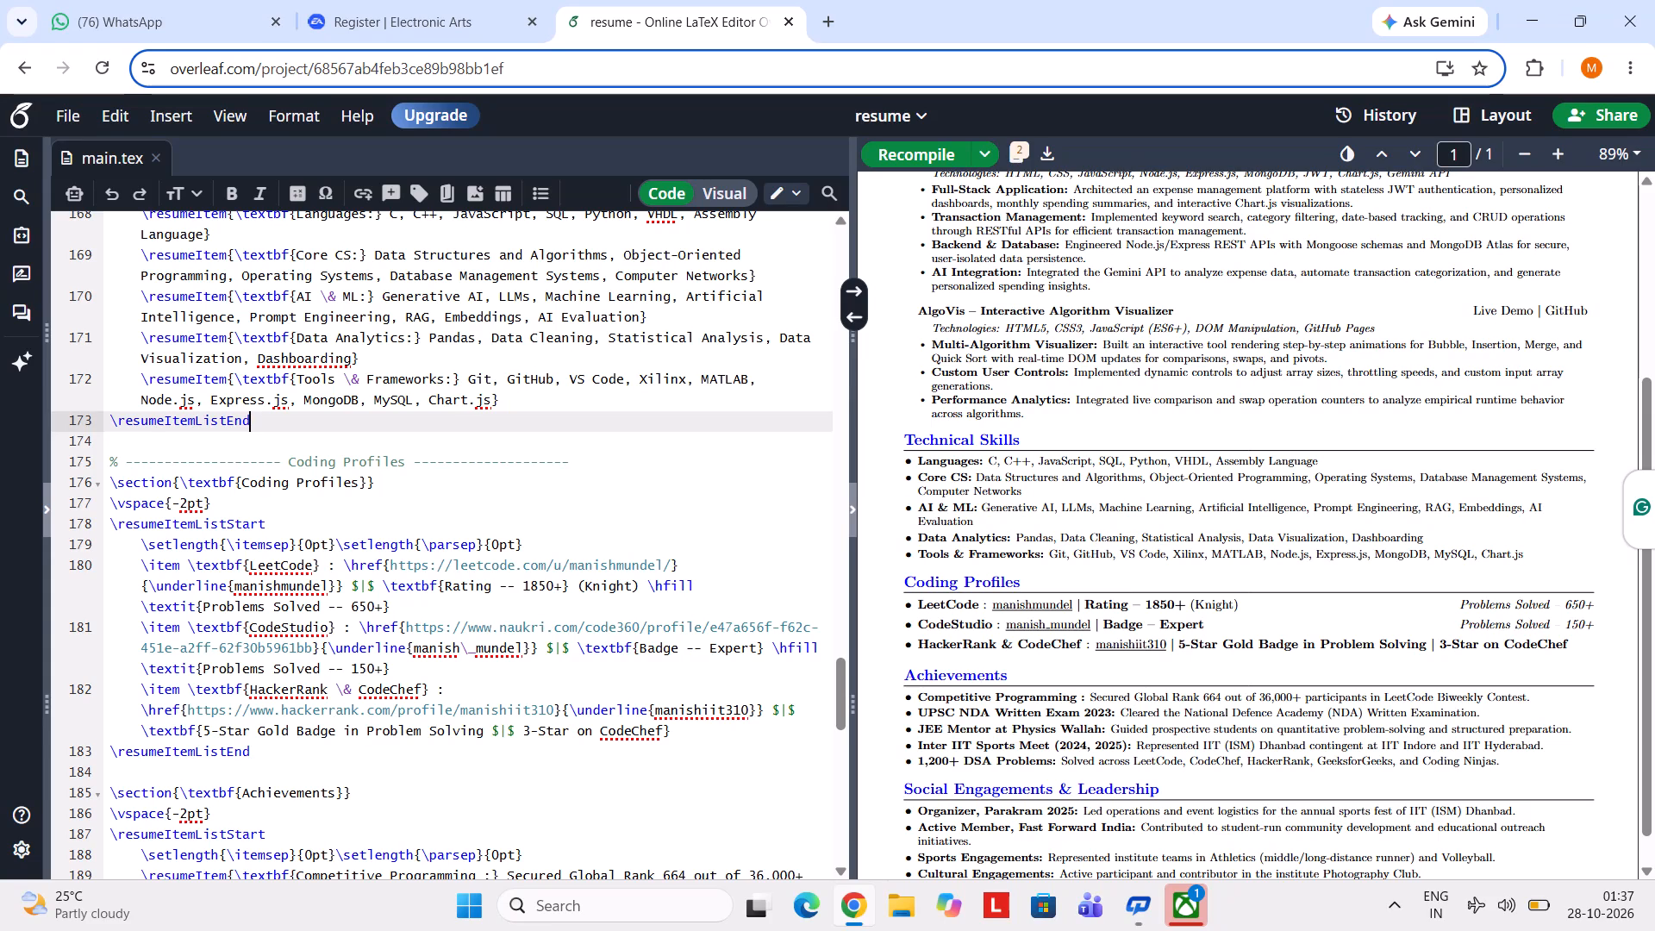
left_click(372, 603)
key("BackSpace")
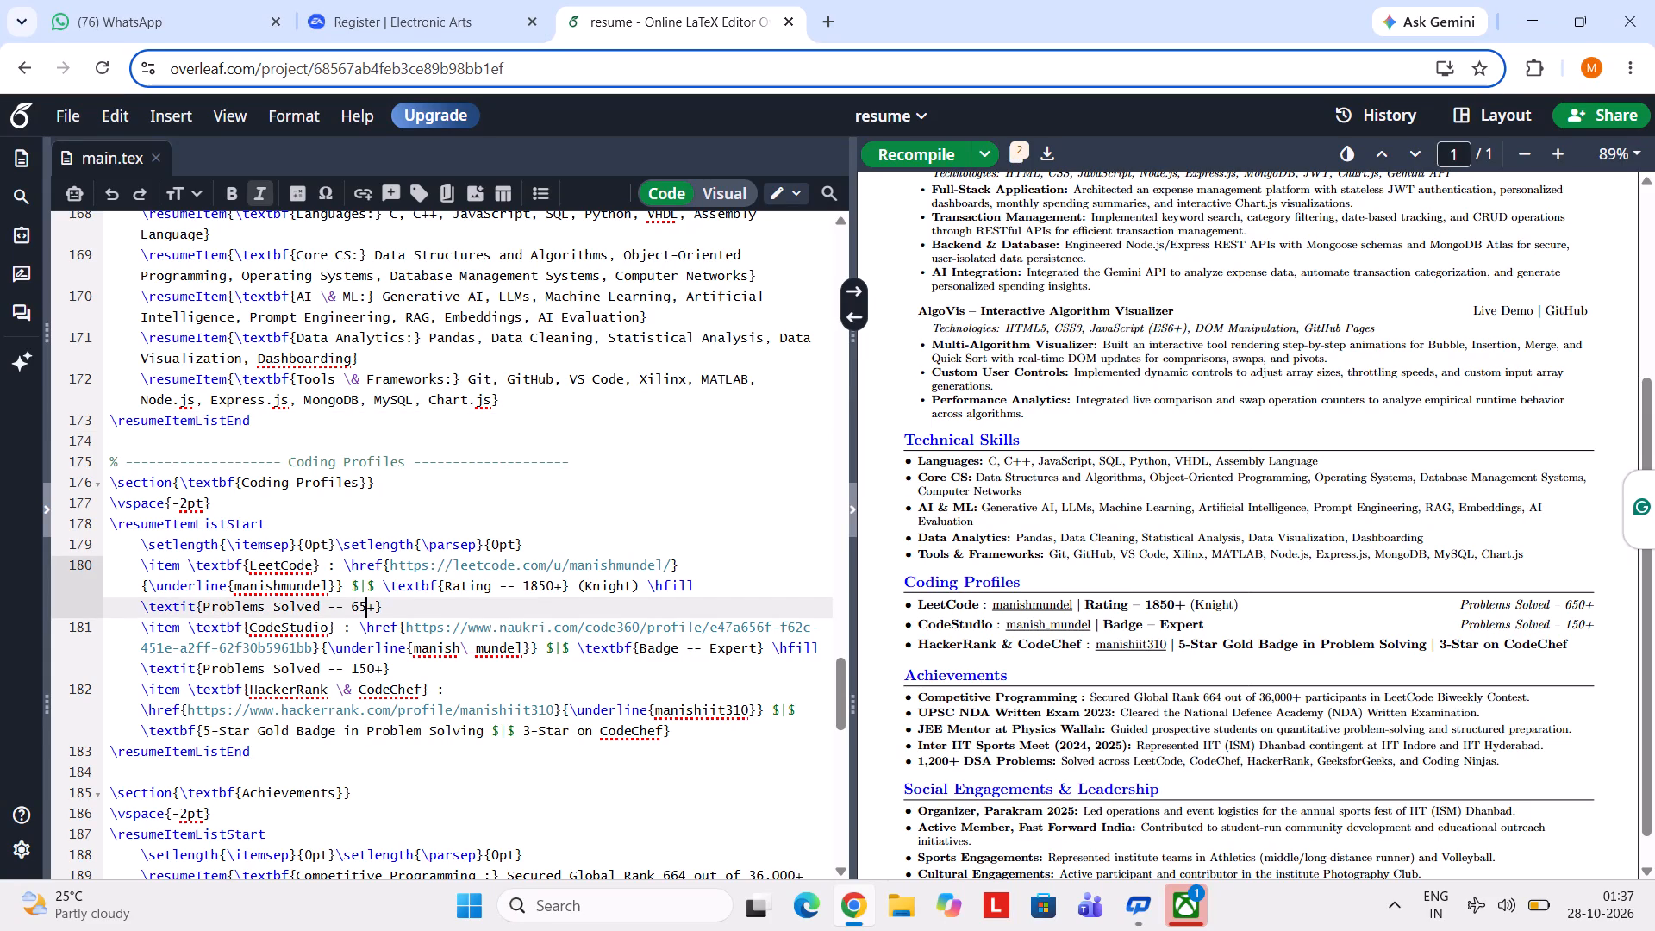
key("BackSpace")
key("BackSpace")
type("700")
left_click(428, 591)
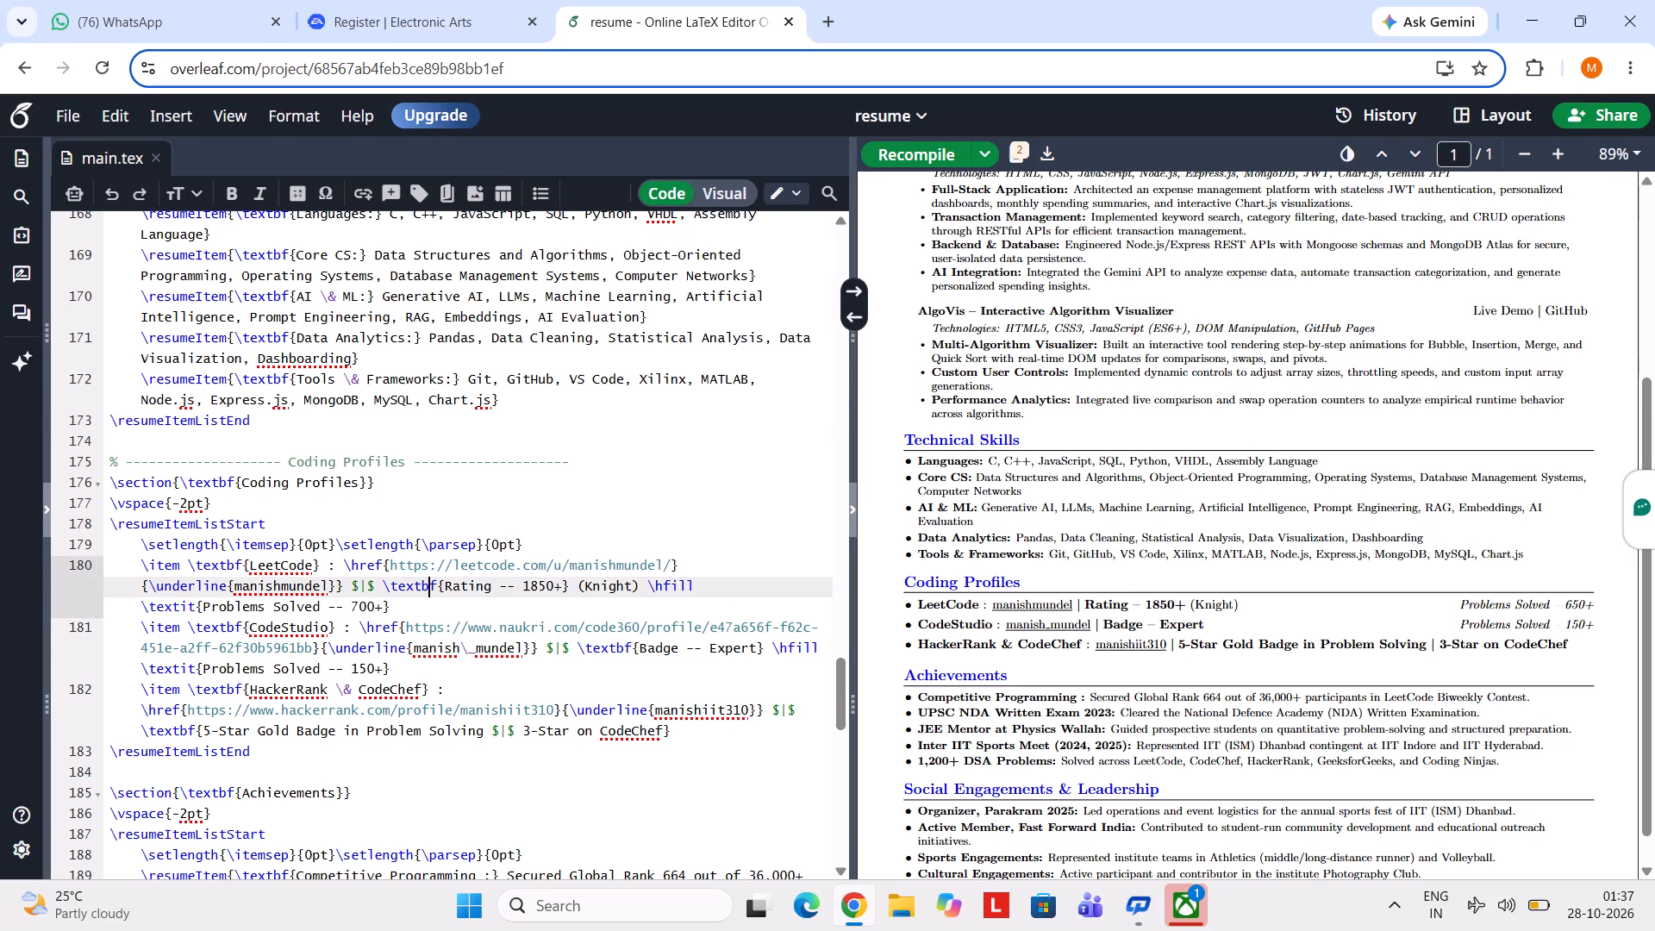
left_click(407, 613)
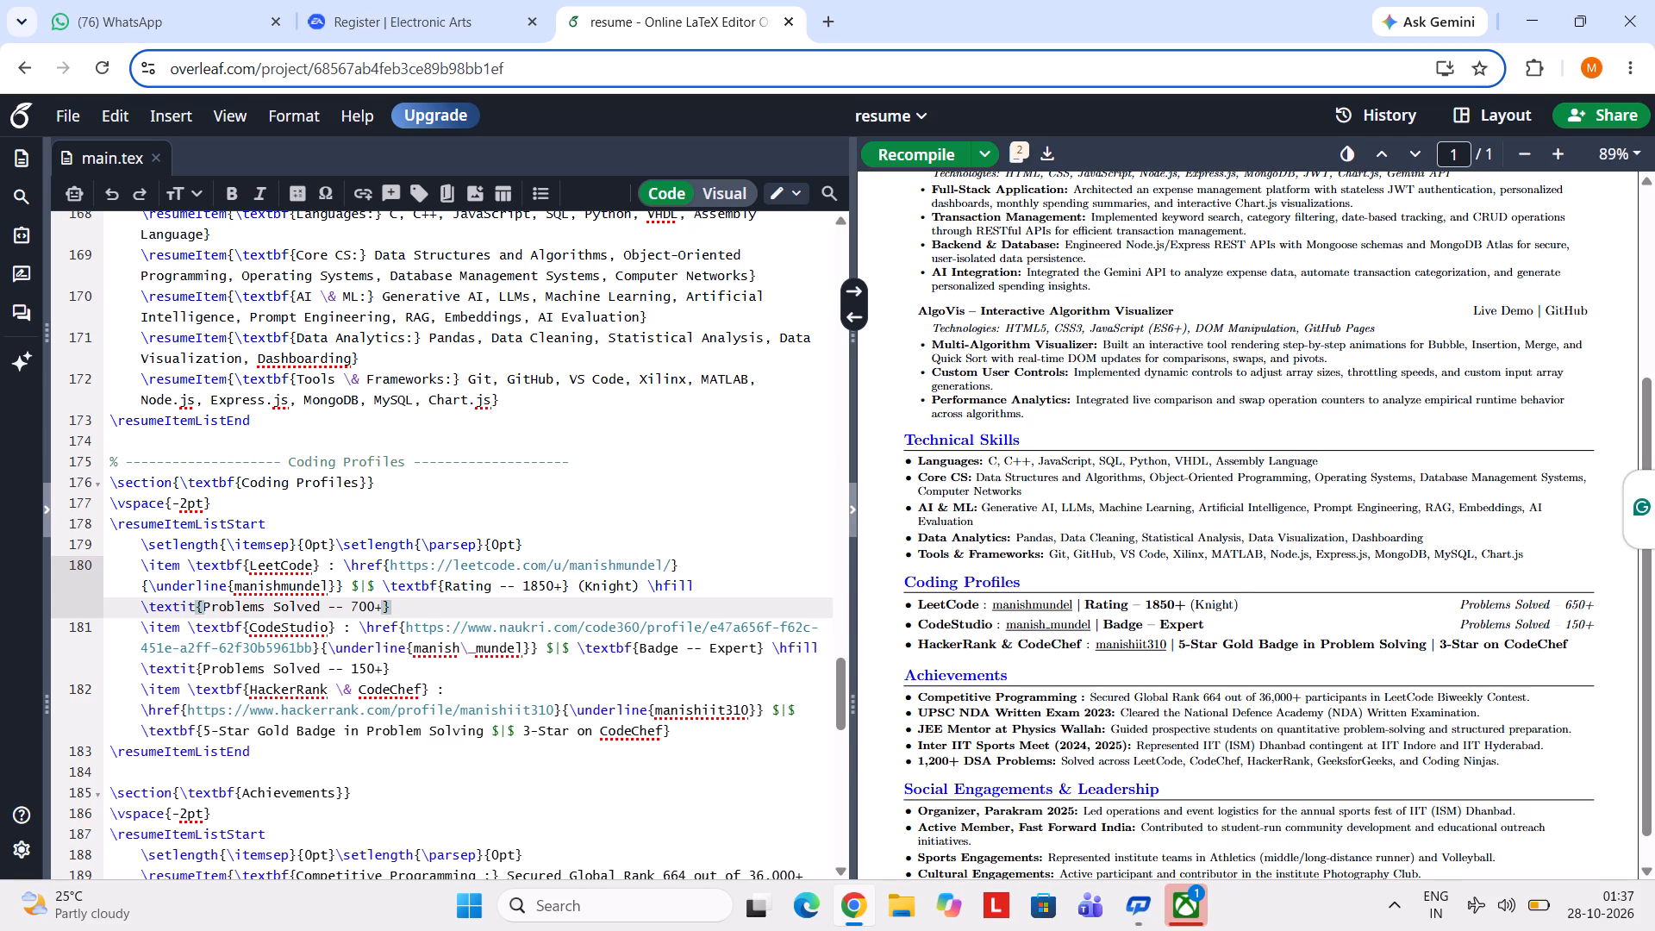
Leave the resume editor and return to the list of all projects.
scroll(321, 776, "down", 1)
scroll(321, 776, "up", 5)
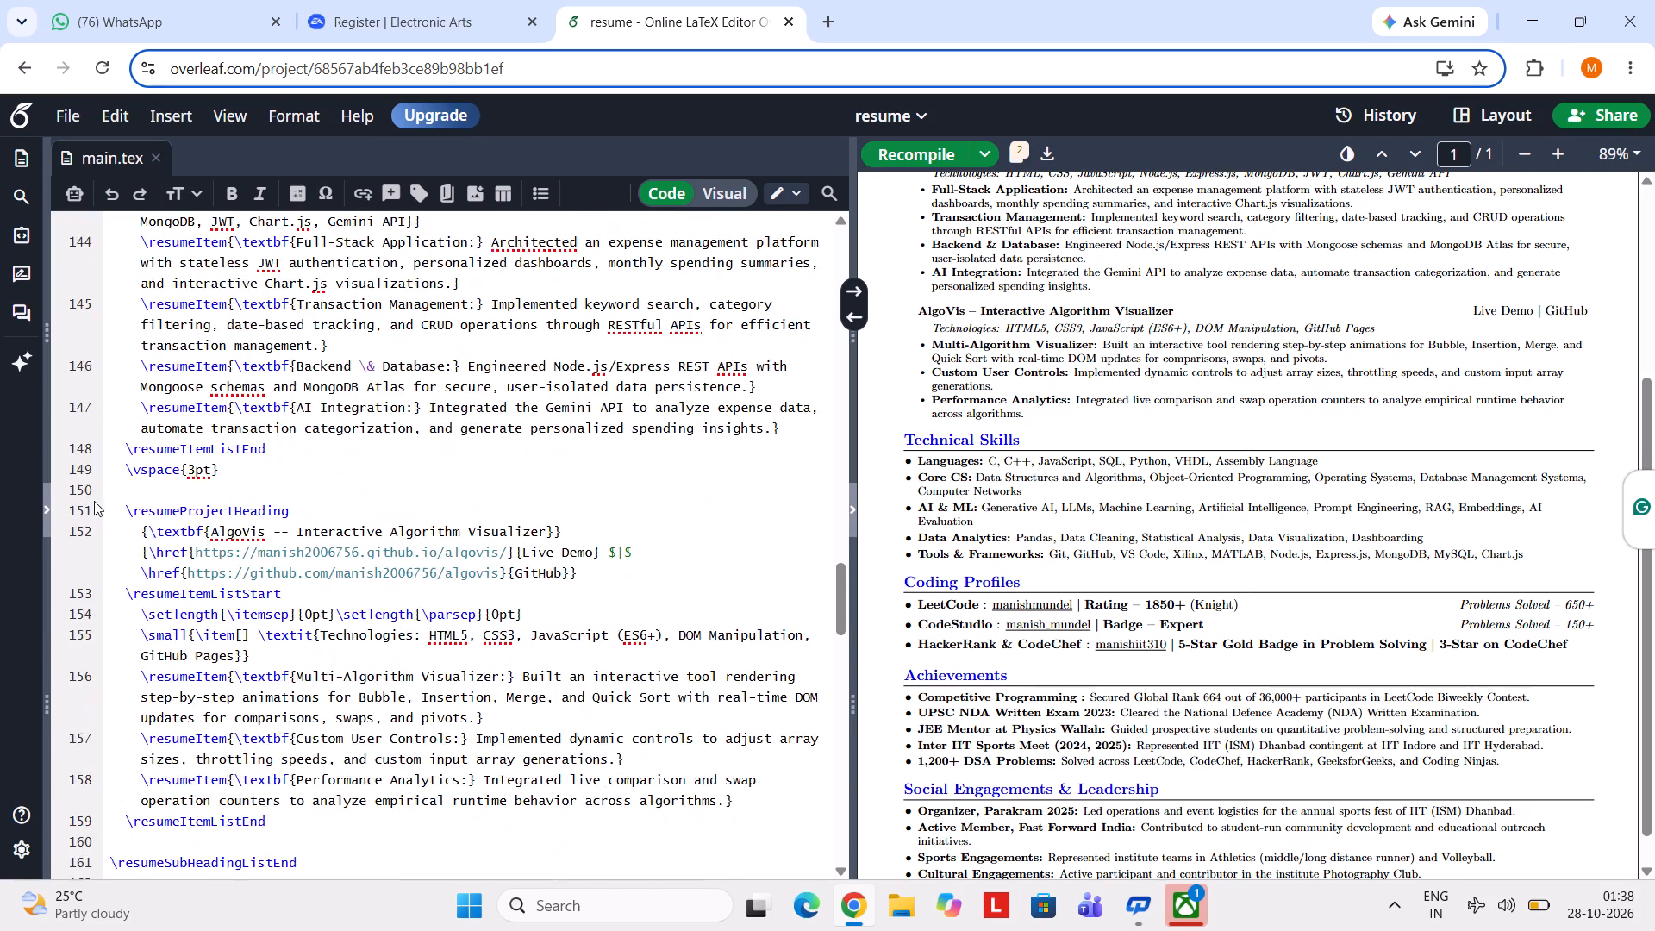
left_click(24, 64)
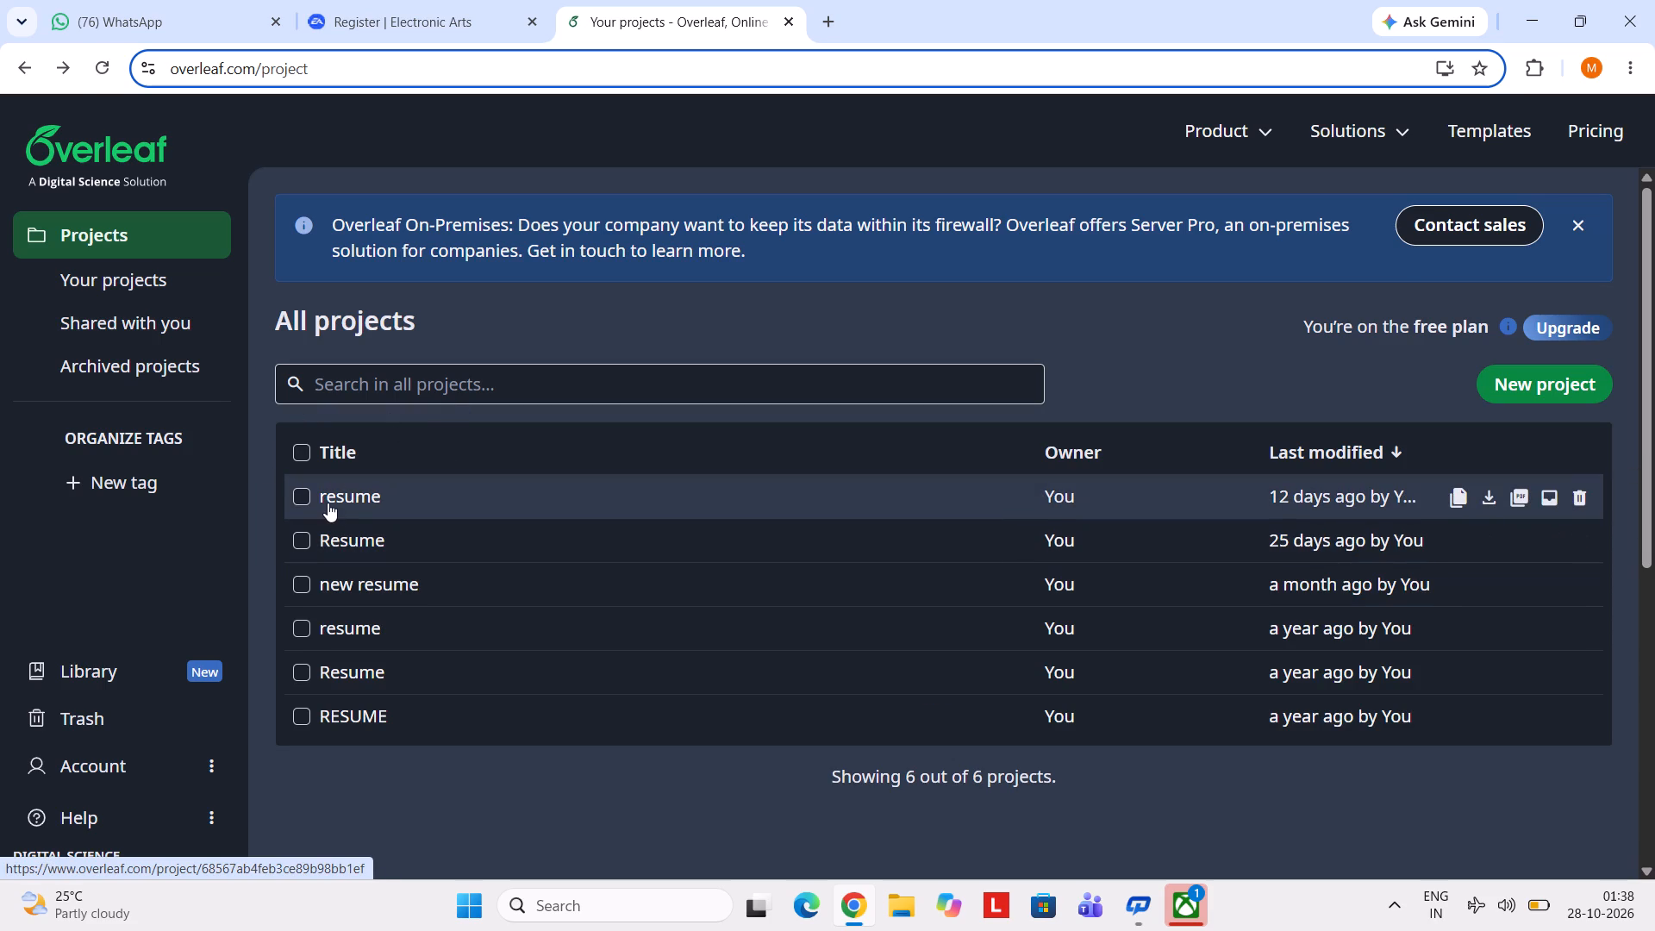
Open the Resume project modified 25 days ago and review its compiled preview down to the Achievements and Social Engagements sections.
left_click(335, 532)
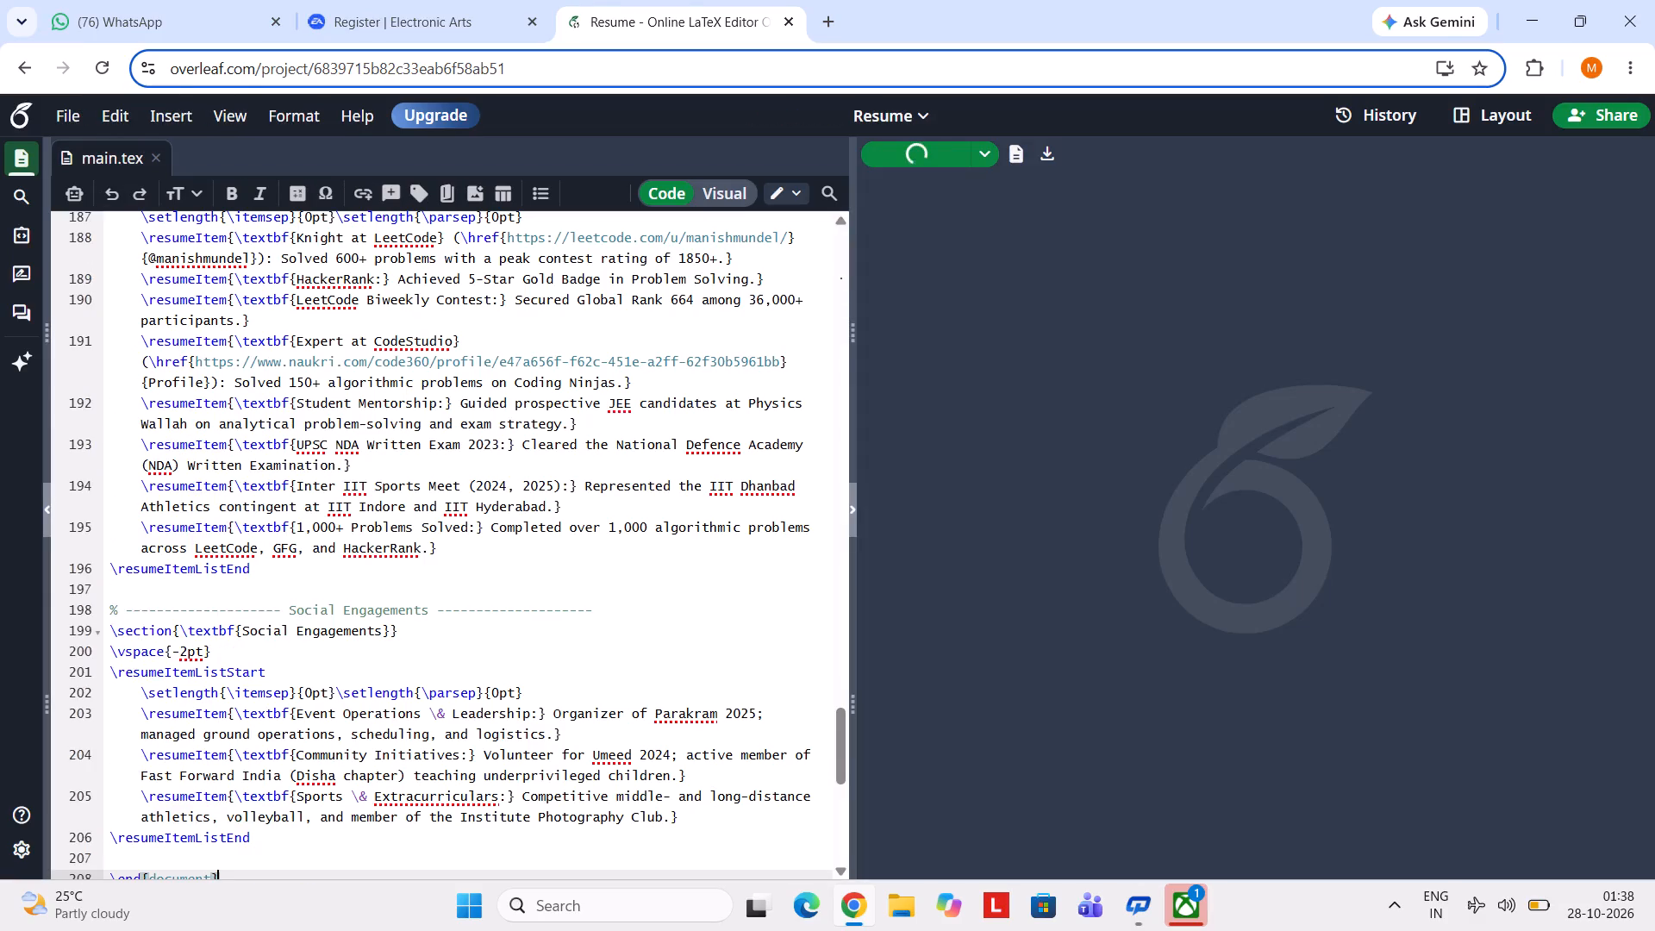
scroll(408, 429, "up", 9)
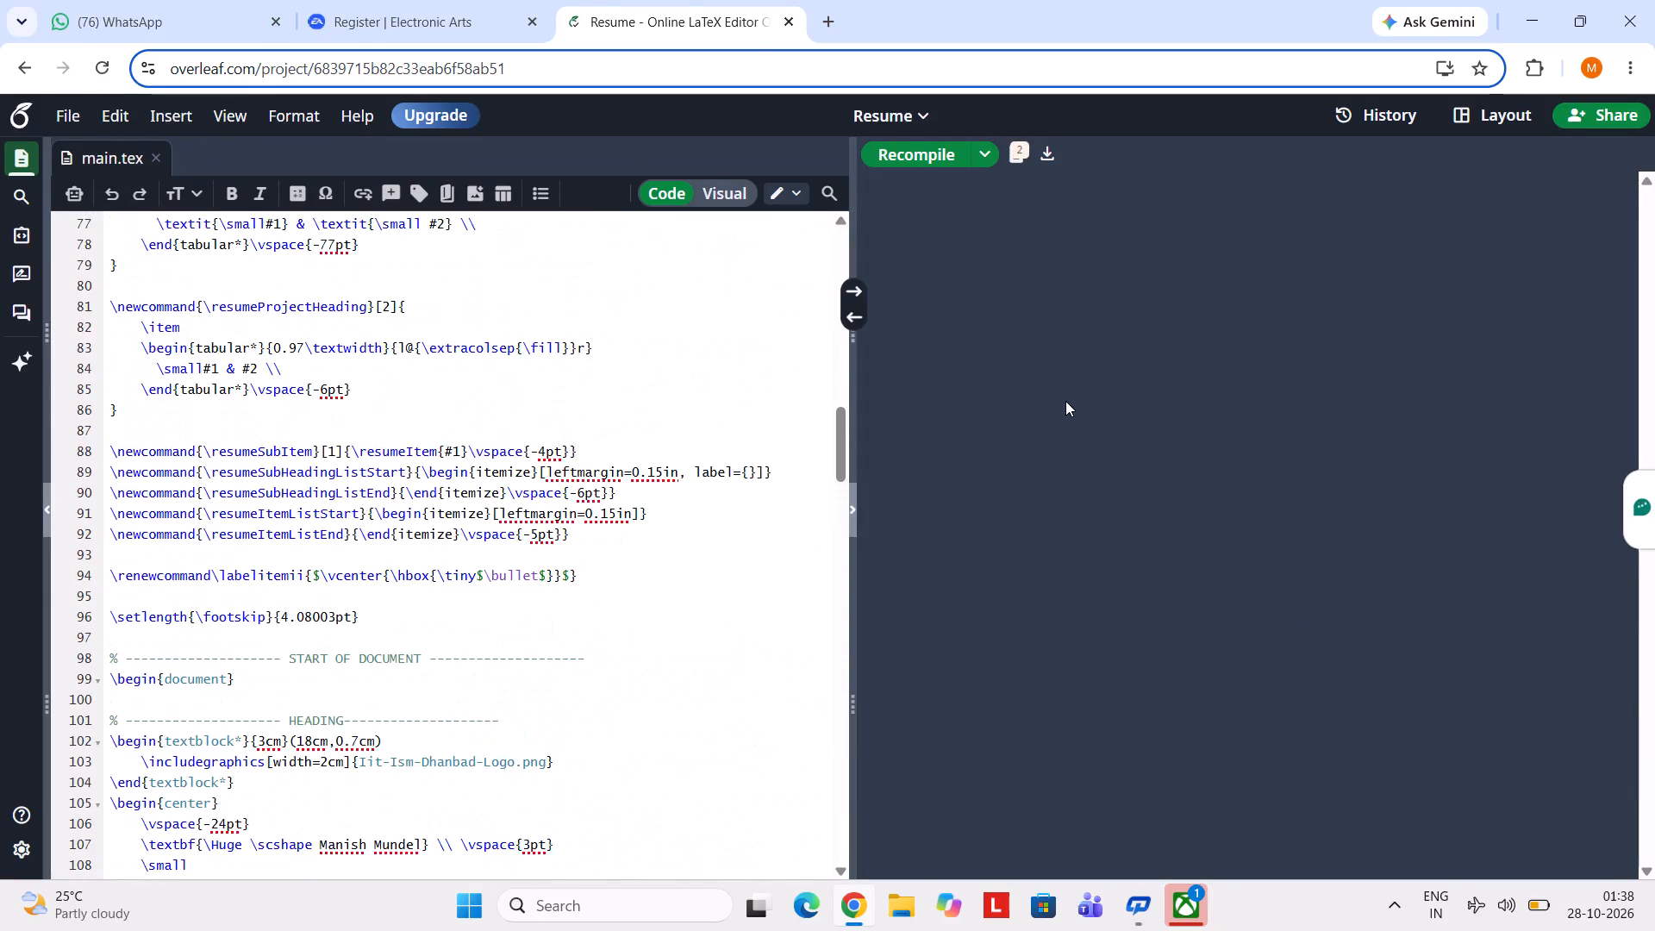
scroll(1109, 547, "down", 1)
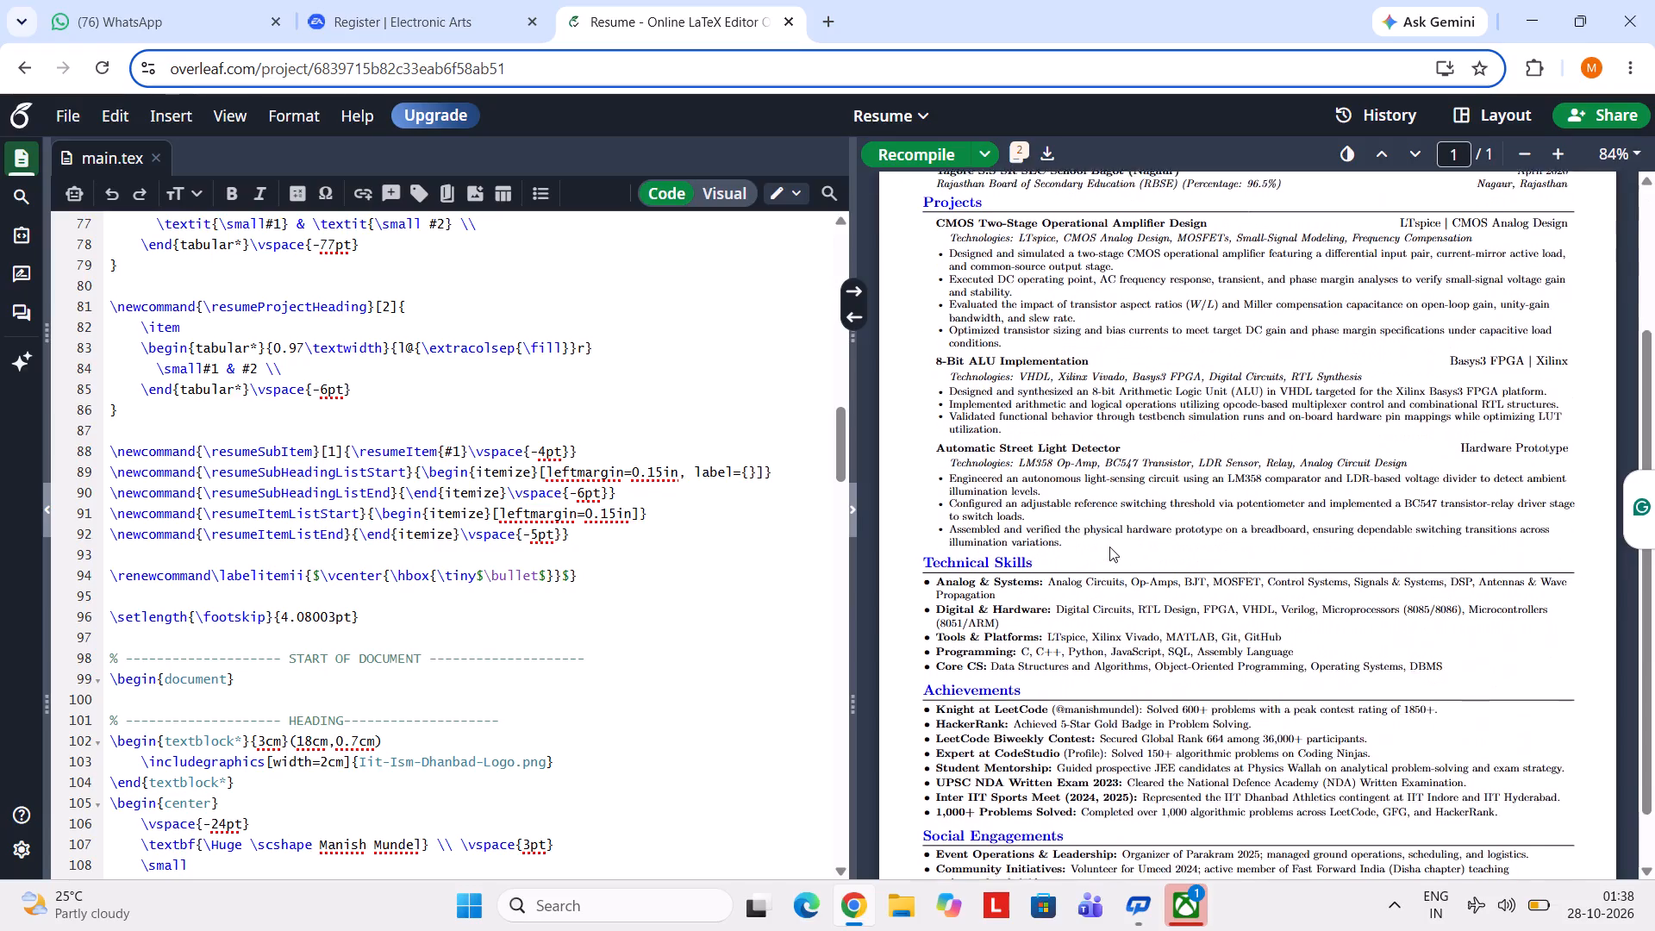
scroll(1109, 547, "down", 3)
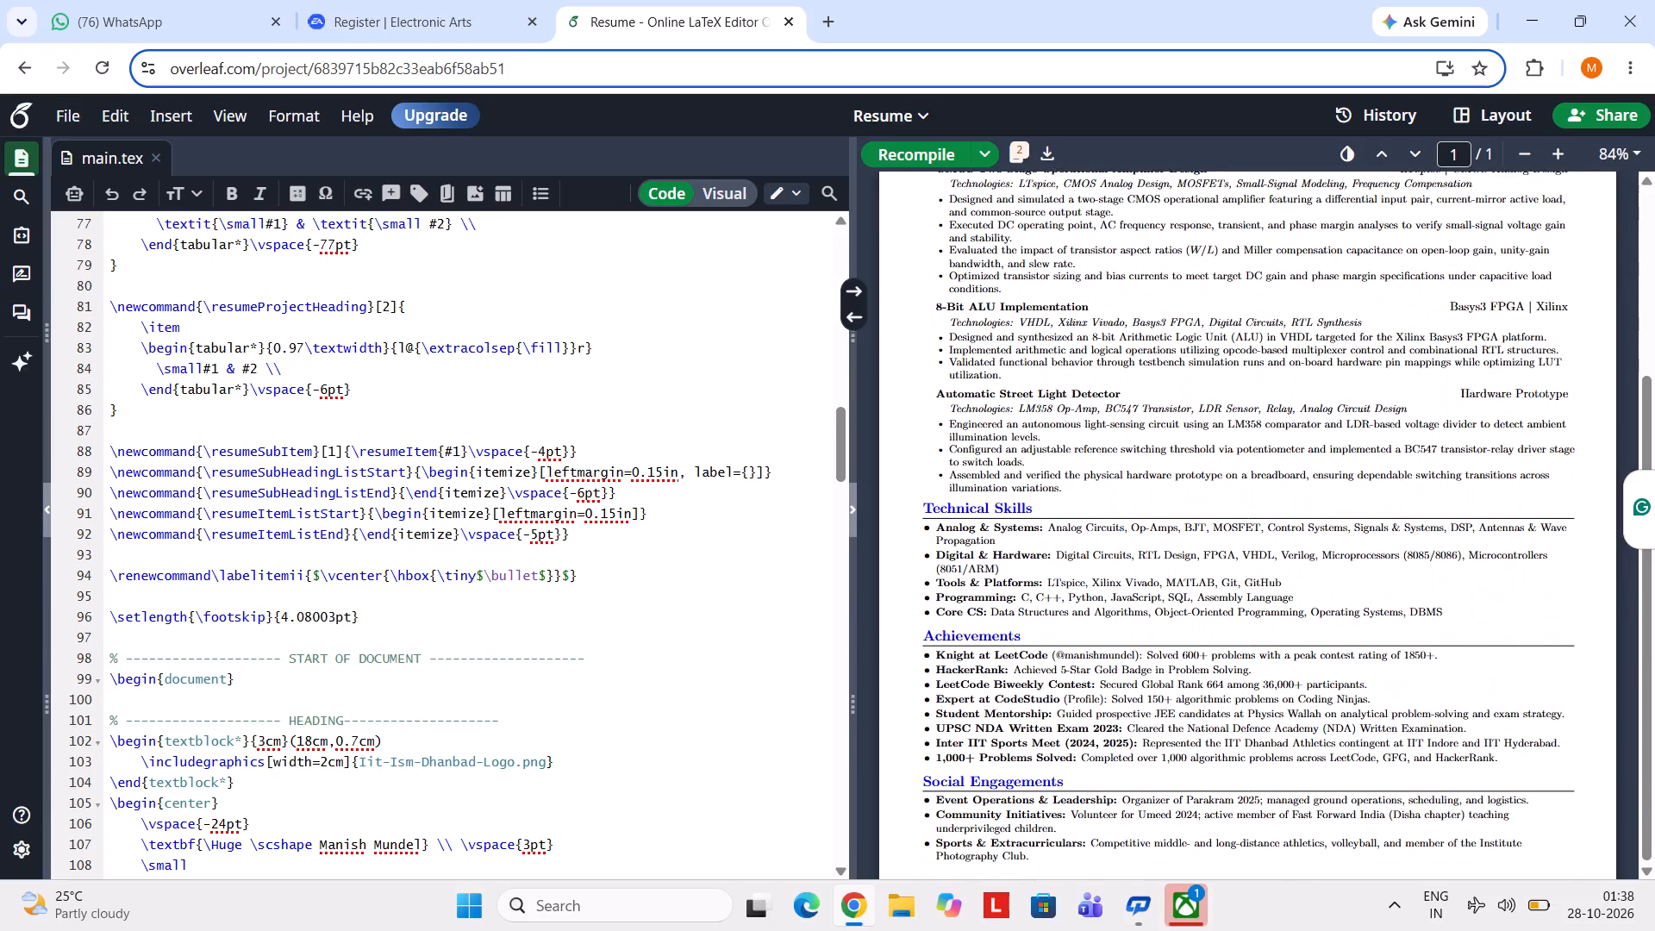
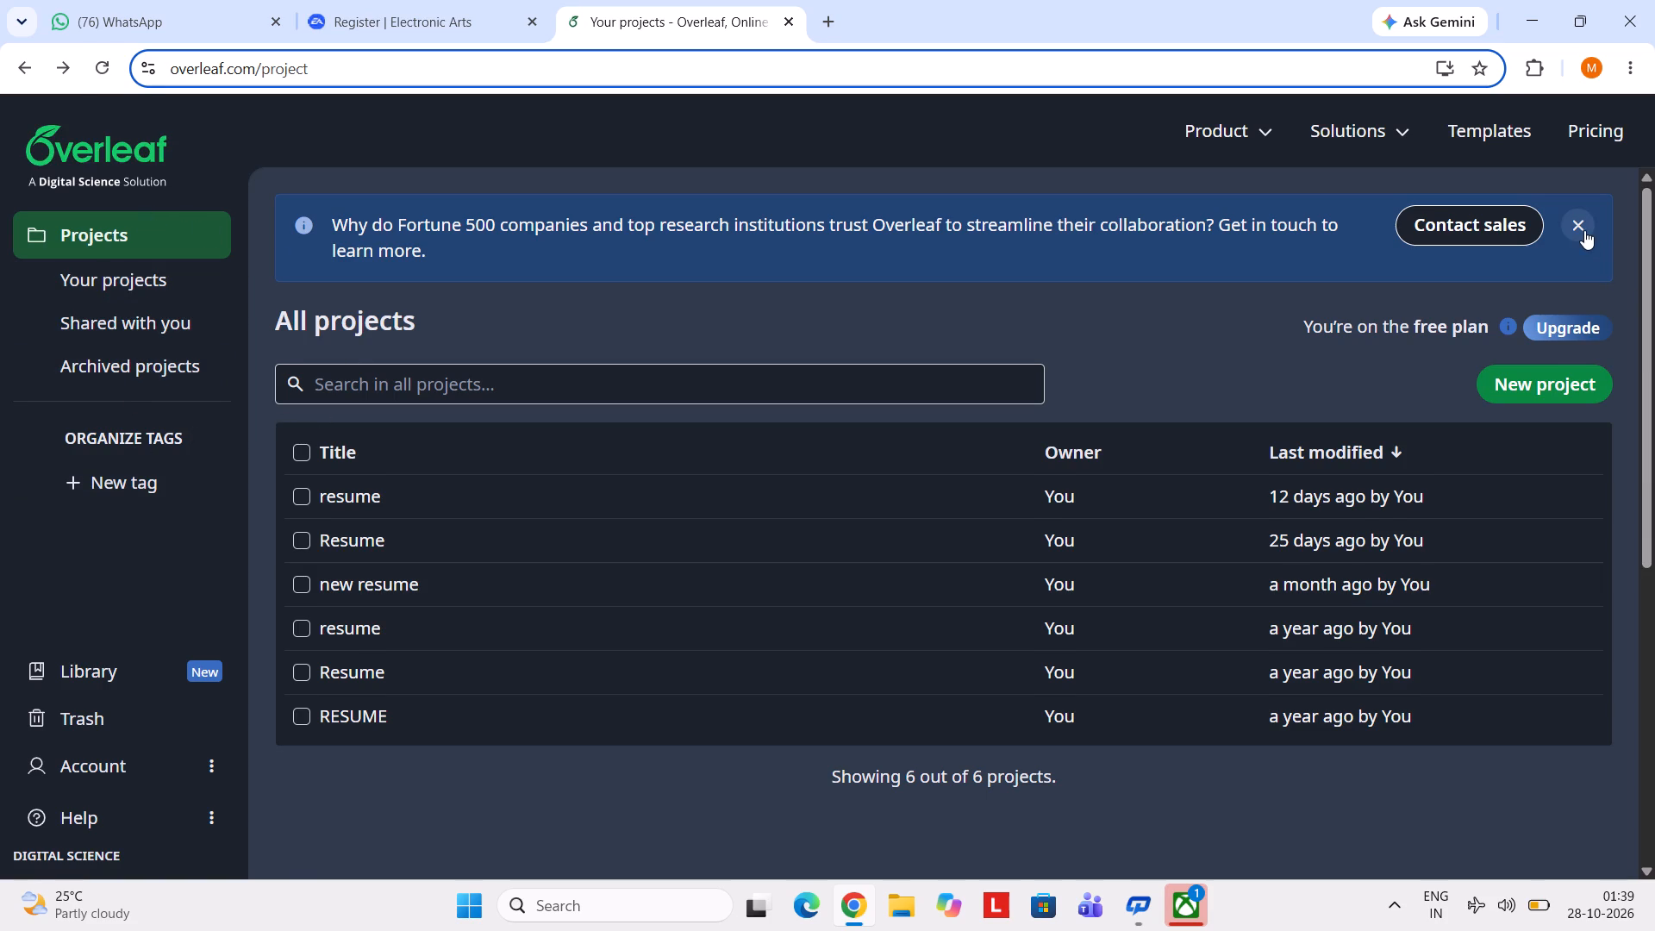
Filter the project list to show only your own projects.
scroll(450, 456, "up", 3)
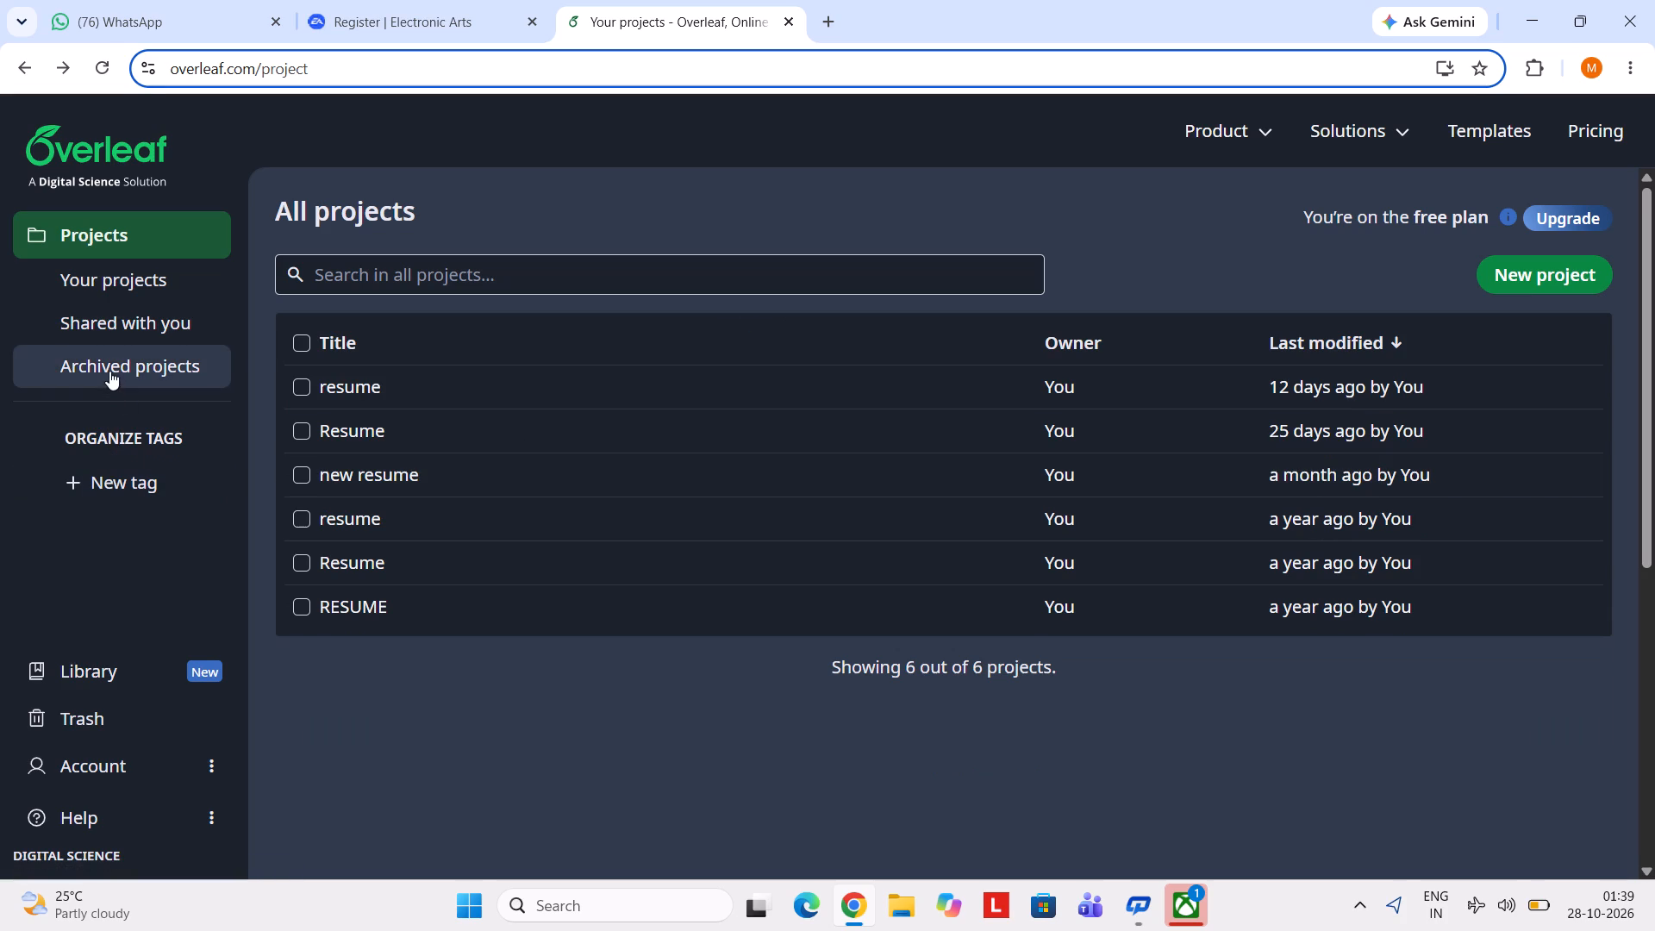
left_click(98, 234)
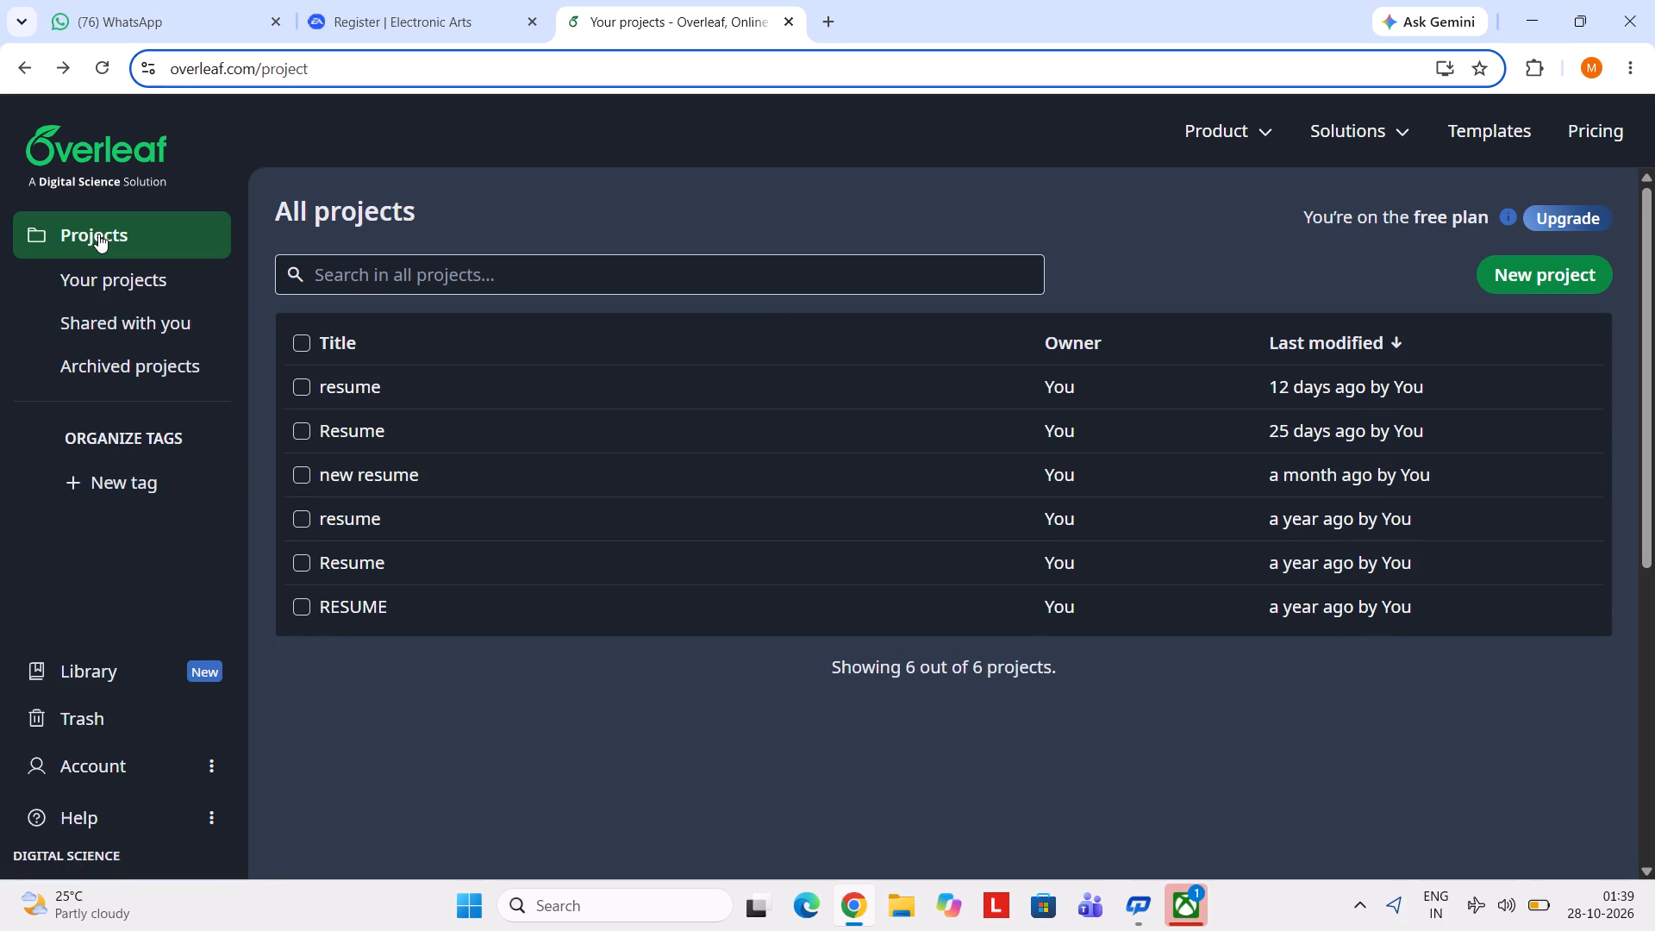
left_click(105, 275)
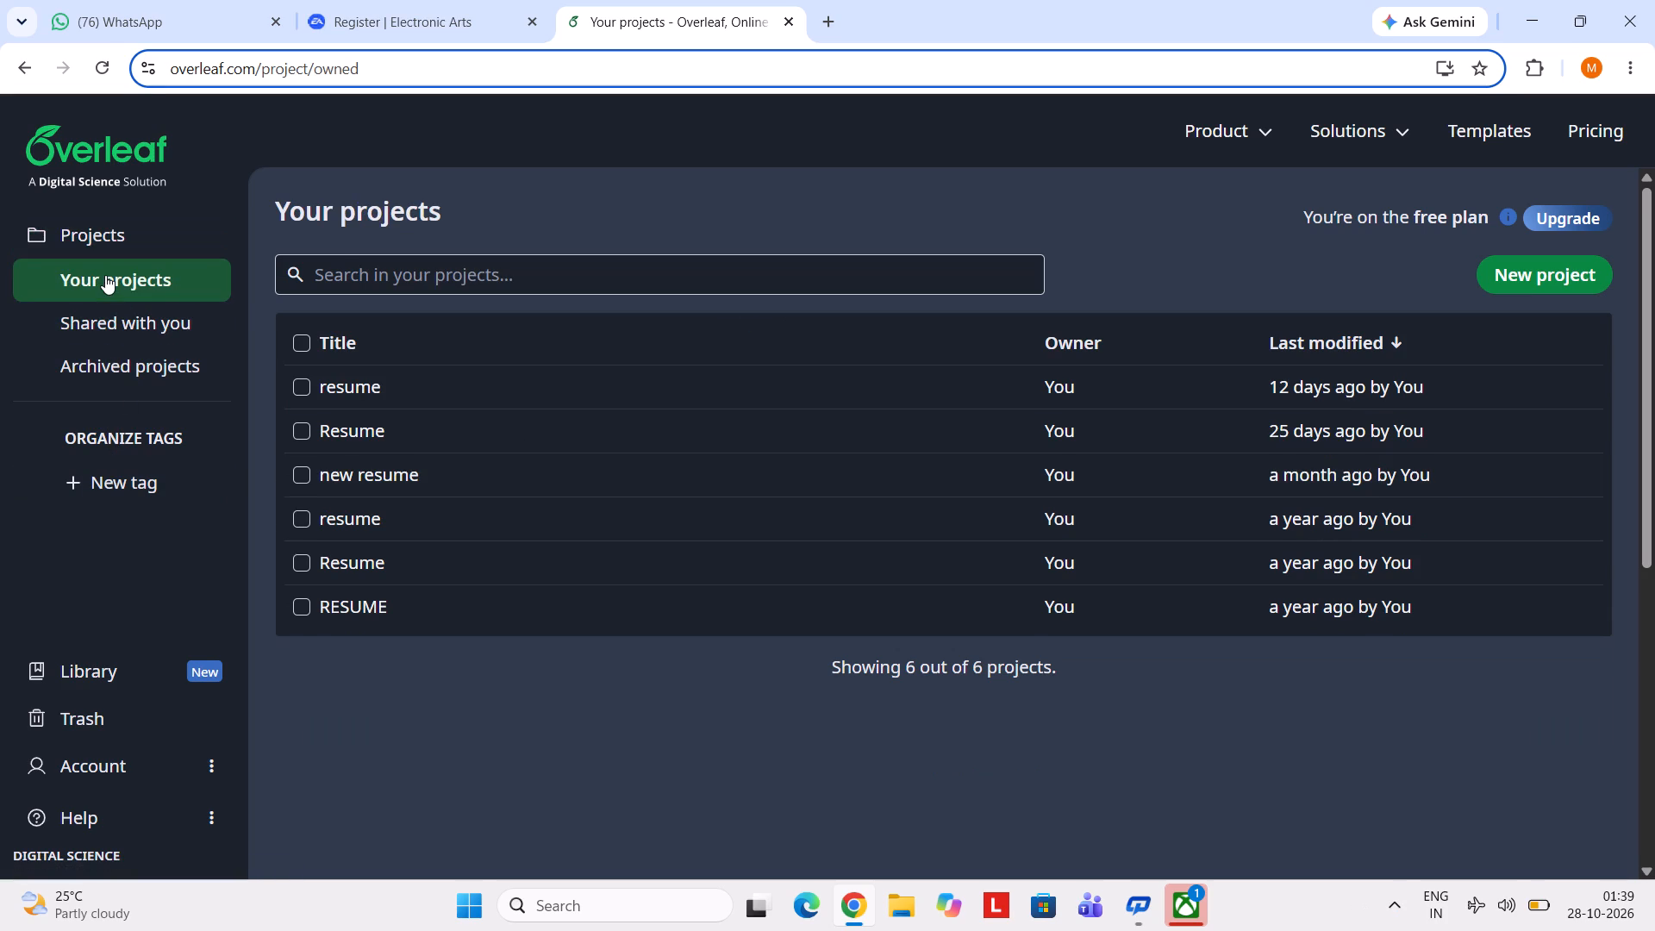
Check the projects shared with you and return to the list of all projects.
scroll(115, 344, "up", 1)
left_click(129, 333)
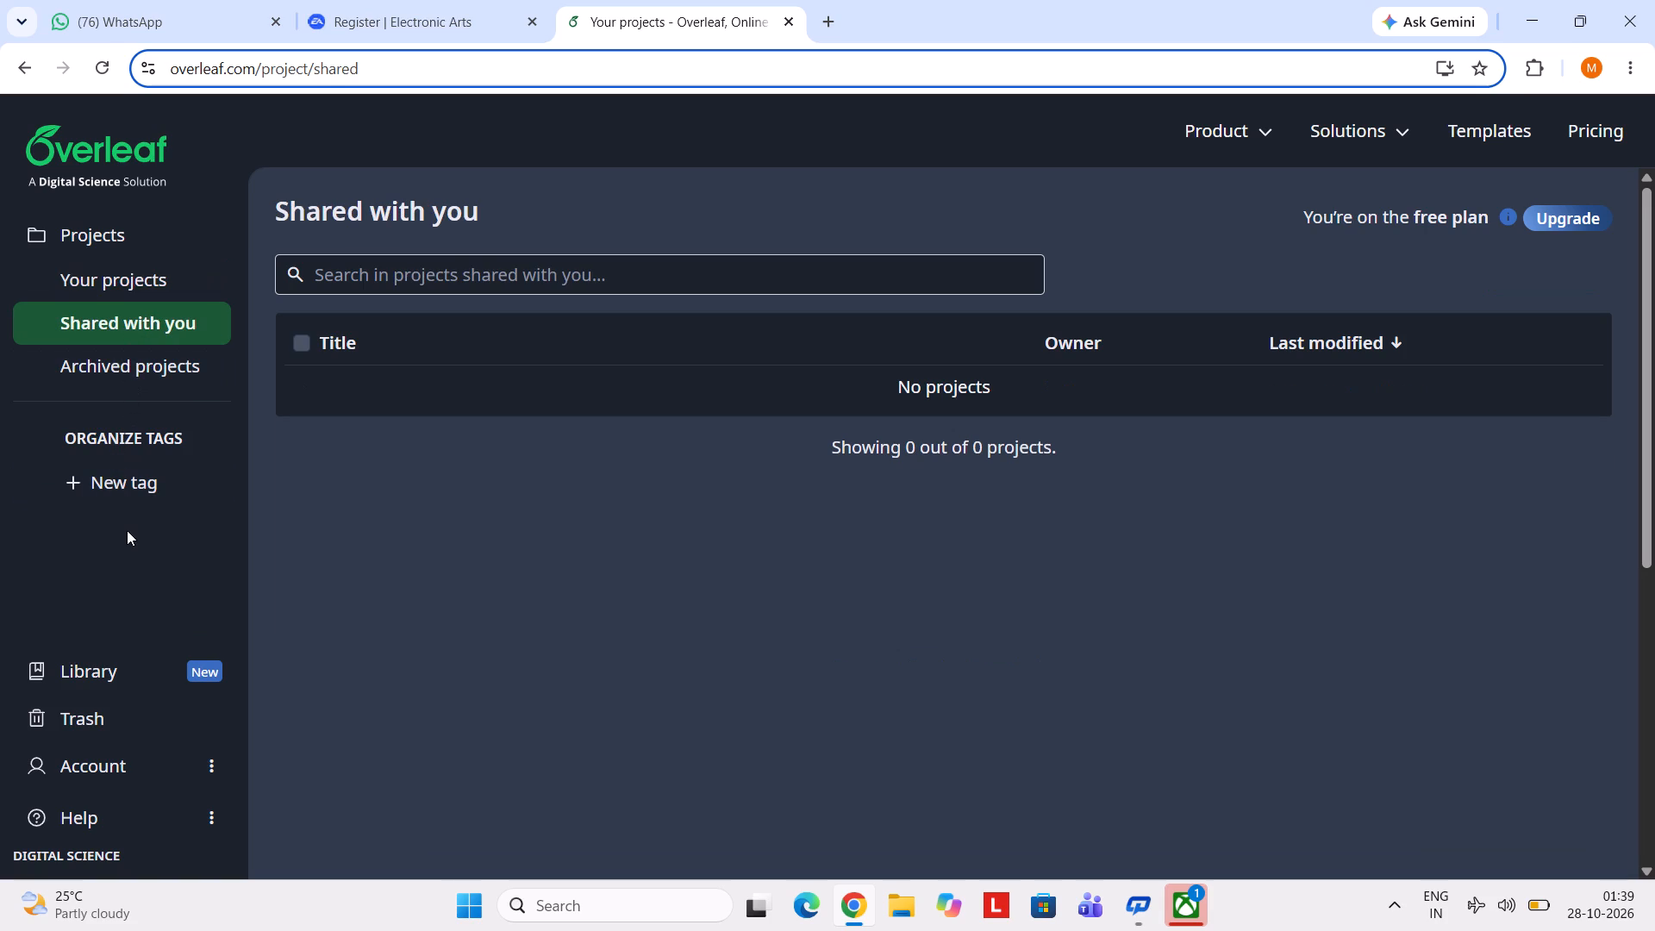
scroll(127, 530, "down", 2)
scroll(127, 530, "up", 1)
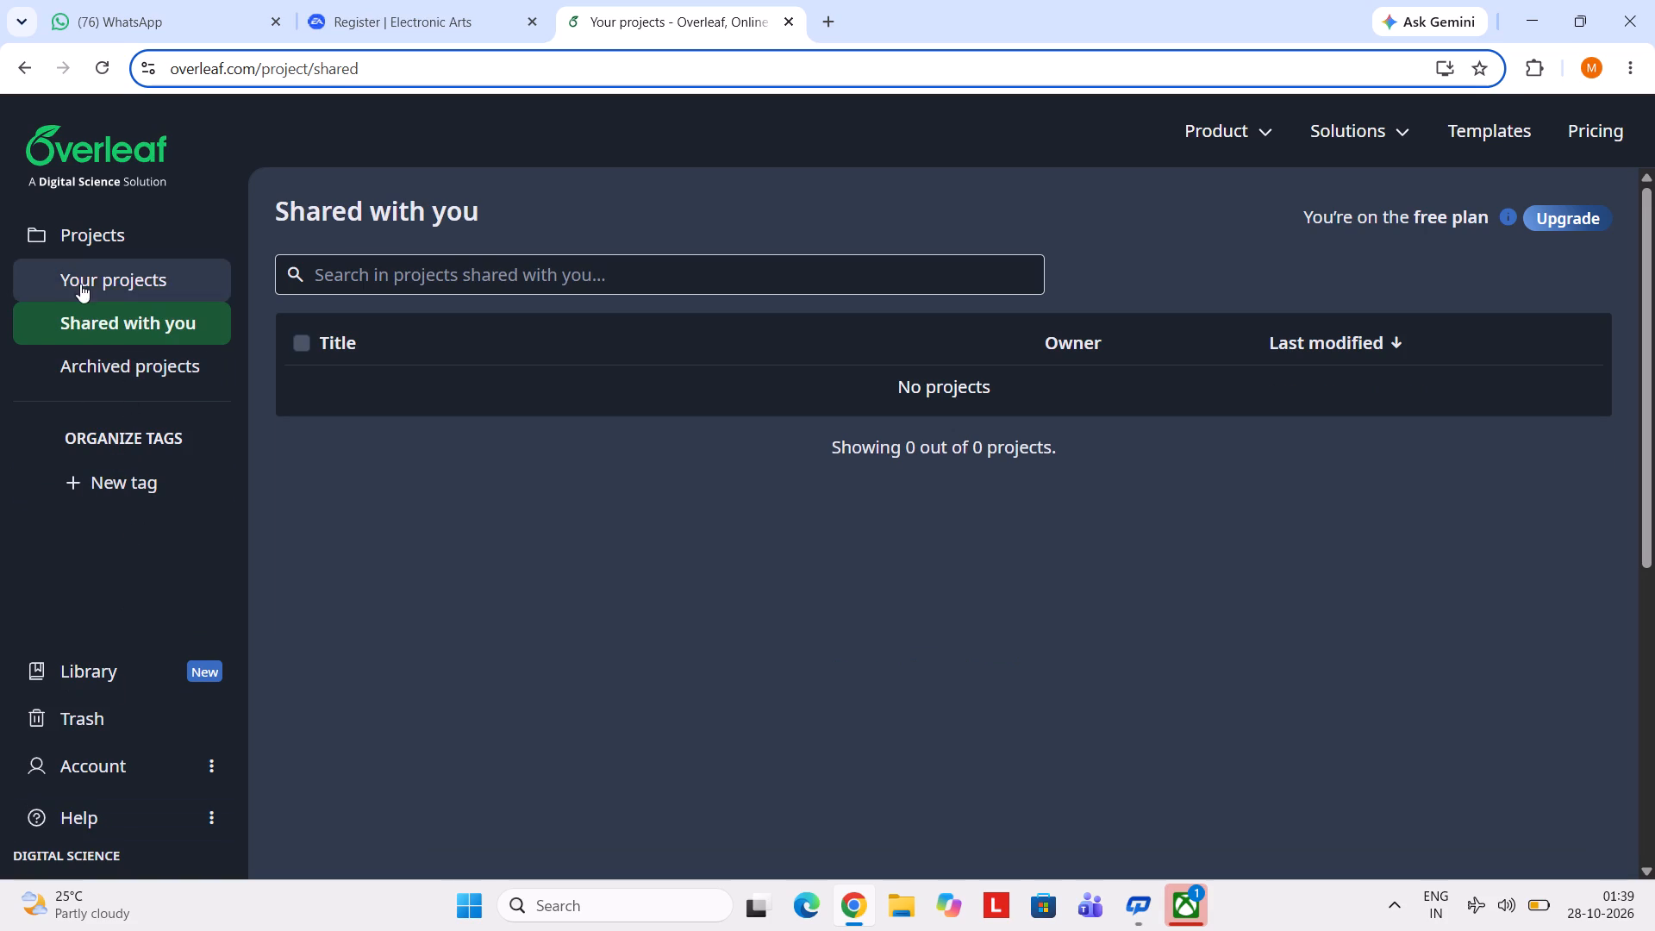
left_click(96, 241)
scroll(651, 228, "up", 2)
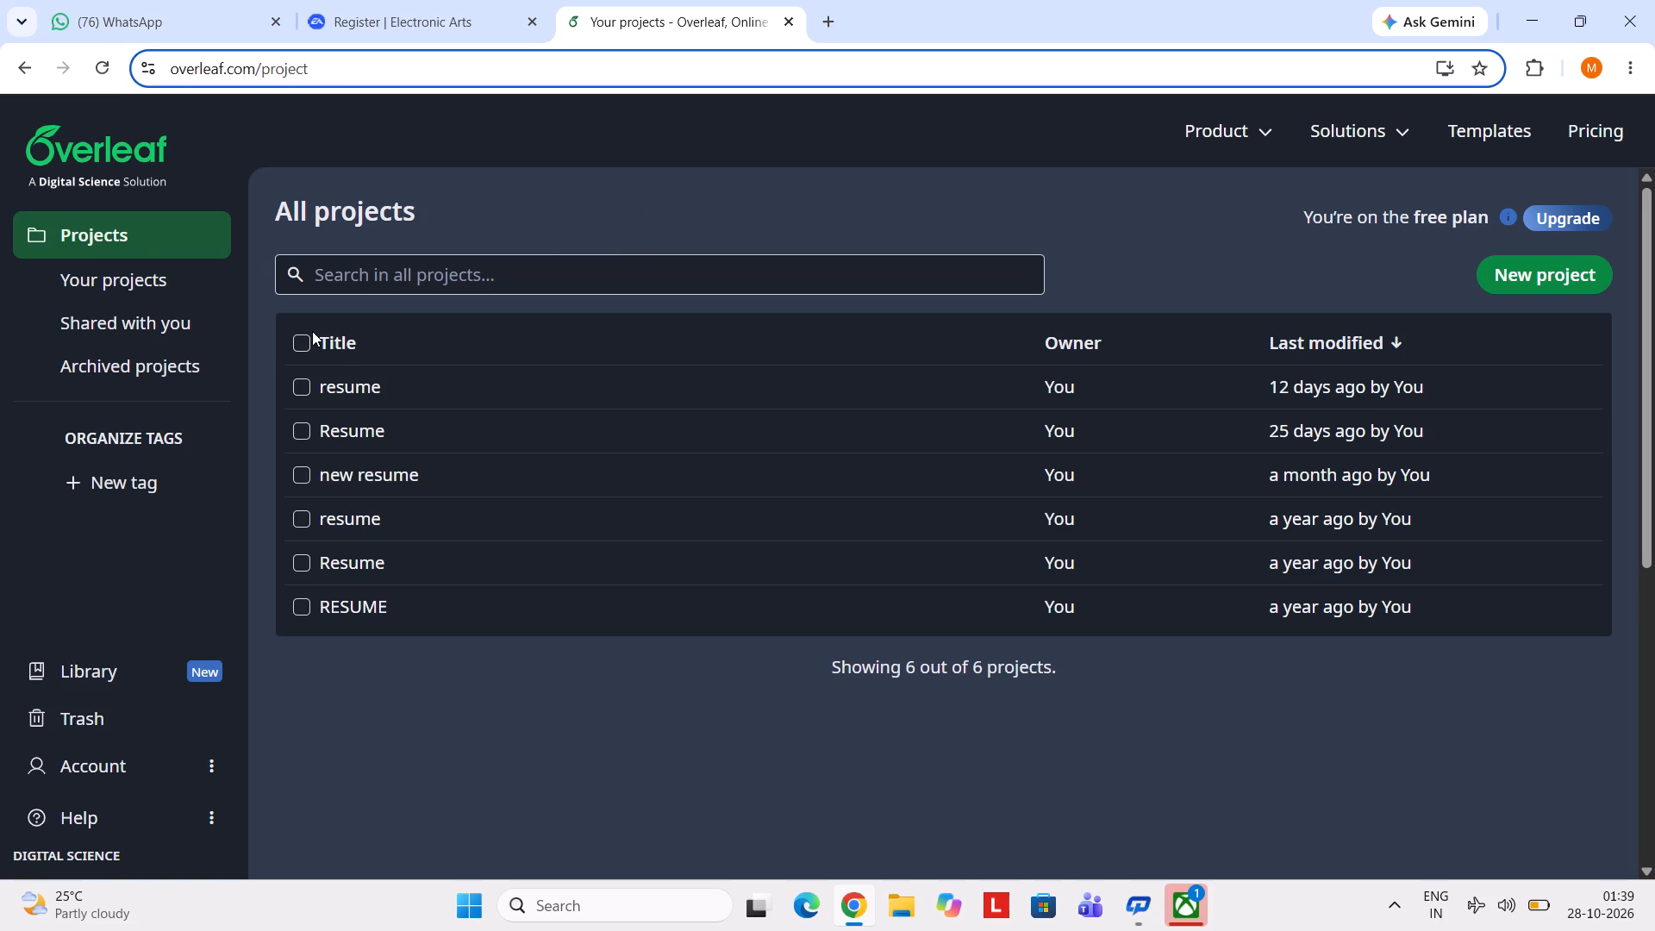
Sort the list of all projects by title in ascending order.
left_click(381, 327)
left_click(320, 339)
left_click(321, 334)
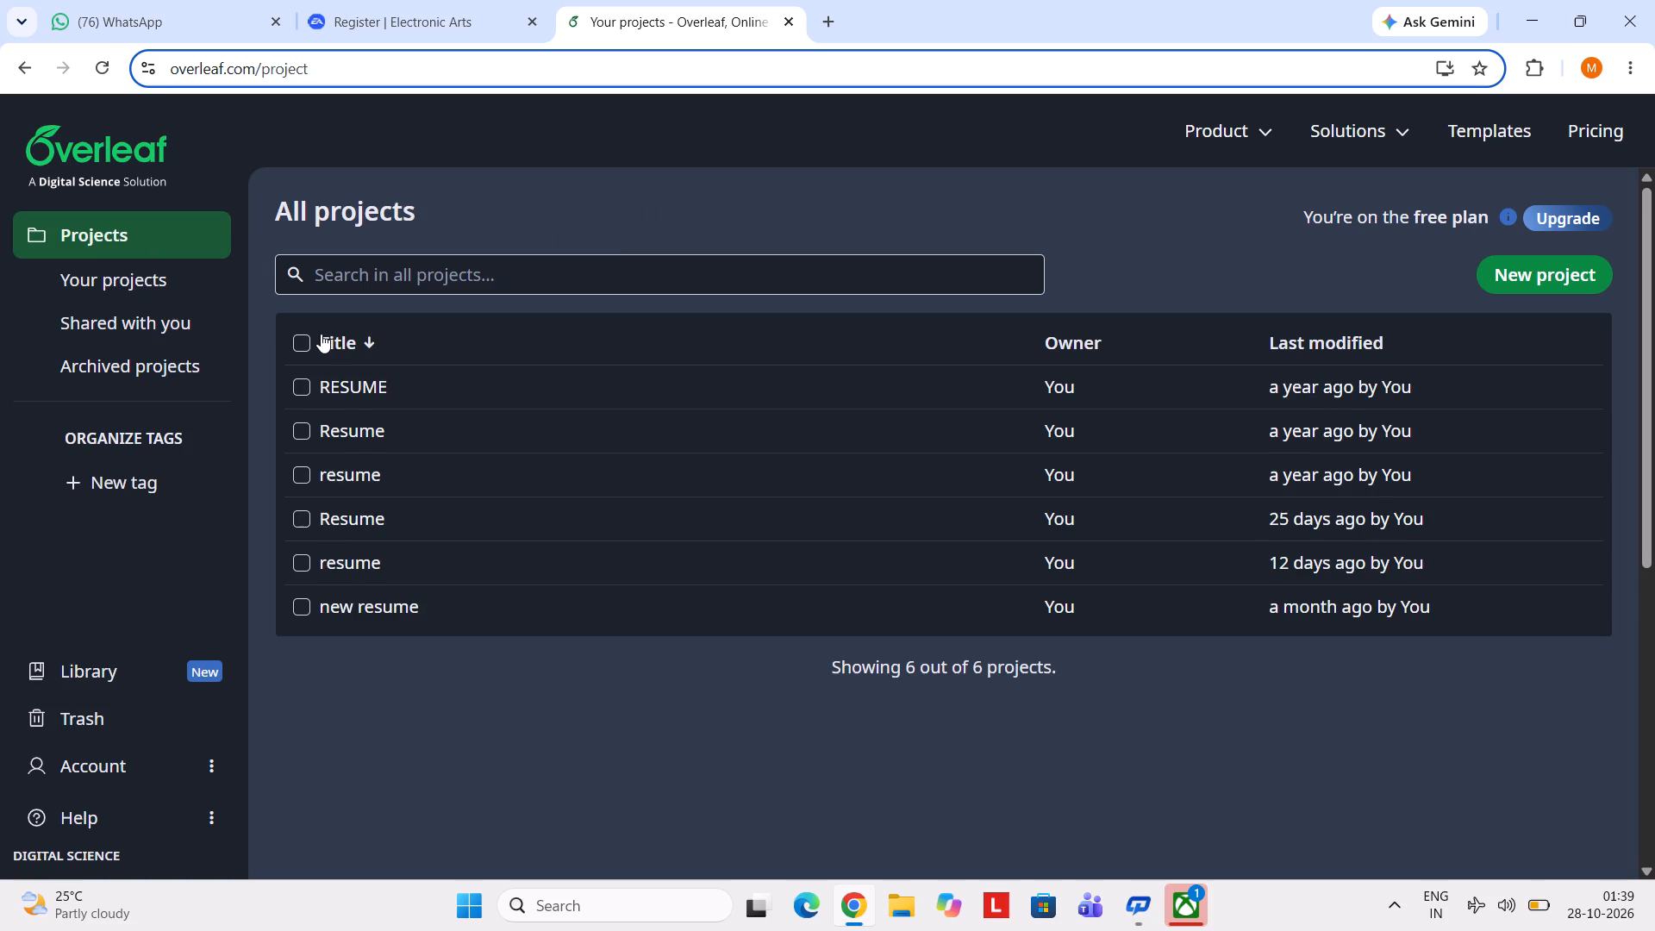
scroll(728, 216, "up", 1)
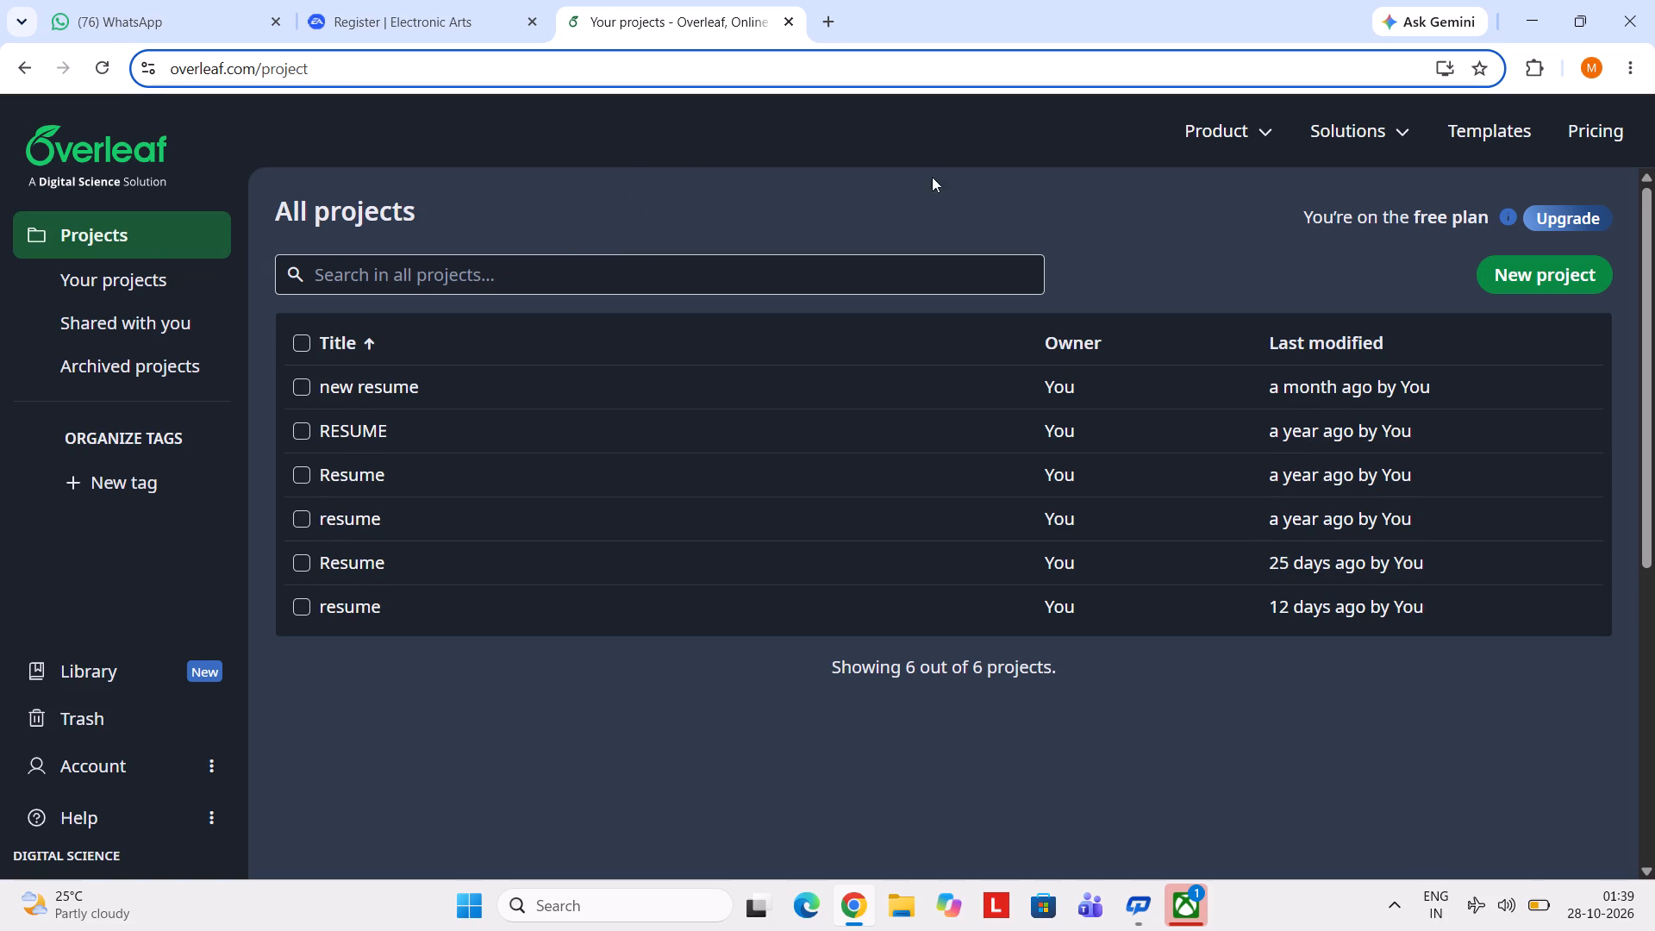
Create a blank project named Software_intern.
left_click(1524, 266)
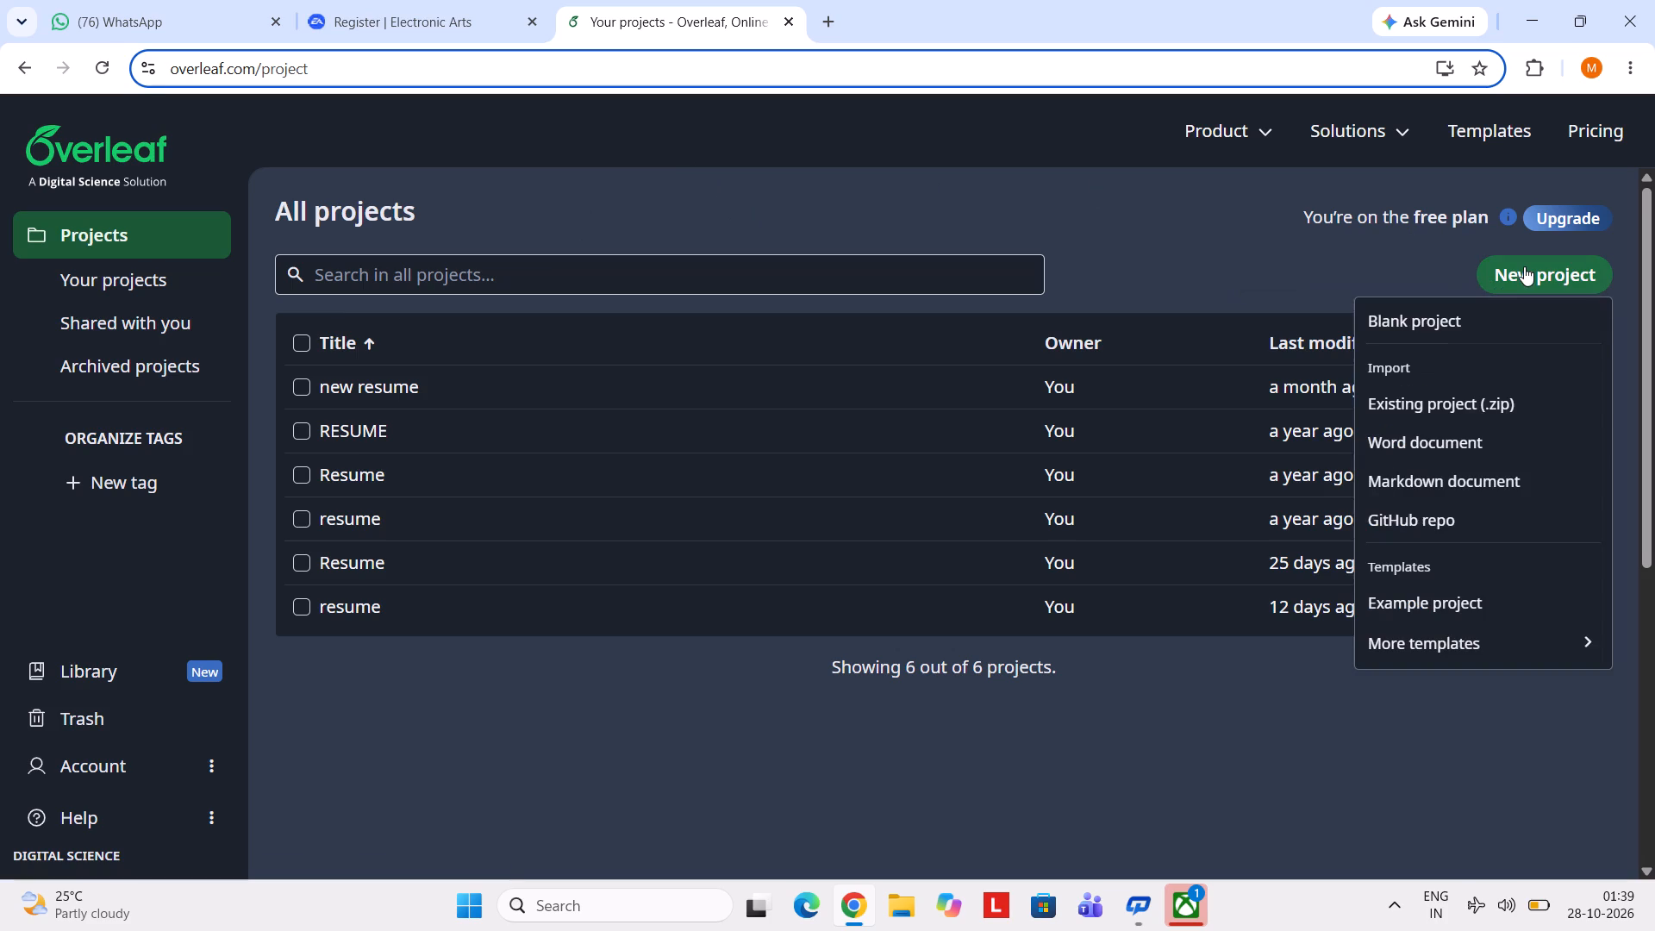
left_click(1435, 309)
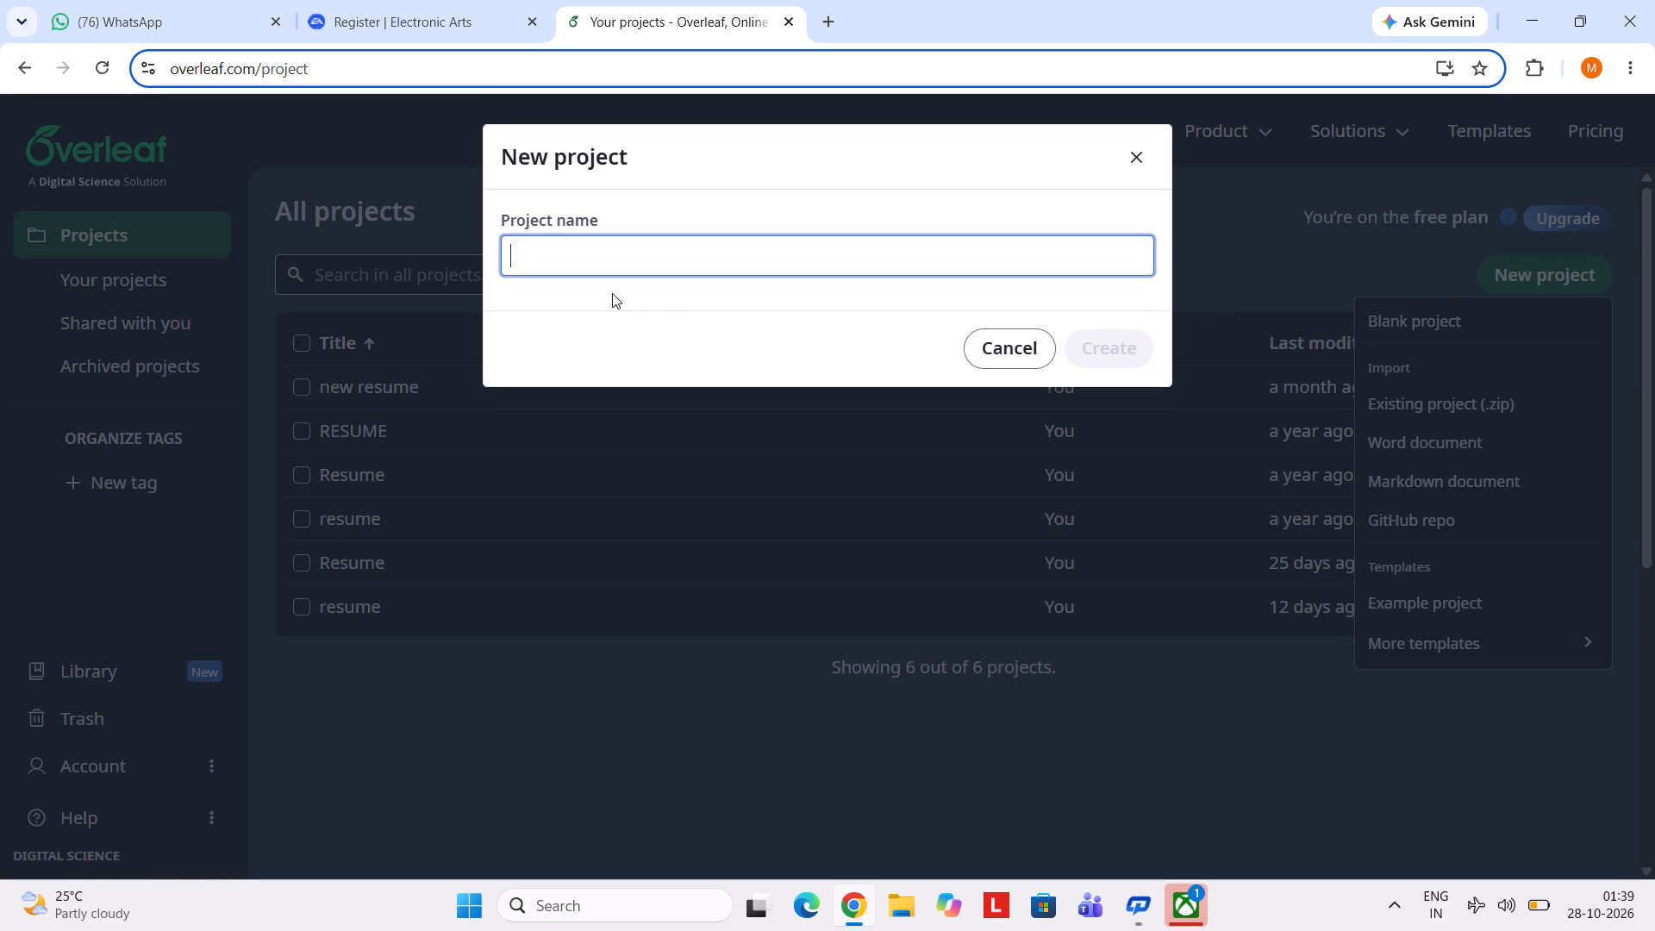
left_click(605, 259)
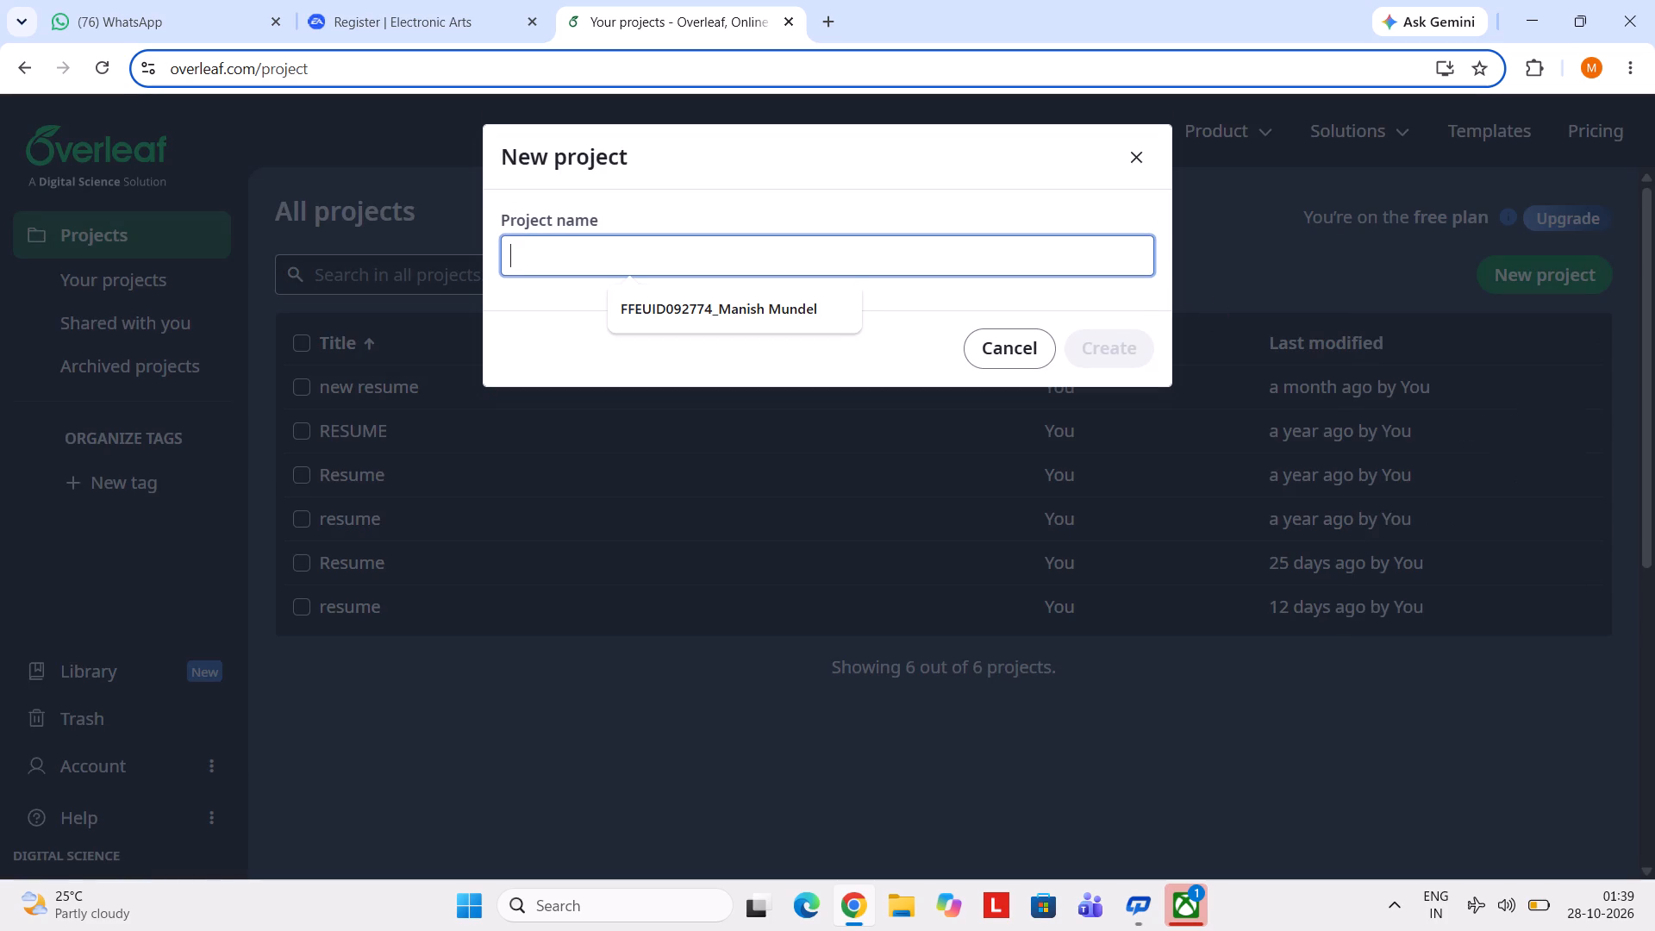
key("o")
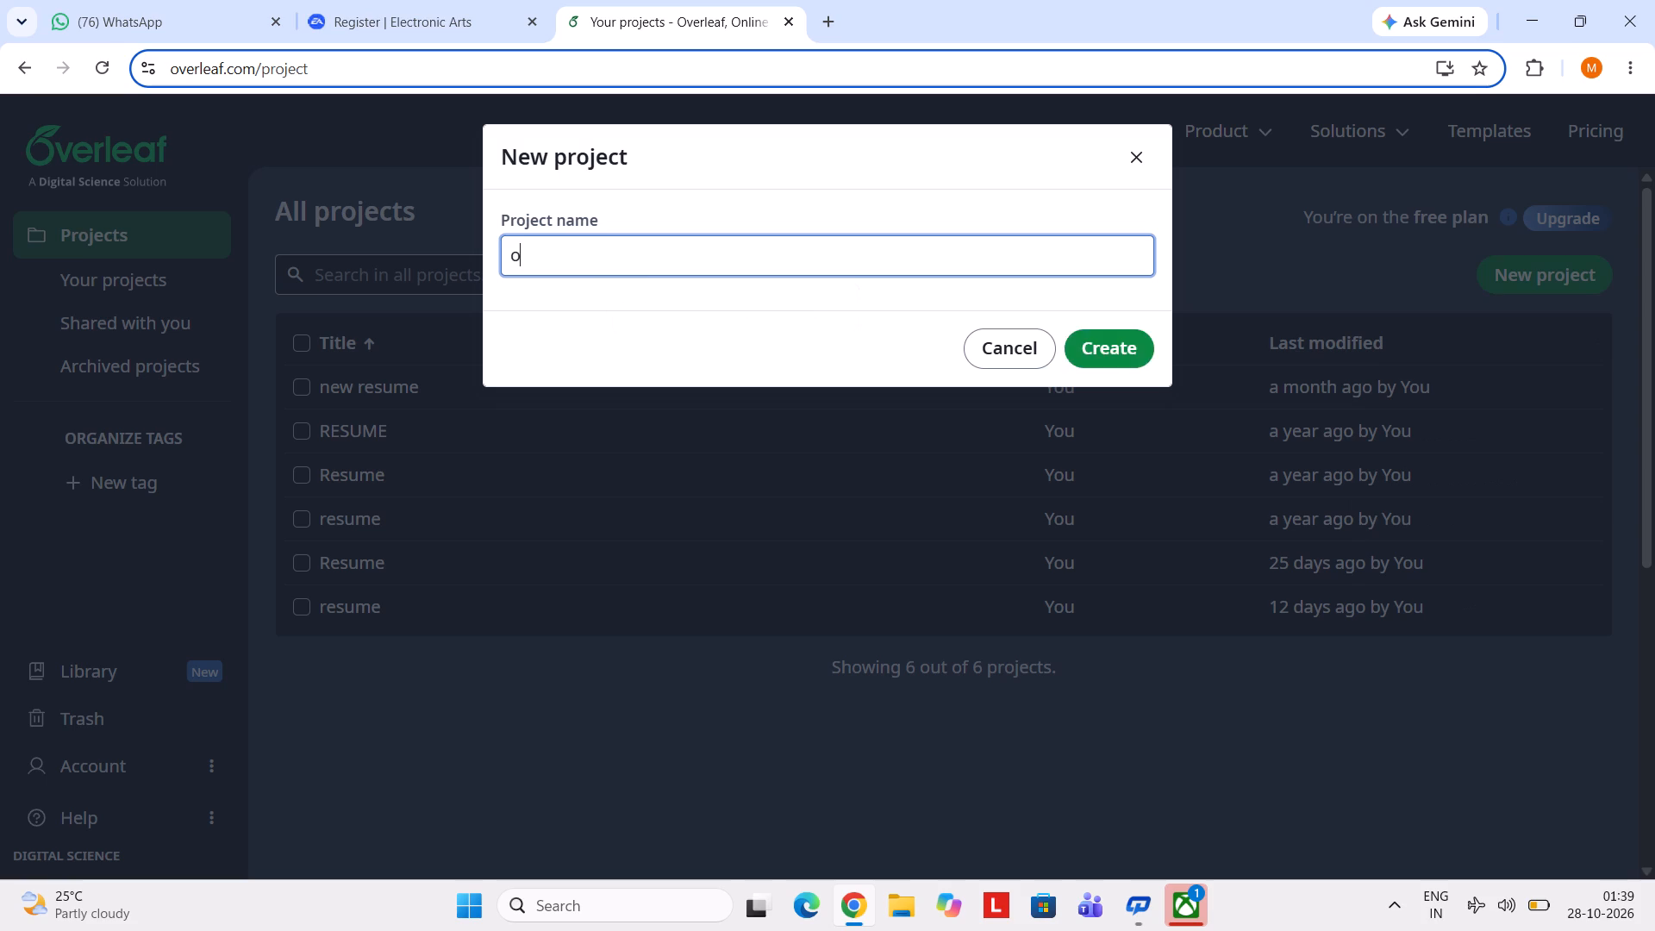
key("BackSpace")
type("Software")
type("_intern")
left_click(1104, 343)
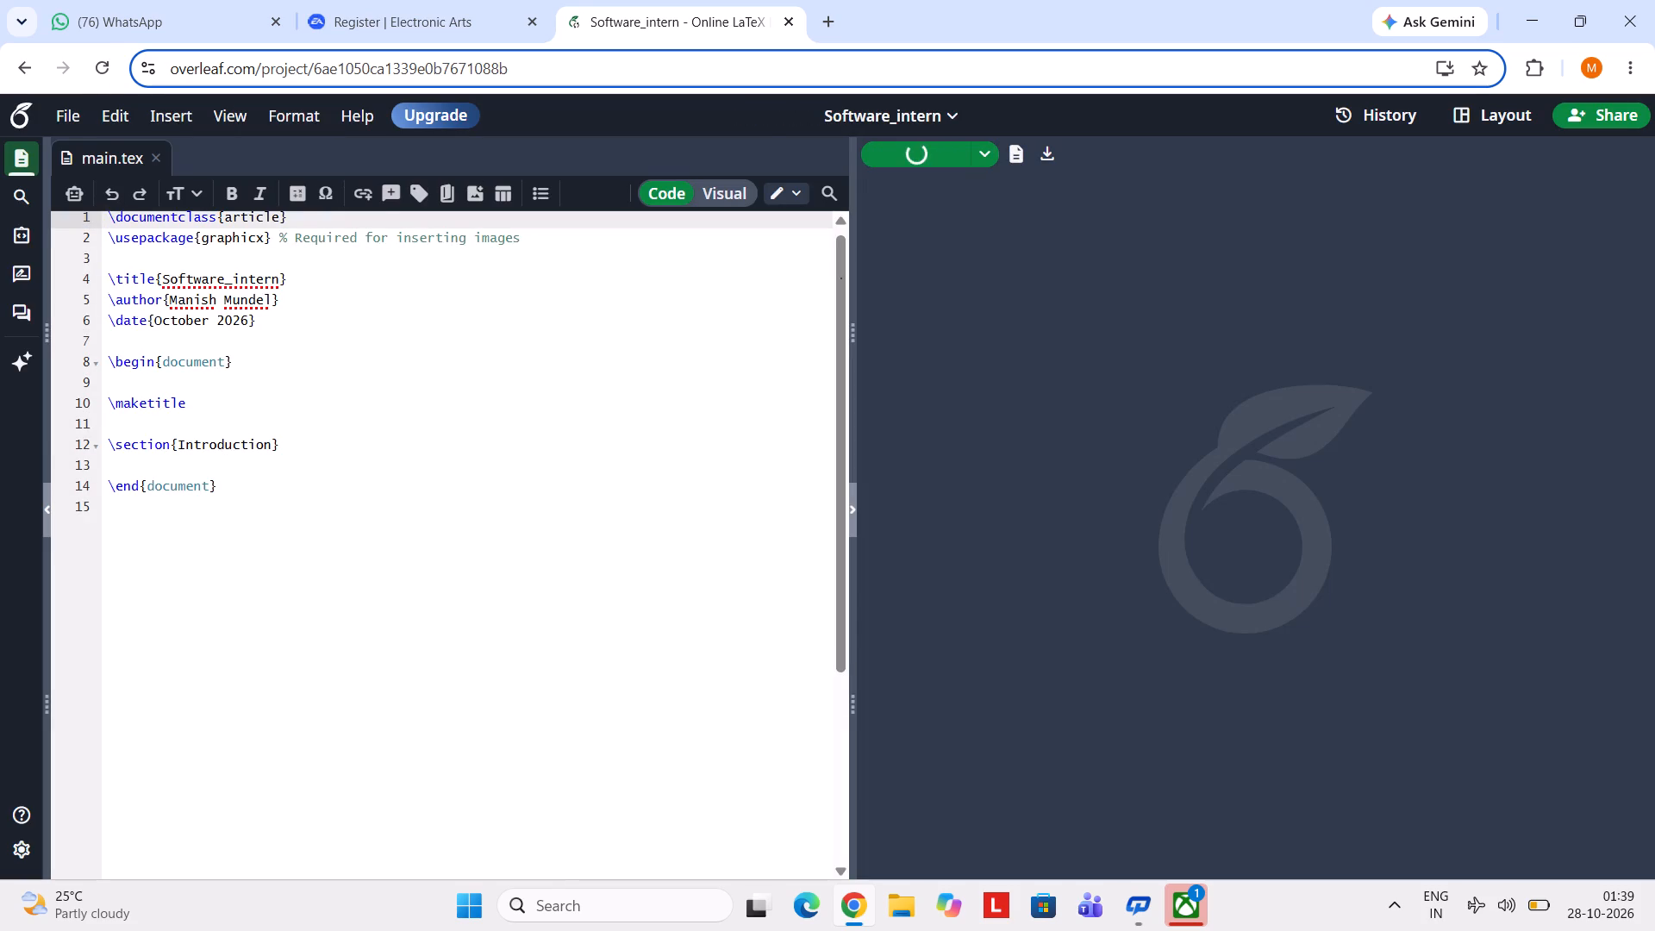
Replace the entire default source in main.tex with the copied LaTeX resume source and recompile the document.
left_click_drag(243, 490, 112, 207)
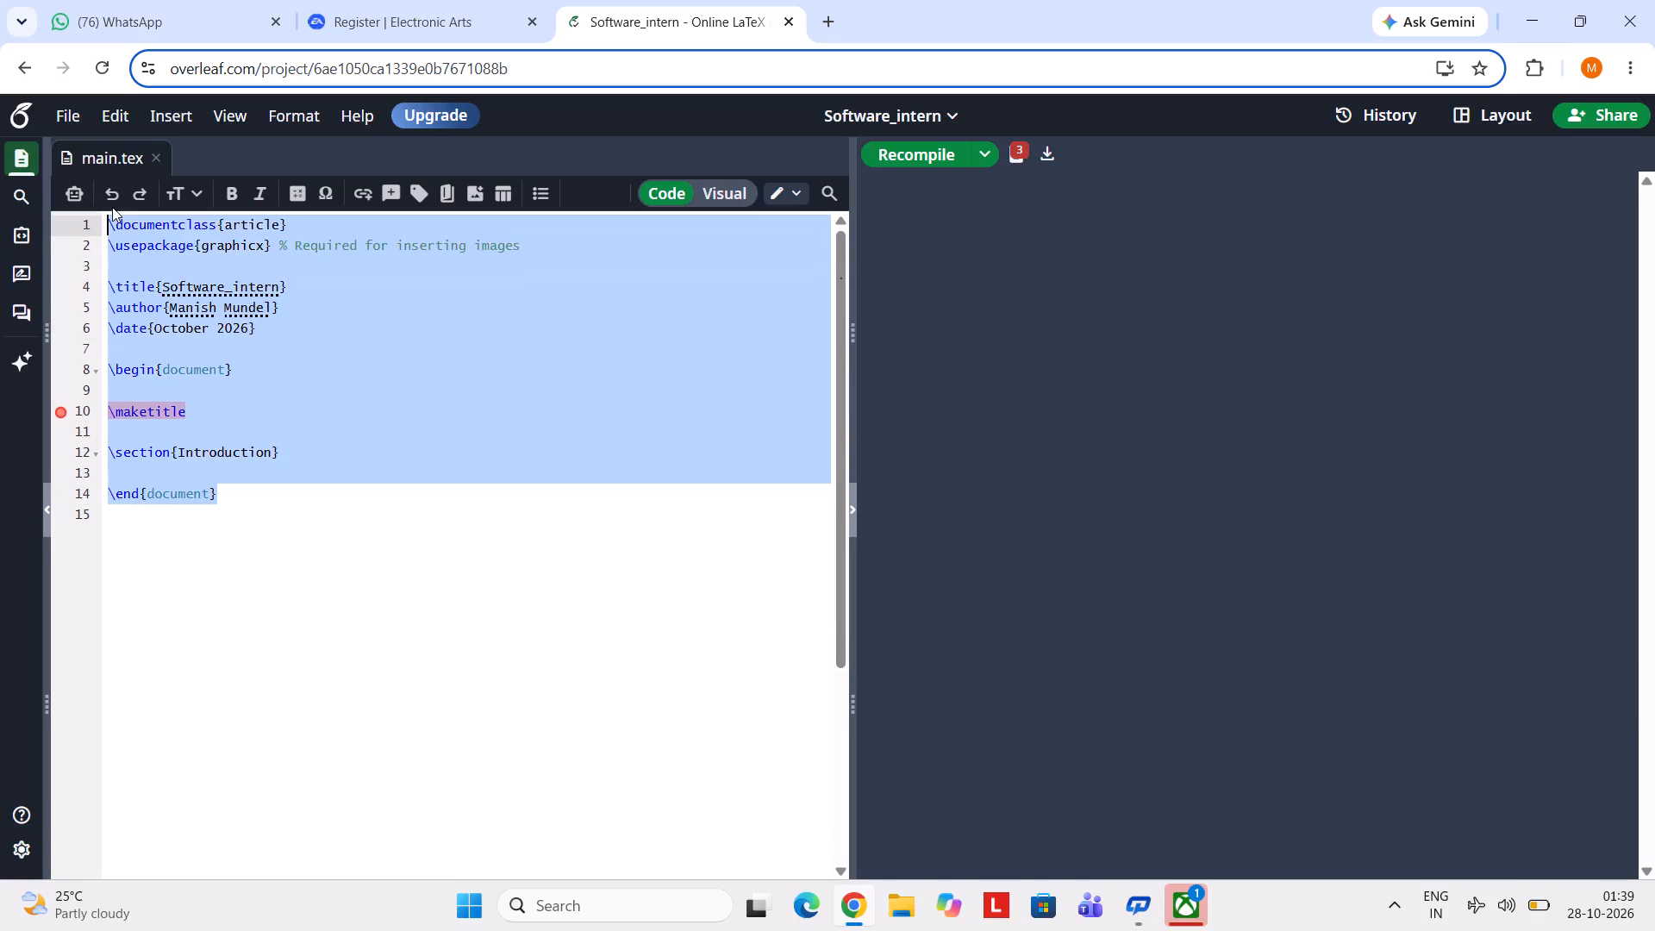
key("BackSpace")
key("ctrl+v")
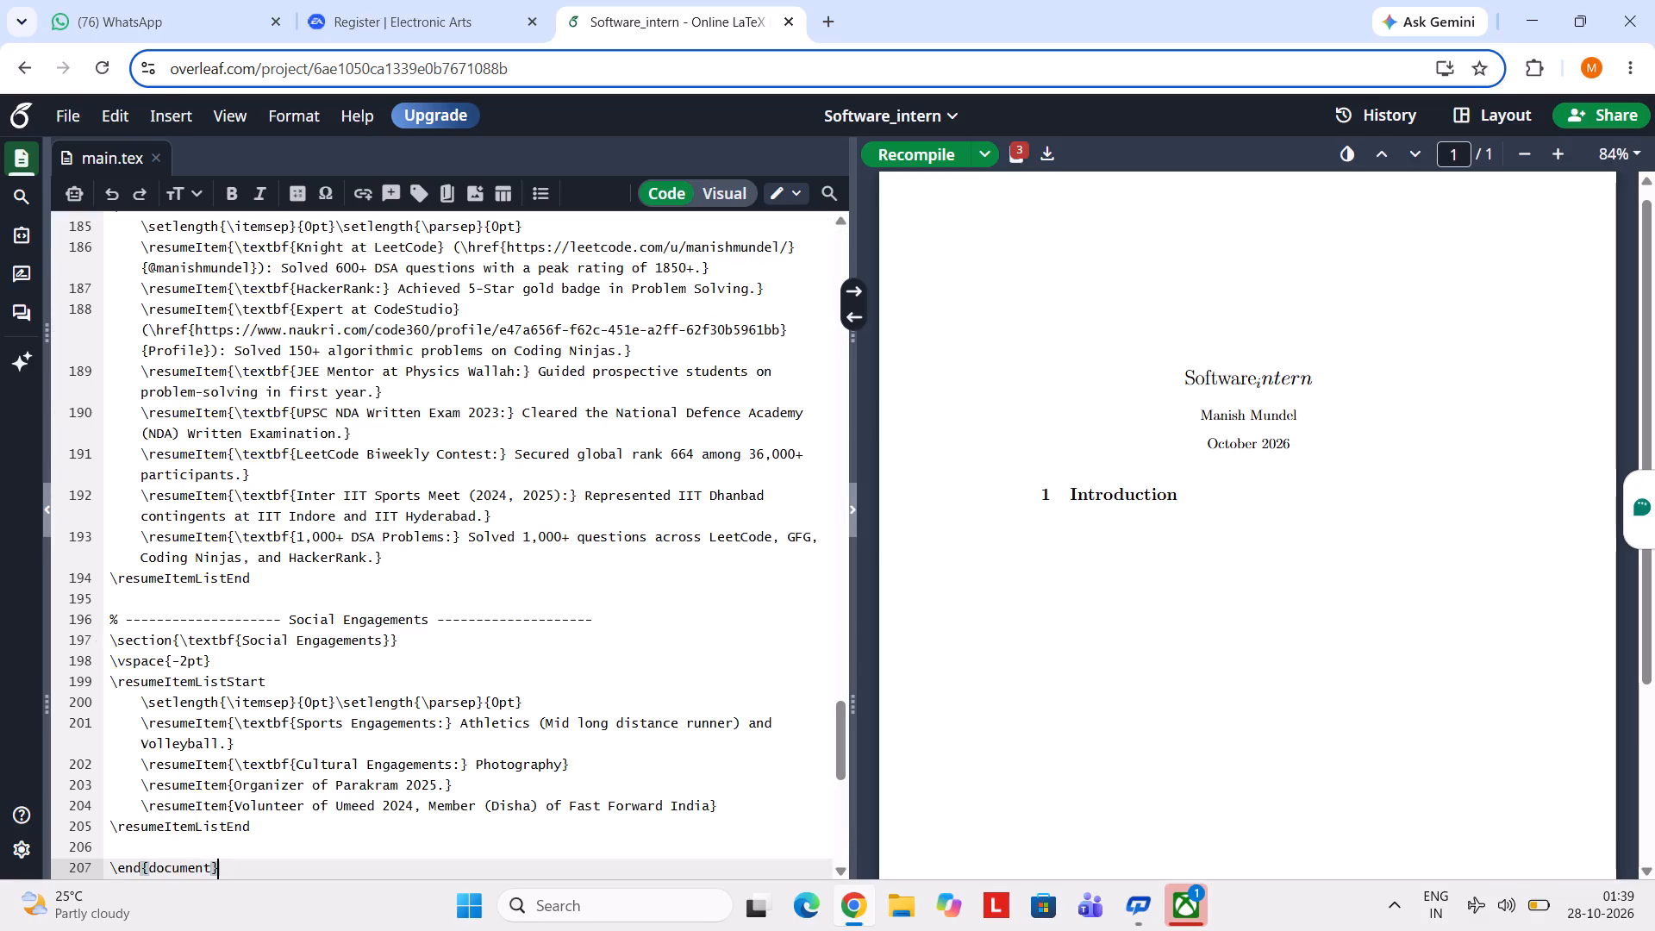
scroll(320, 441, "up", 16)
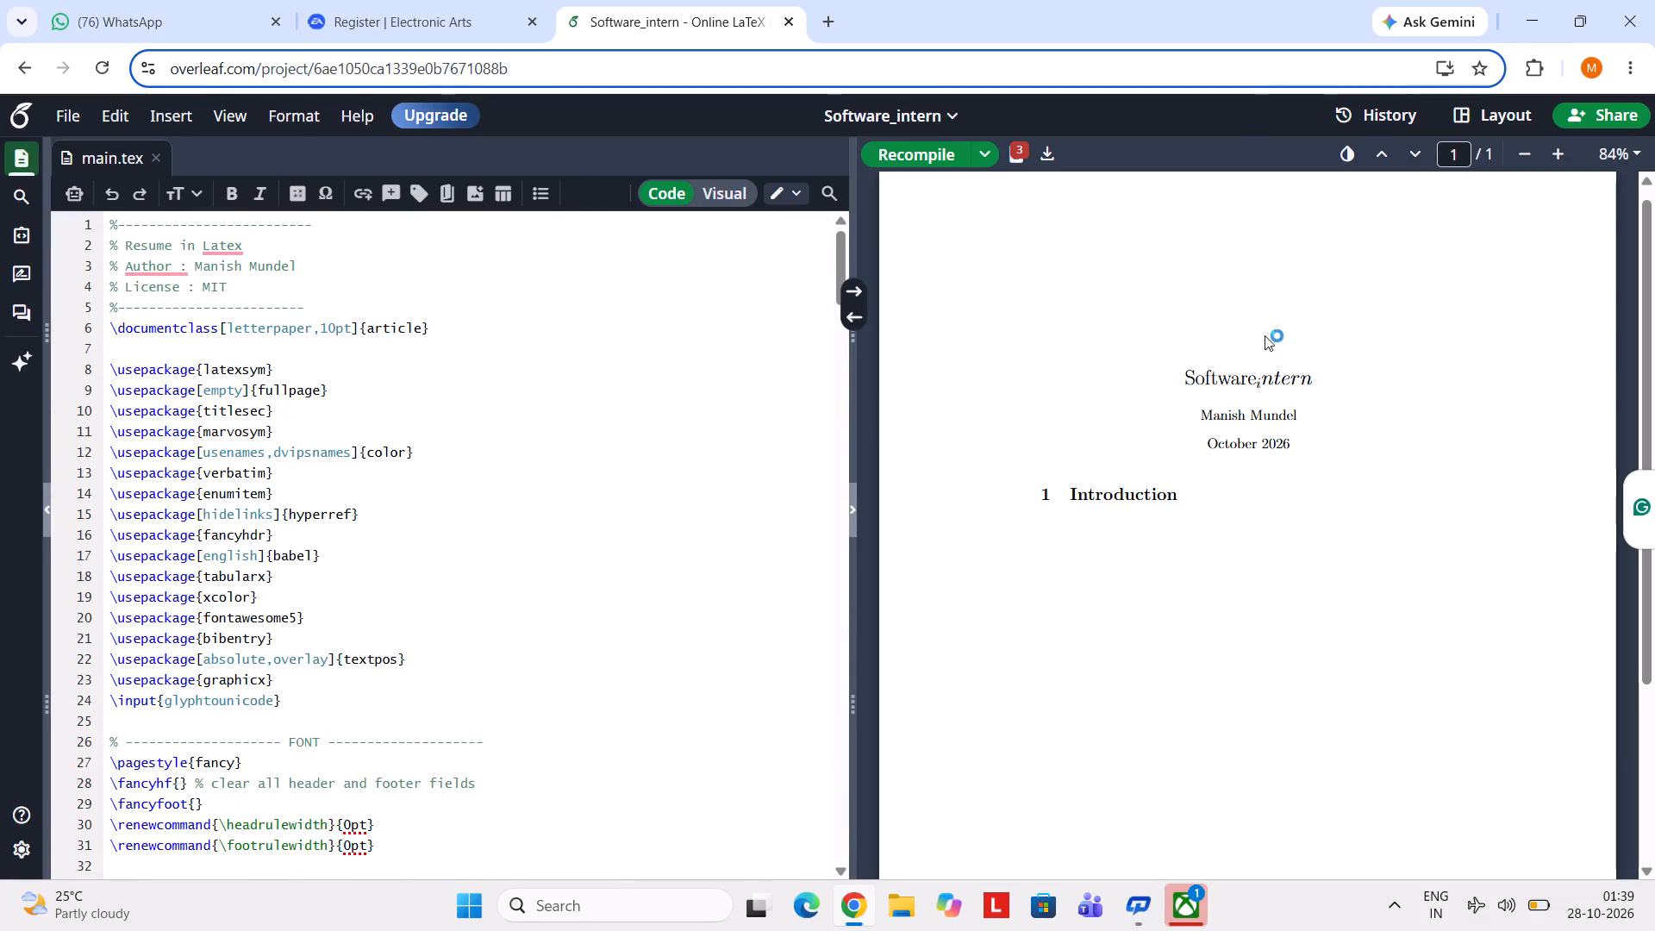
left_click(930, 148)
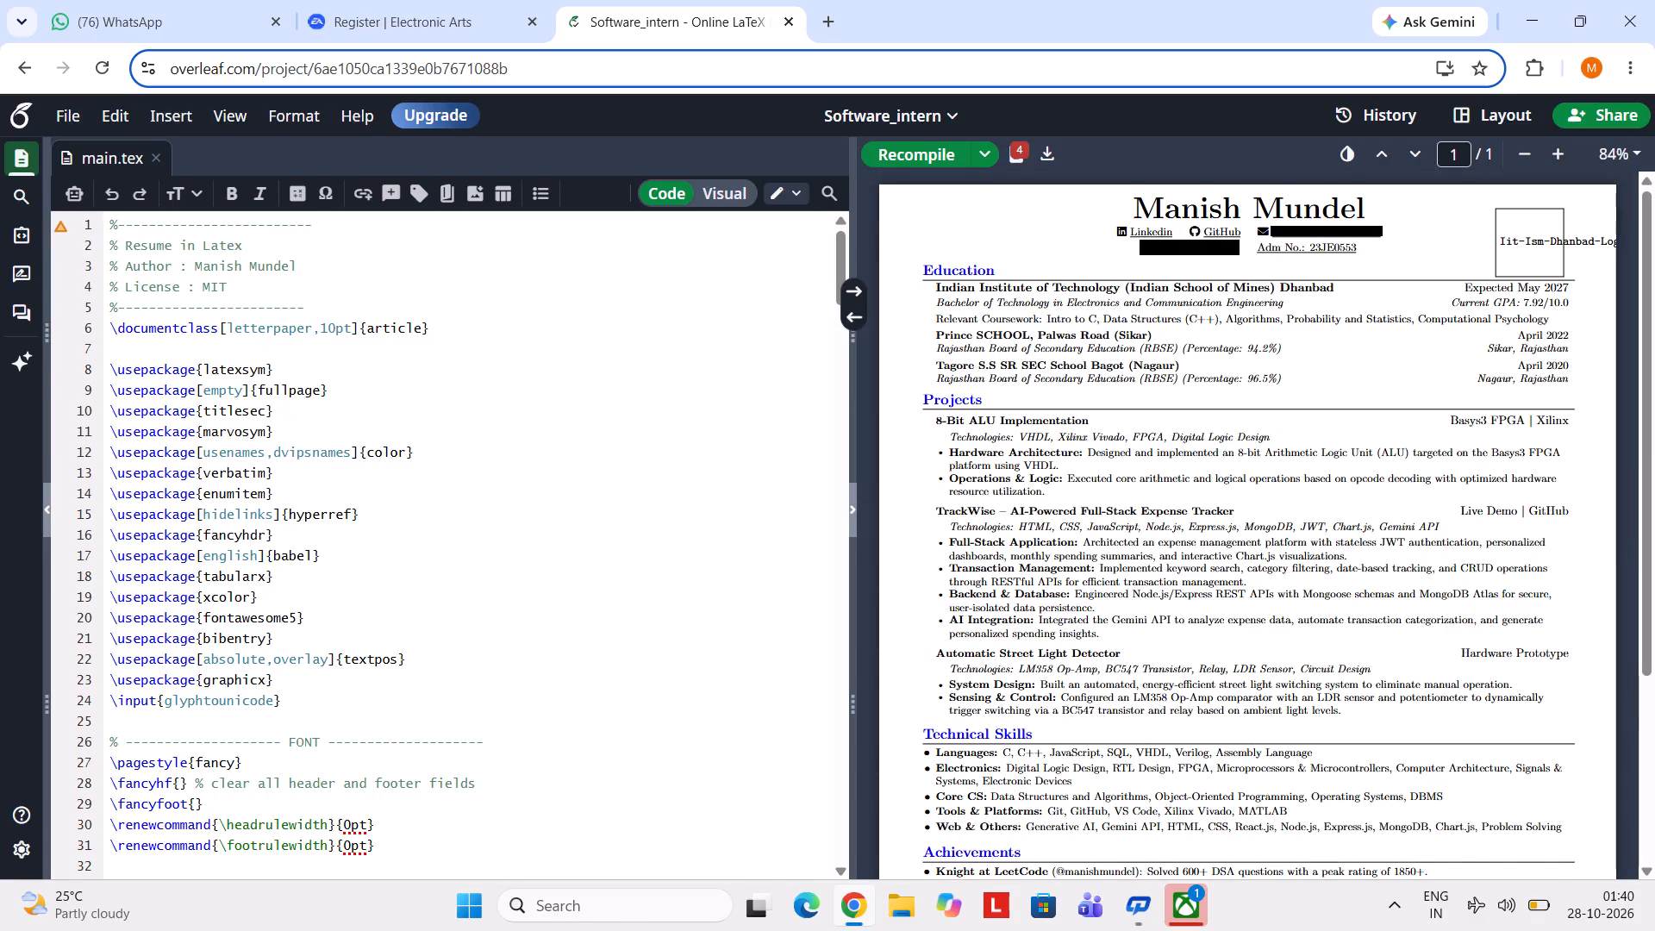
Examine the new project's resume source from the preamble to the Projects section in main.tex.
scroll(1191, 614, "down", 4)
scroll(1191, 614, "up", 5)
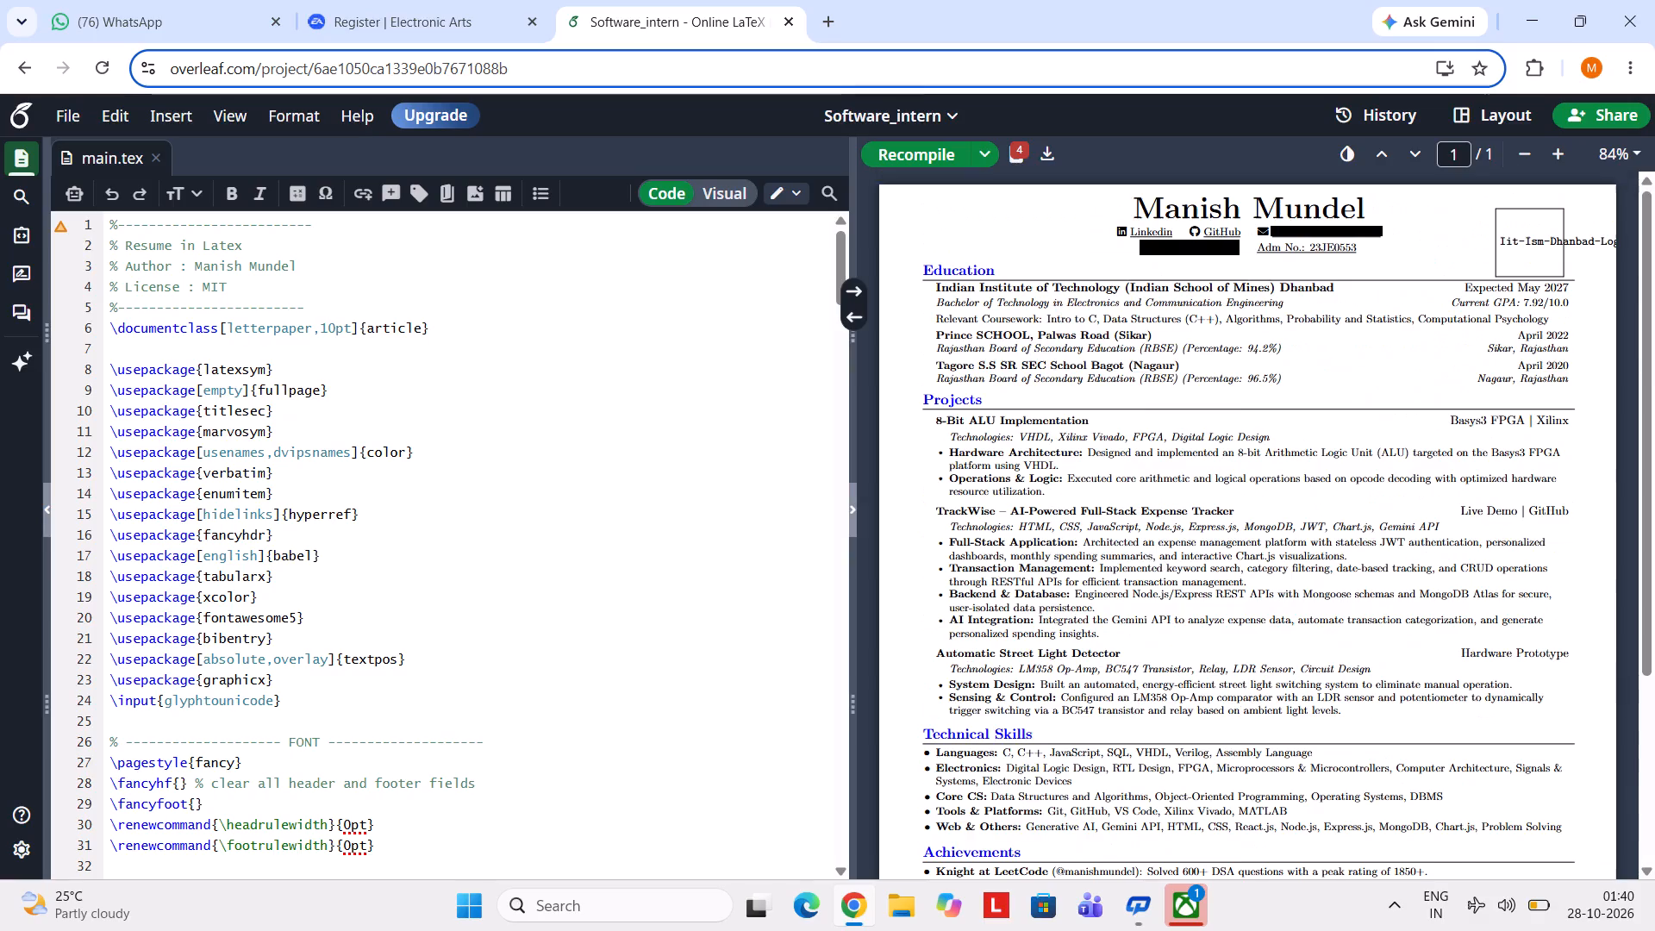
scroll(1191, 614, "up", 6)
scroll(477, 704, "down", 5)
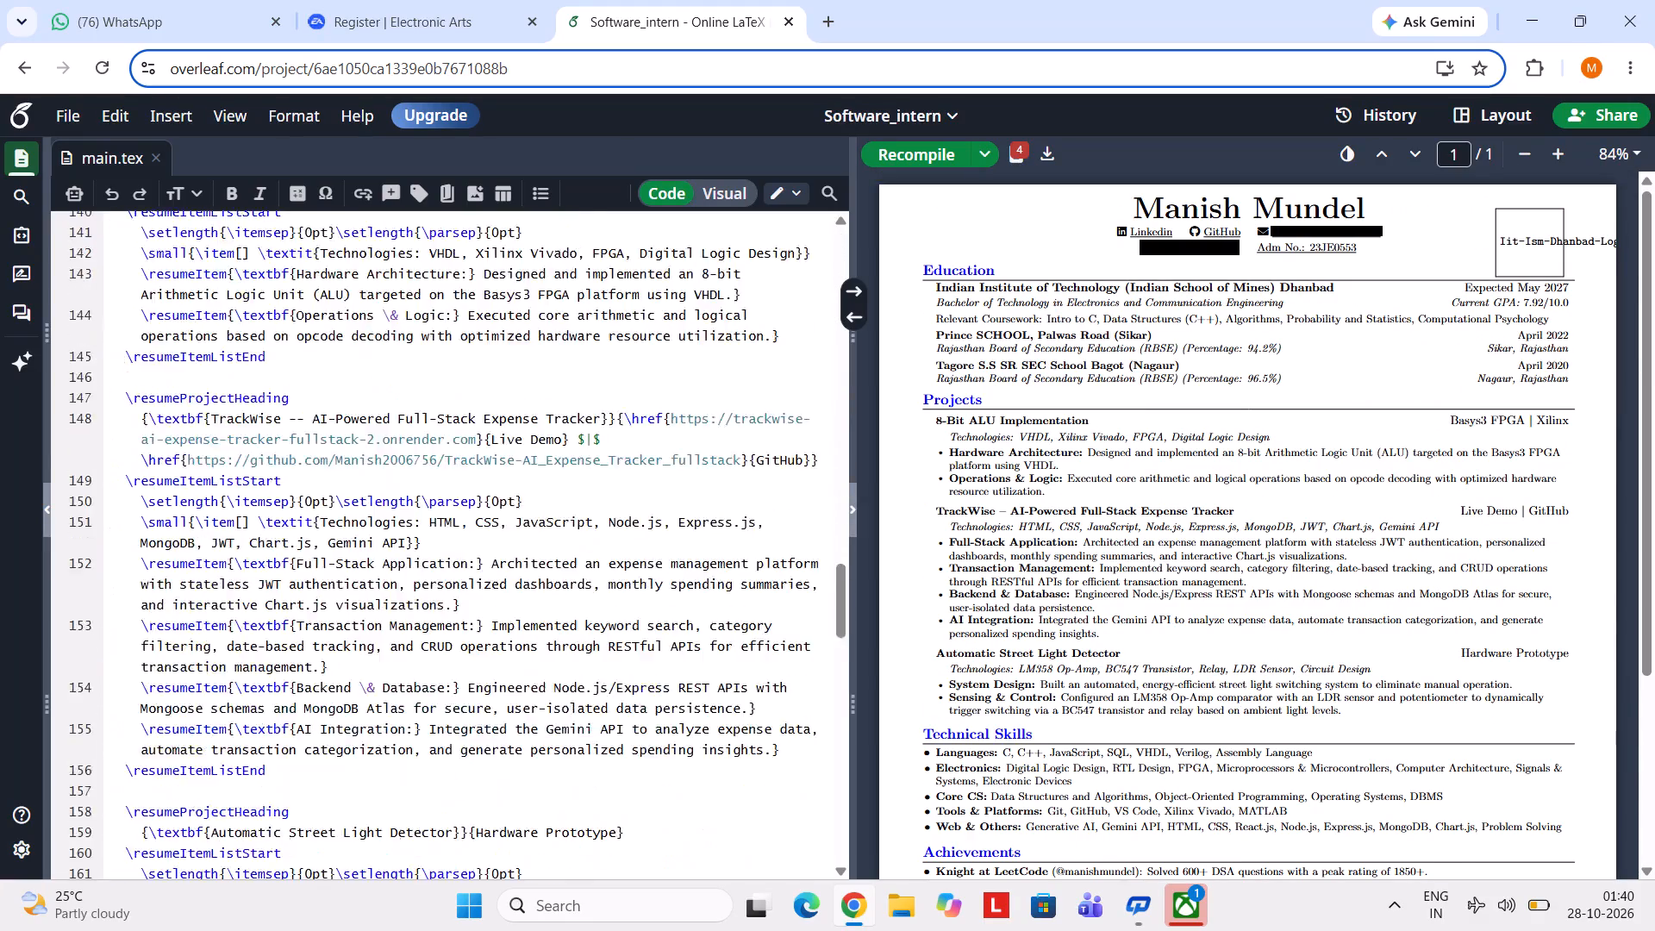
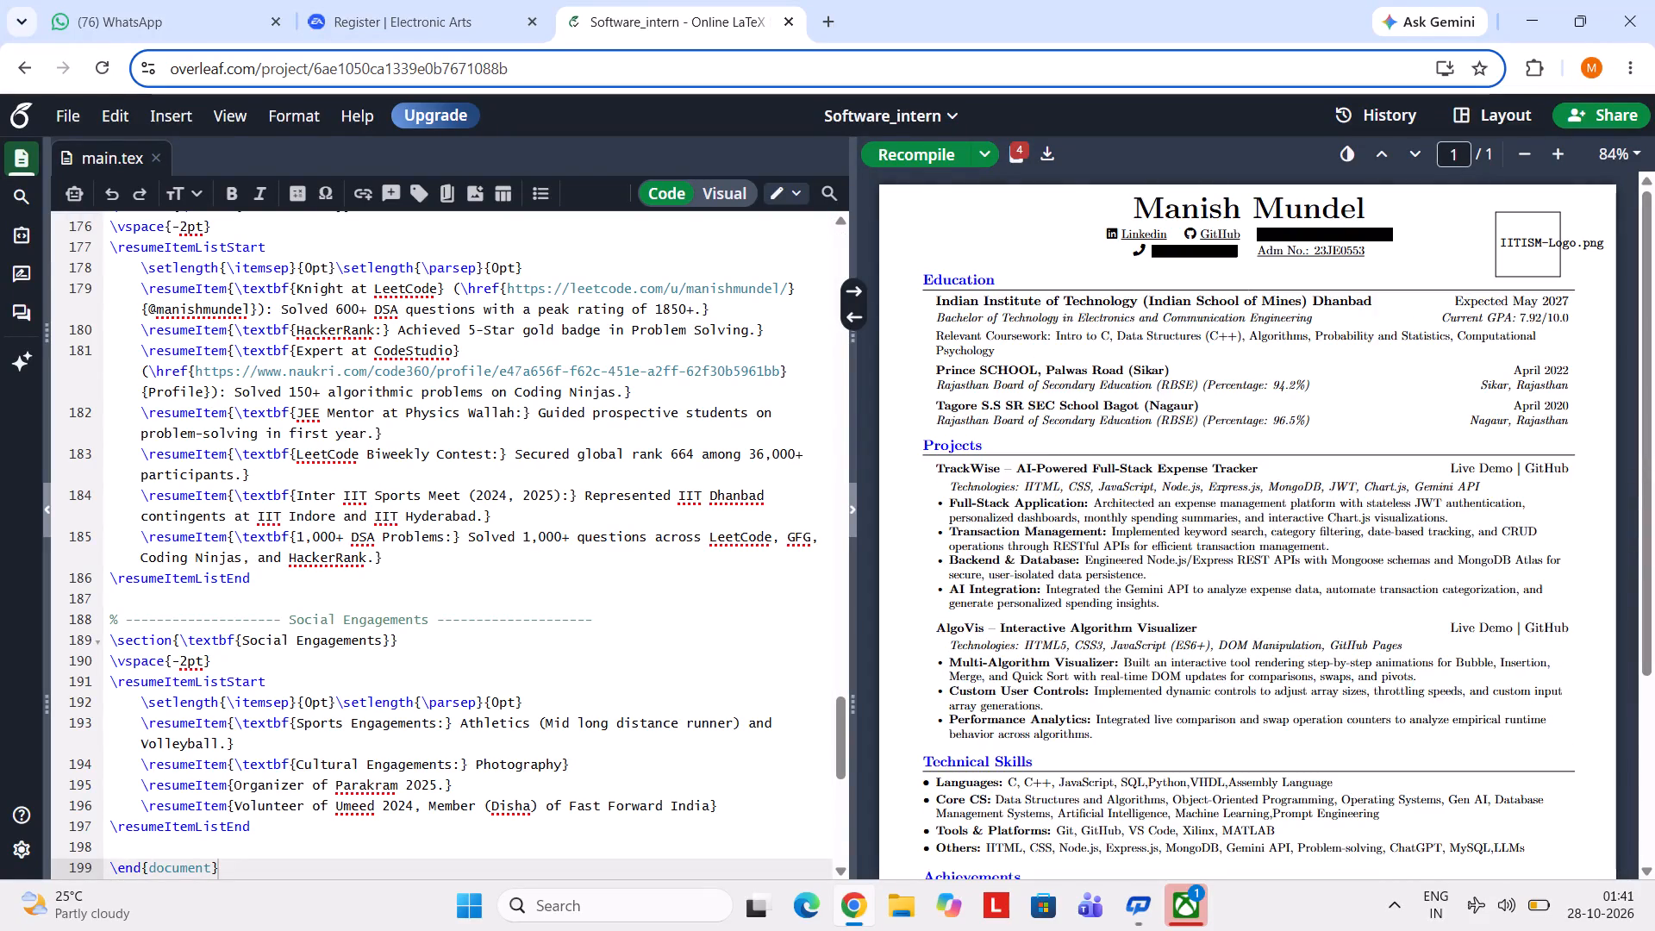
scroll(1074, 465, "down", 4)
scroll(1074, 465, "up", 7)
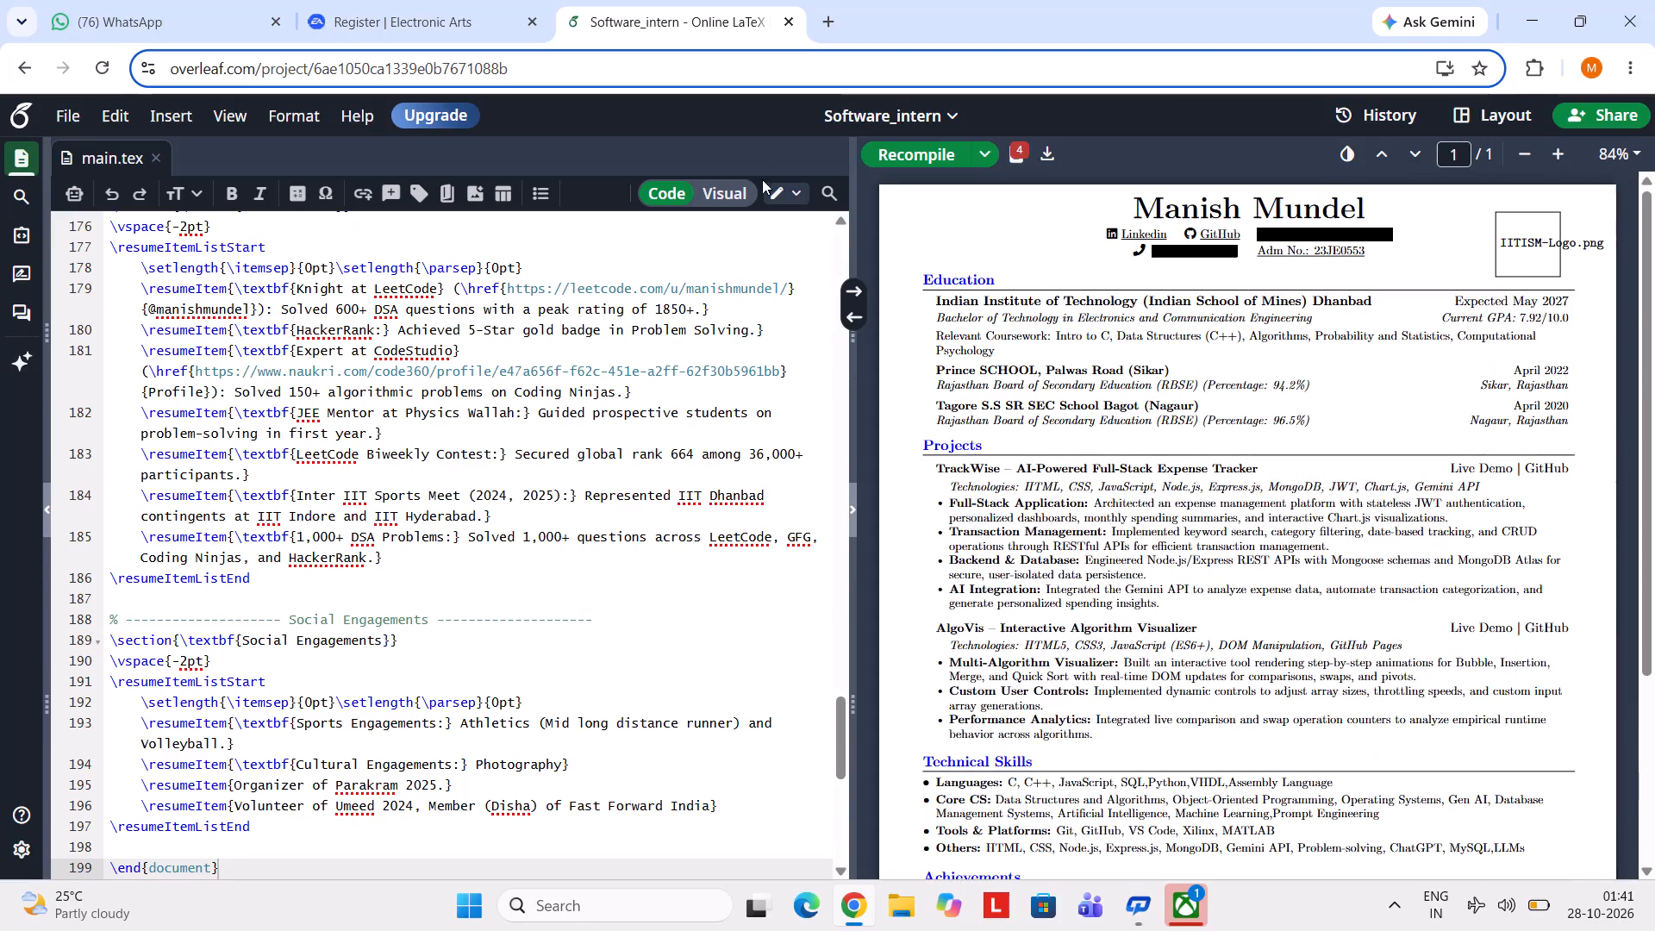
Open the Chrome account overview that lists the other browser profiles.
left_click(1592, 69)
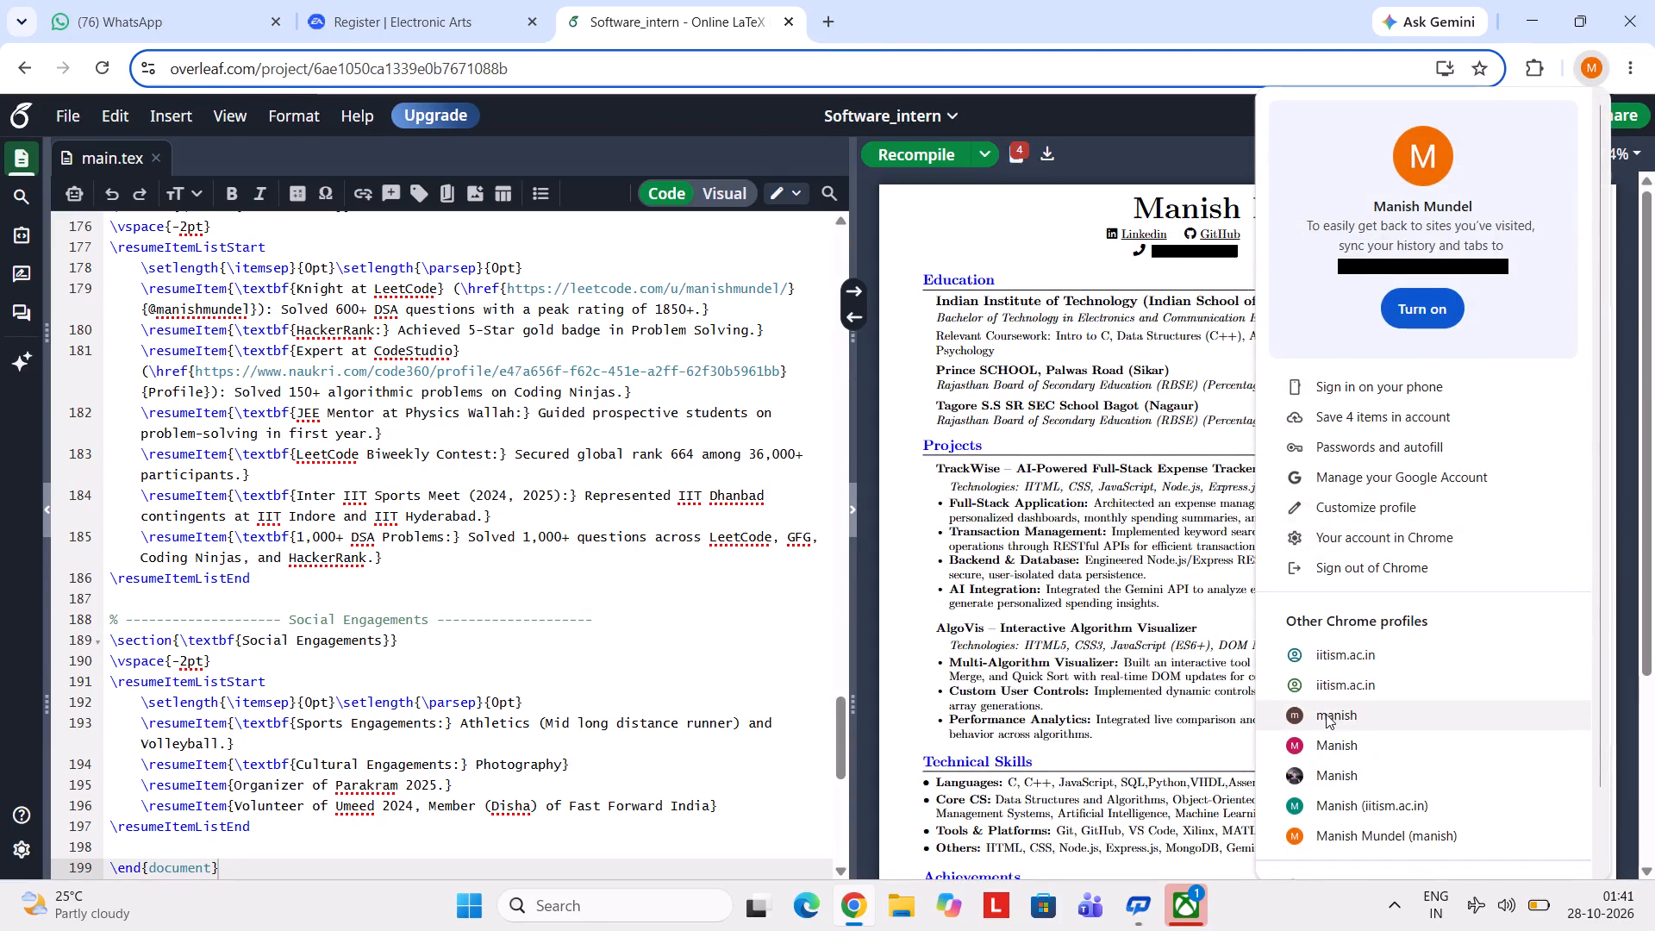
left_click(1321, 714)
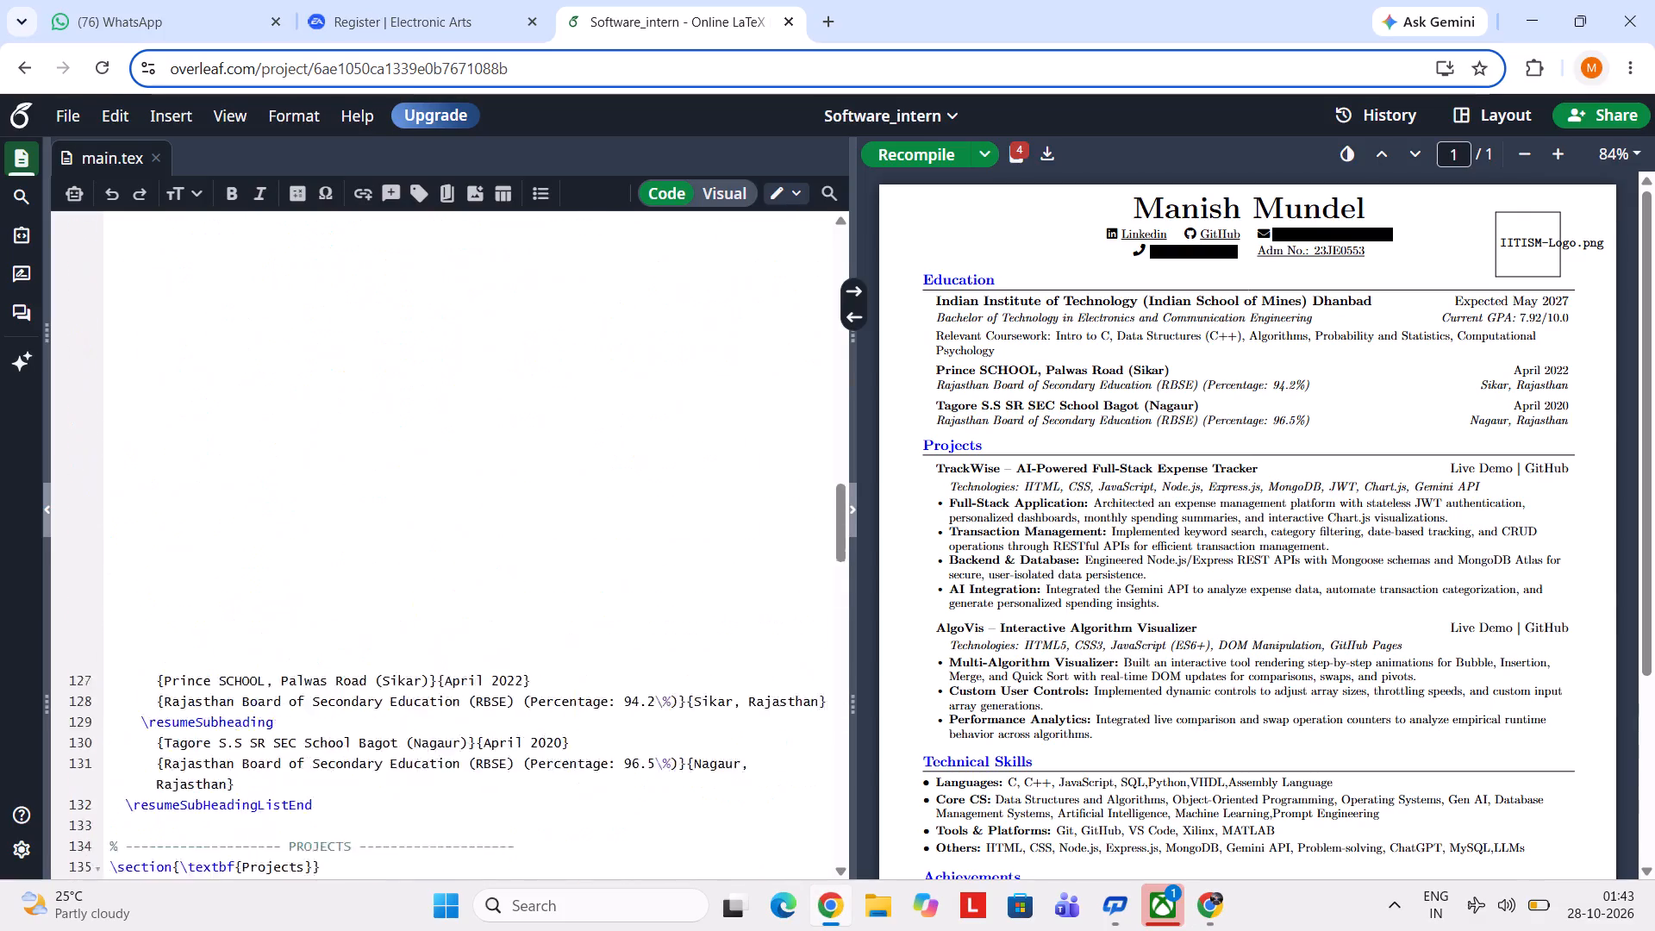
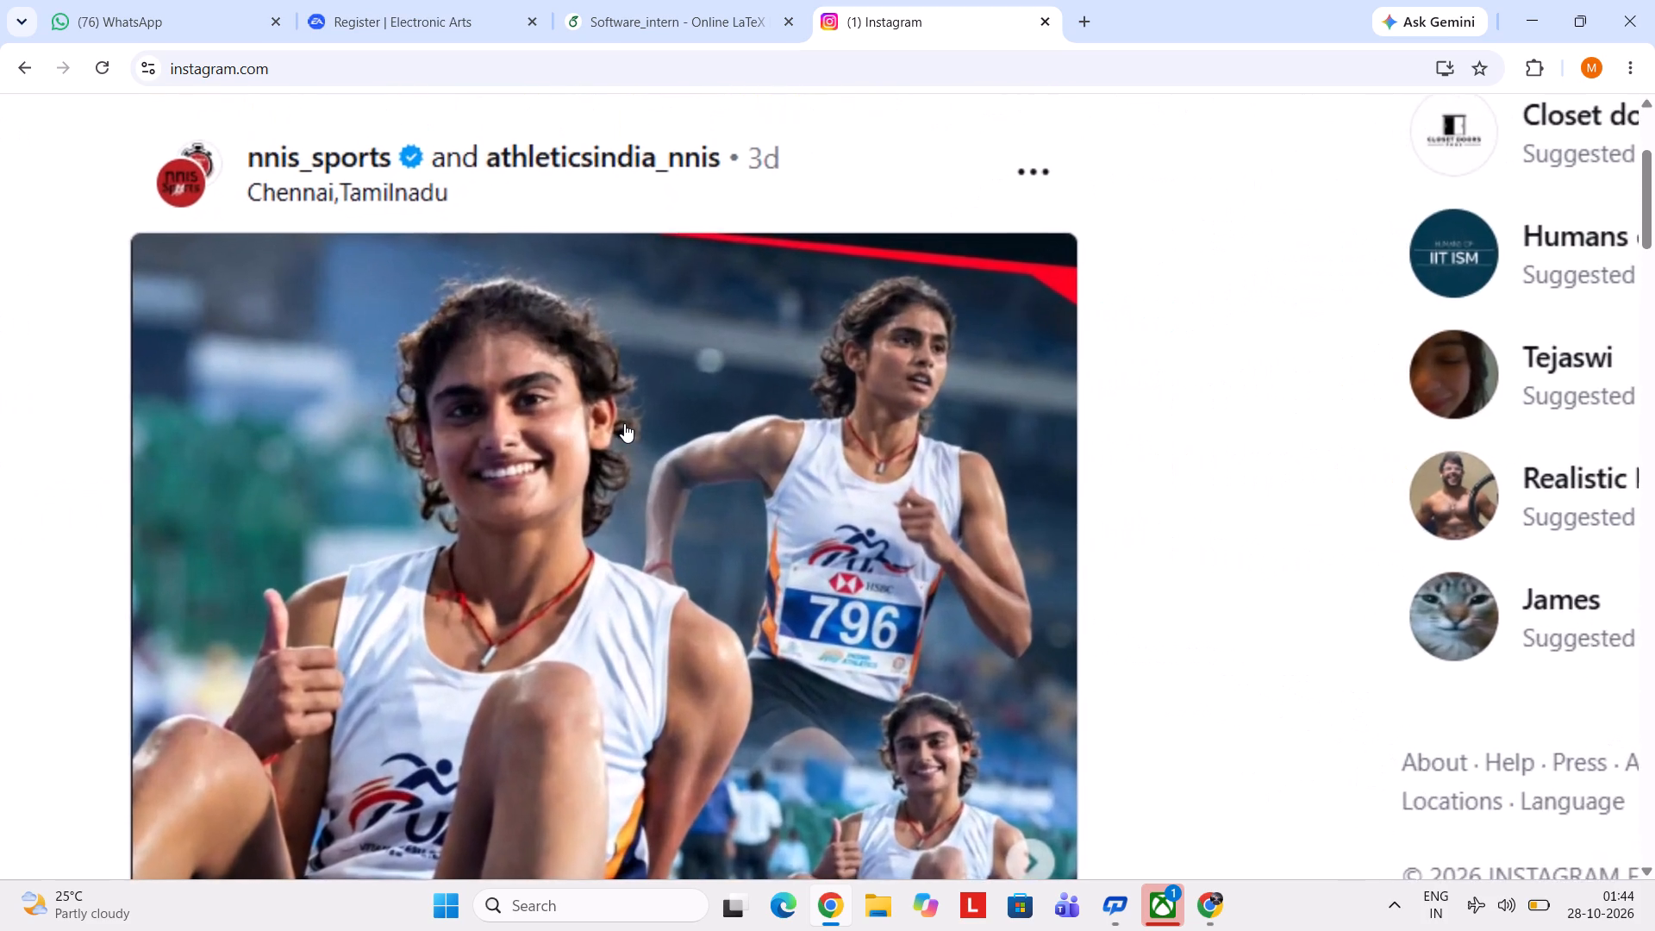
Look through the nnis_sports stories on Instagram, move on to the following account's story, and close the story viewer.
scroll(624, 423, "down", 1)
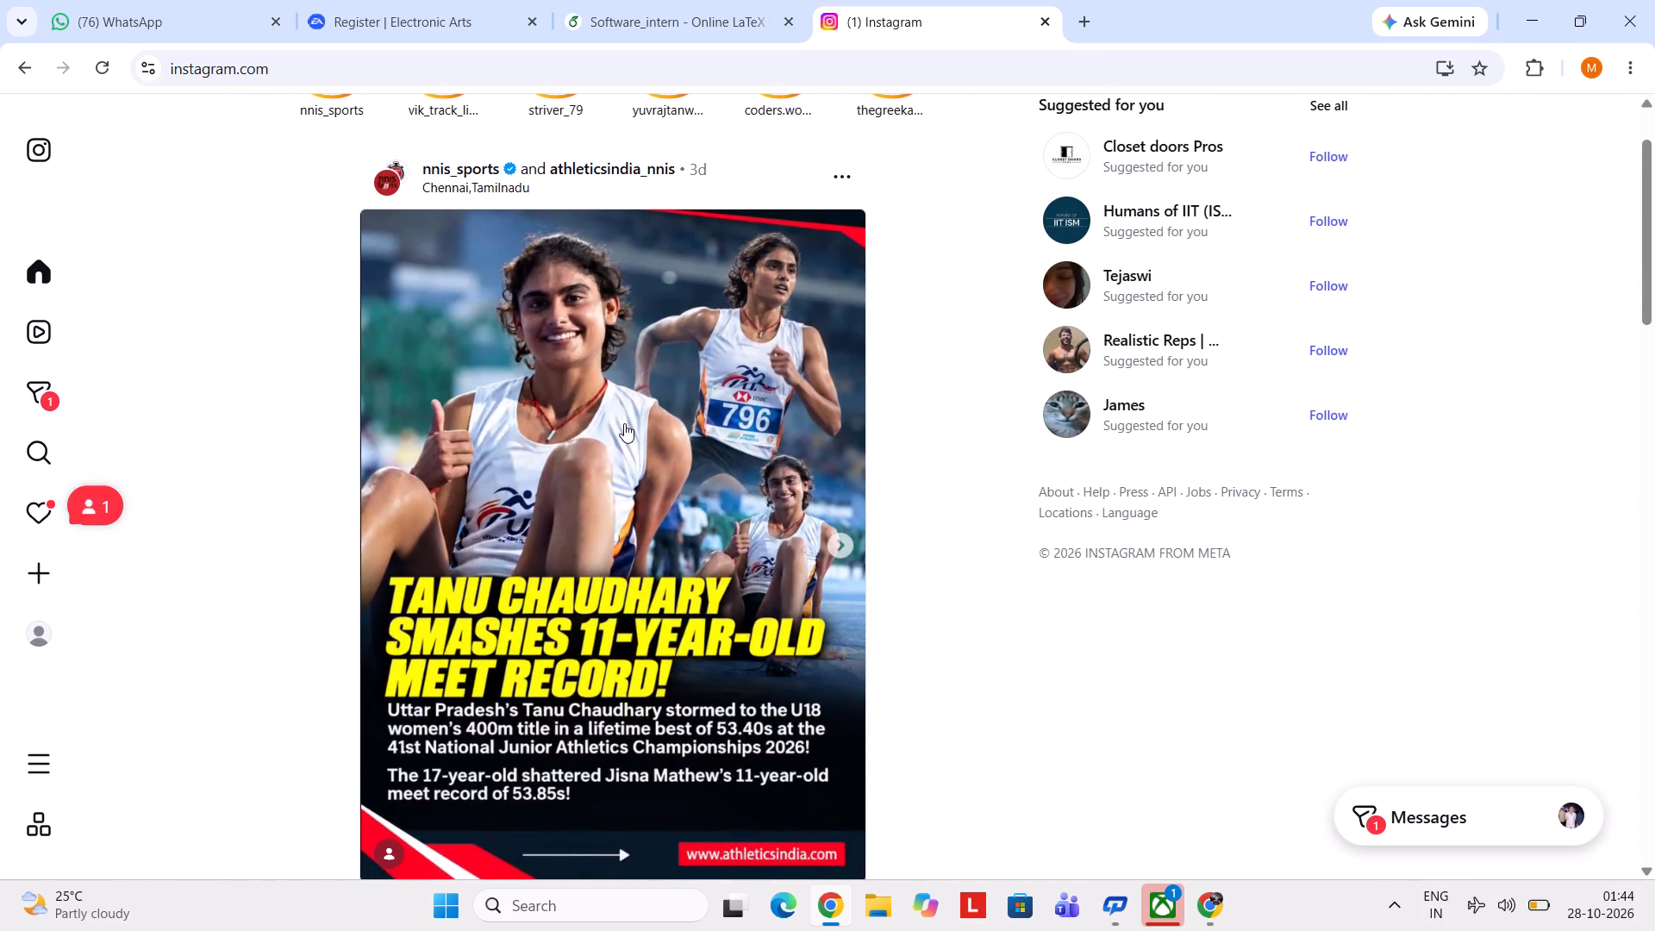
scroll(624, 423, "down", 1)
scroll(624, 423, "up", 4)
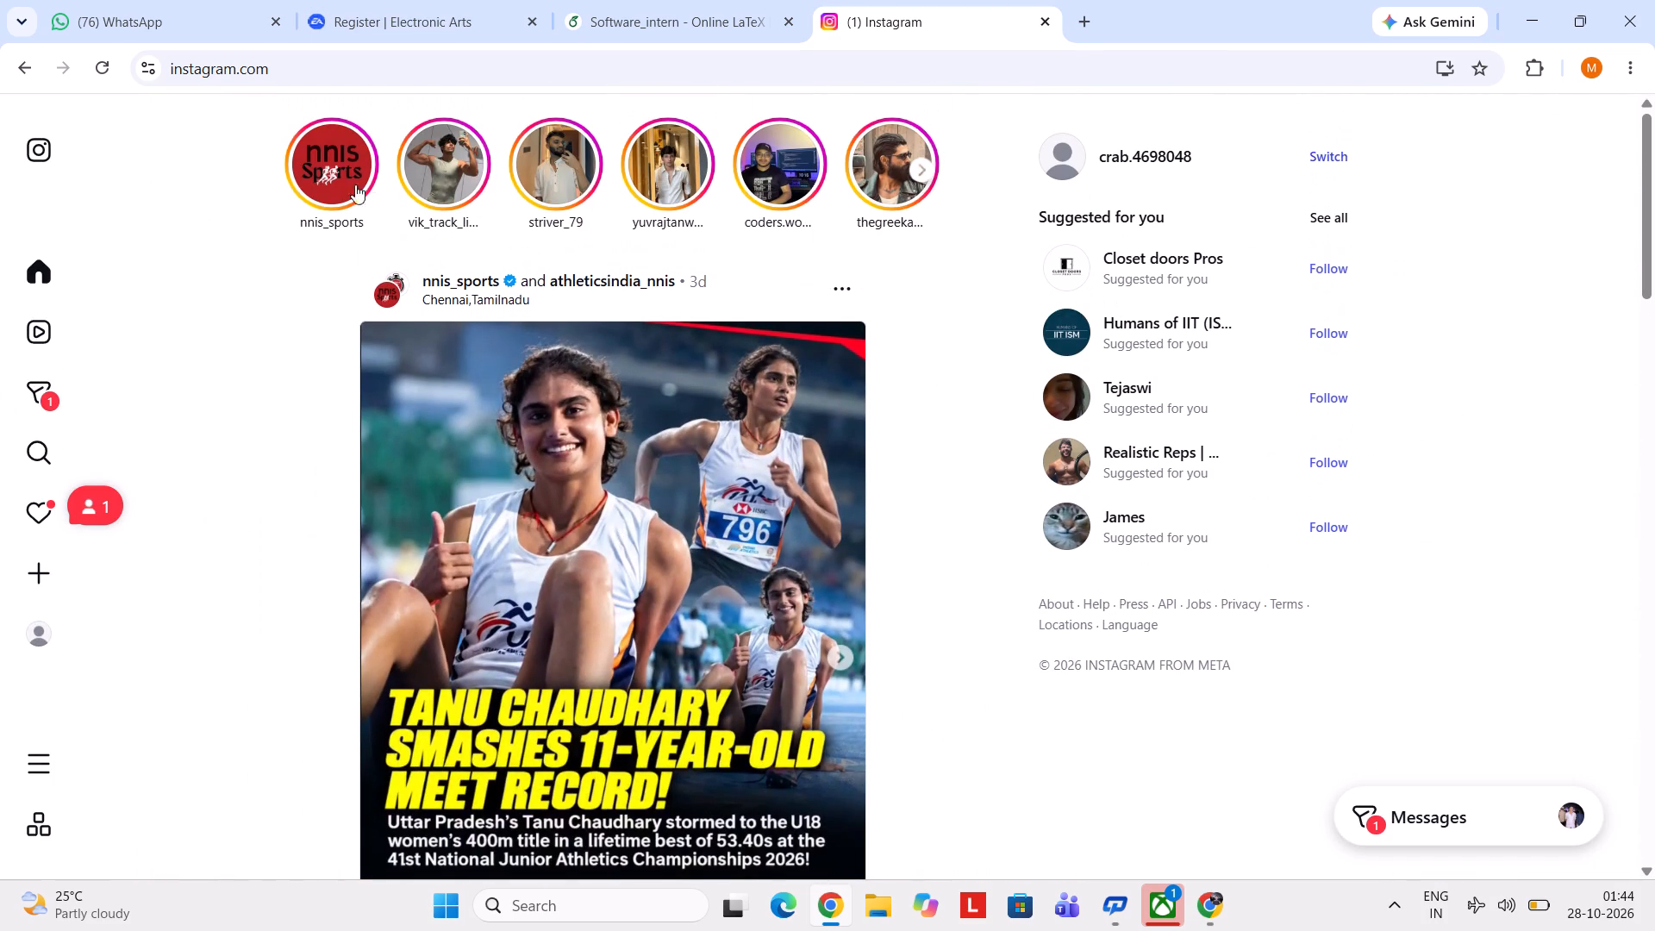
left_click(322, 158)
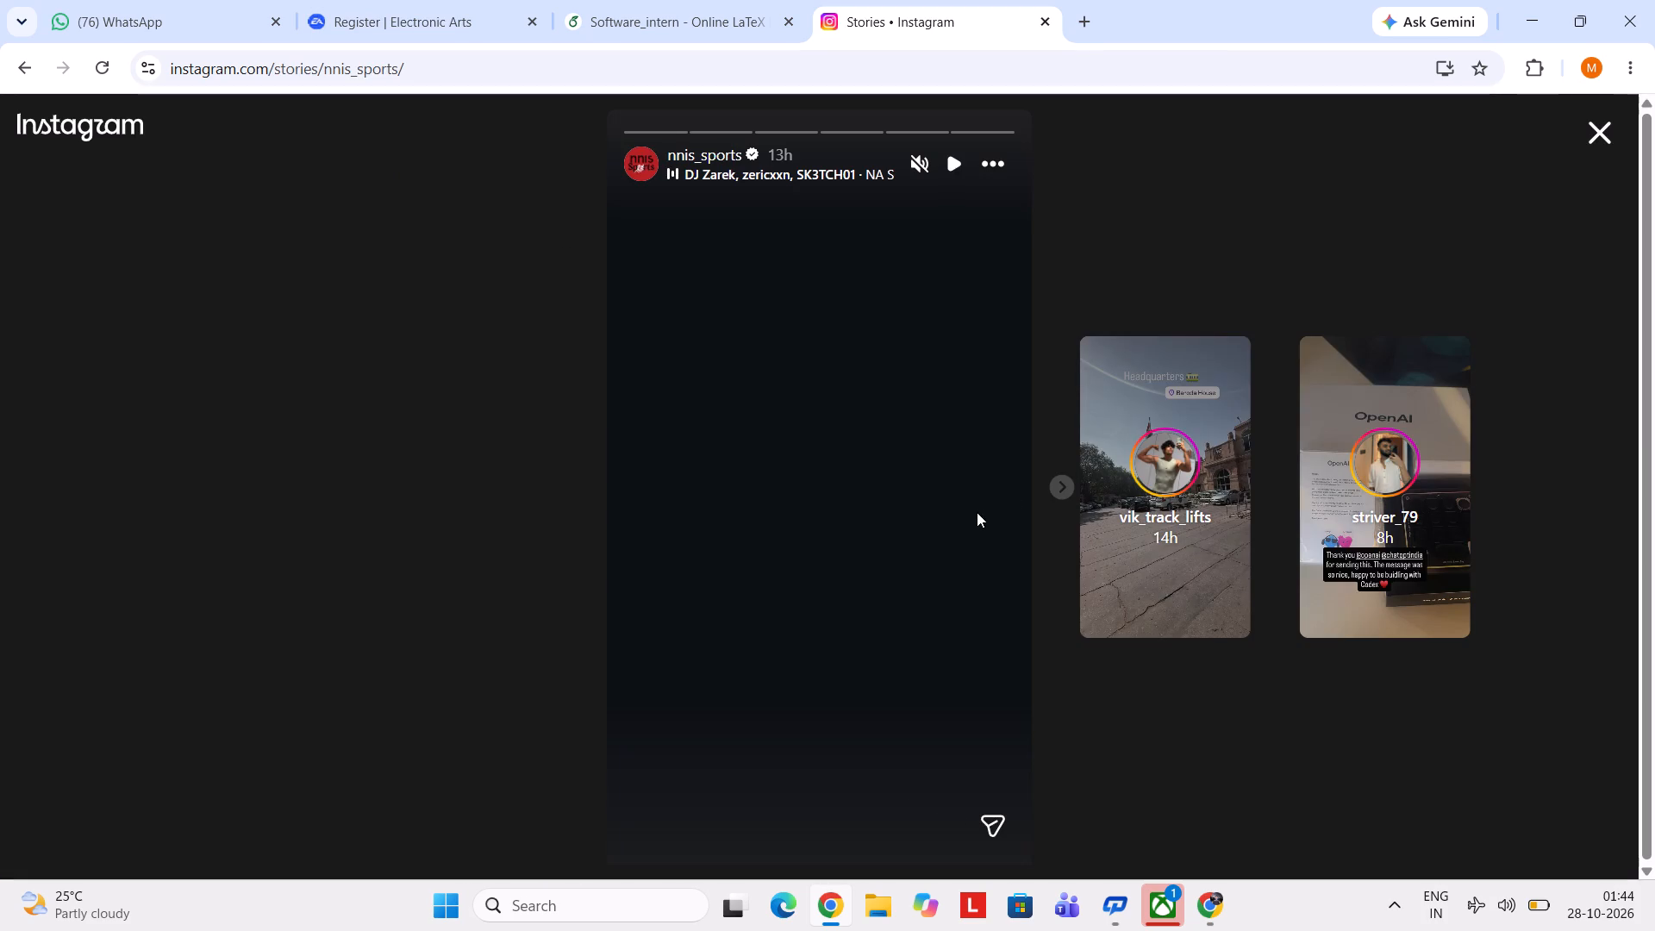
triple_click(1058, 486)
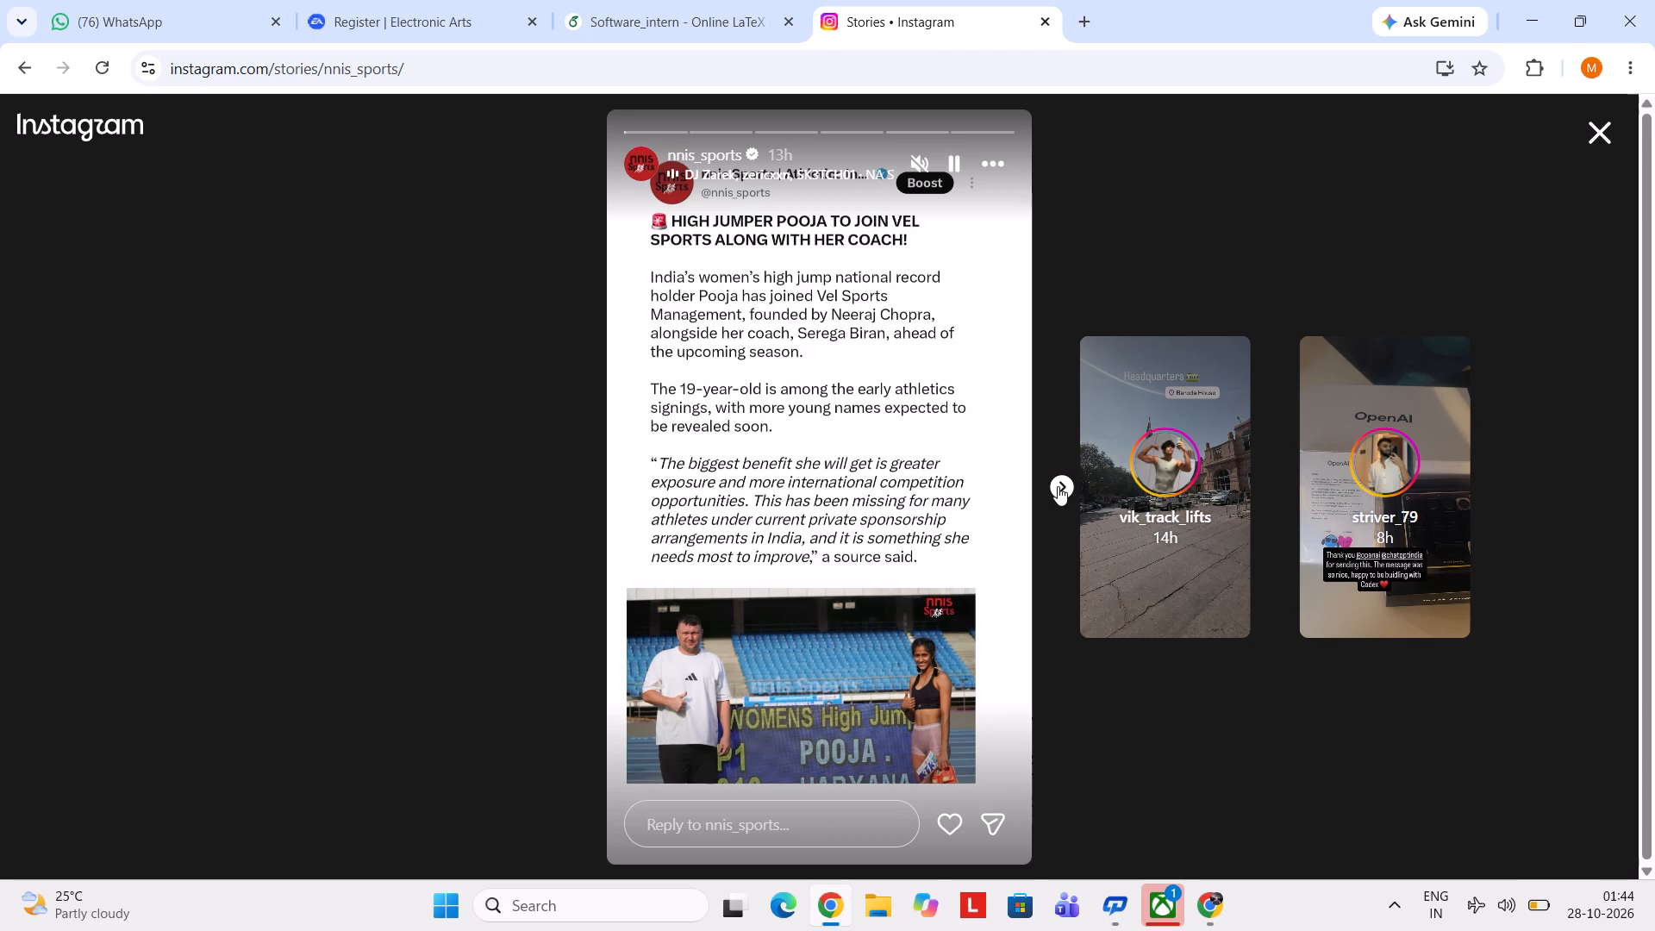
left_click(1058, 486)
triple_click(1058, 486)
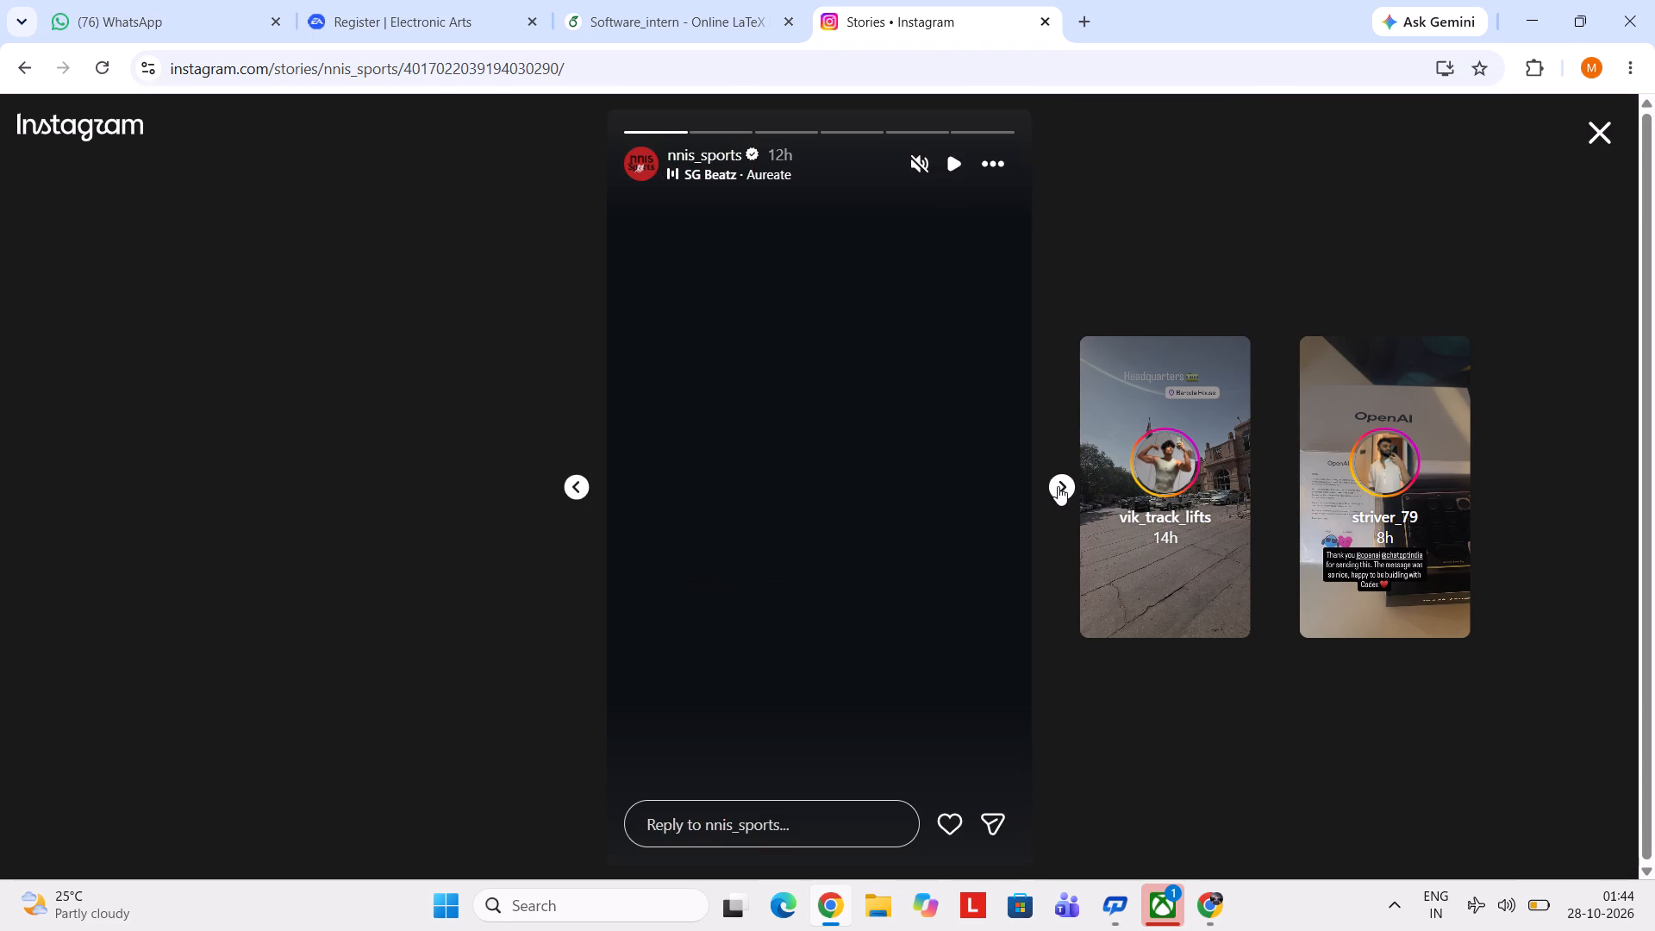
left_click(1119, 546)
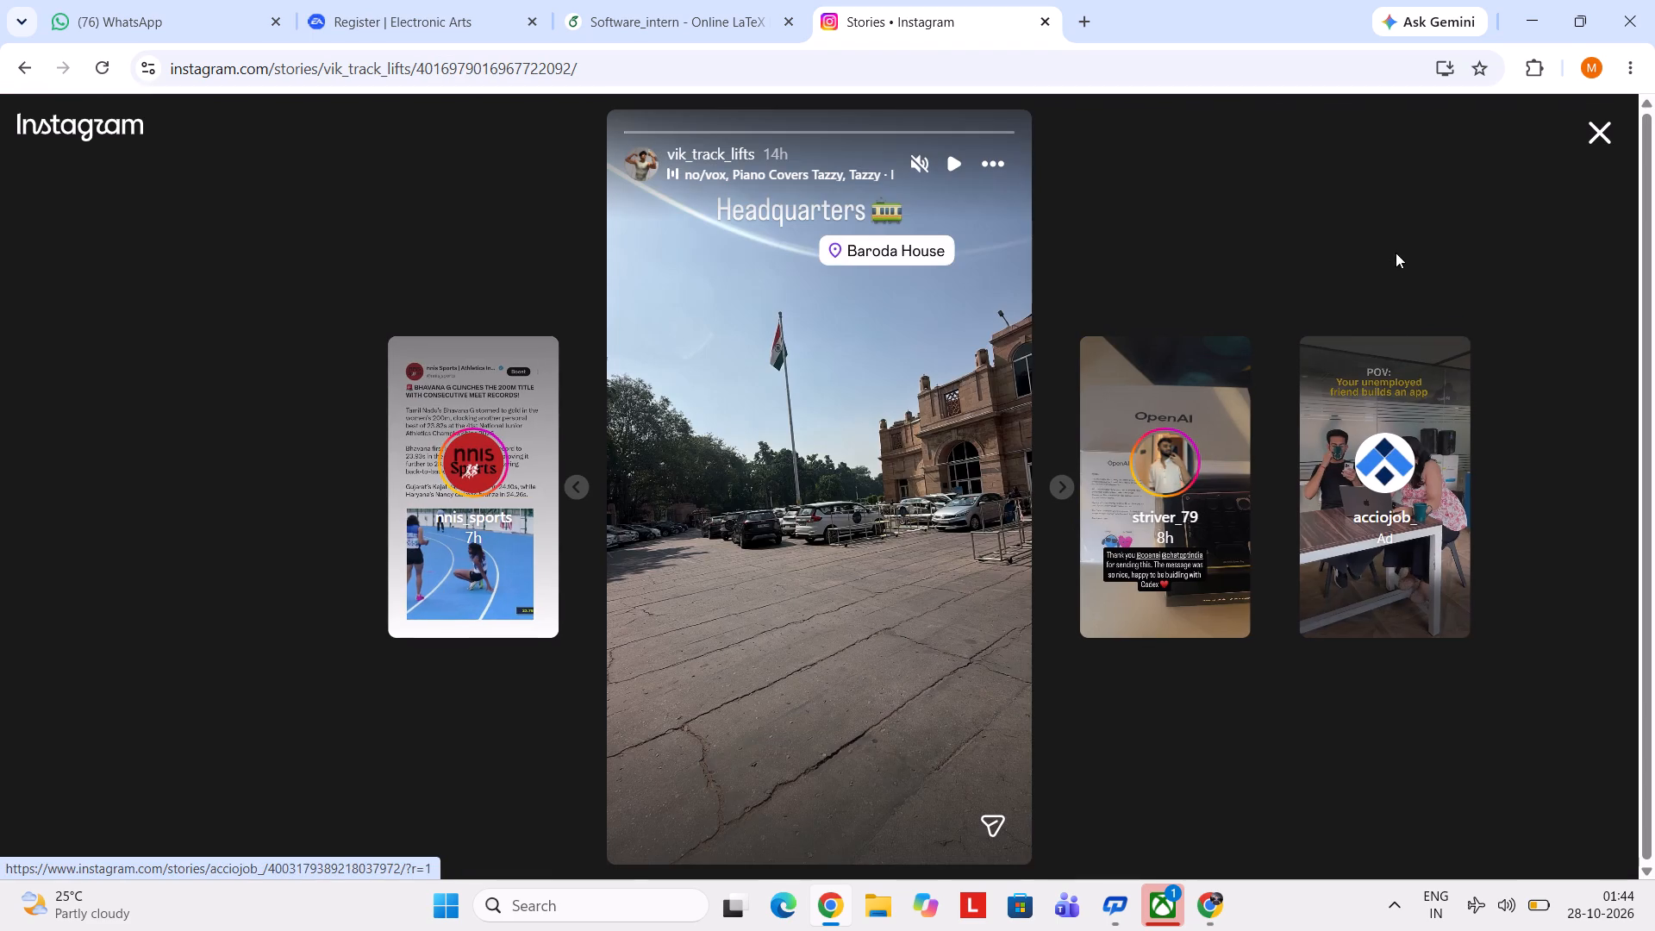
left_click(1590, 134)
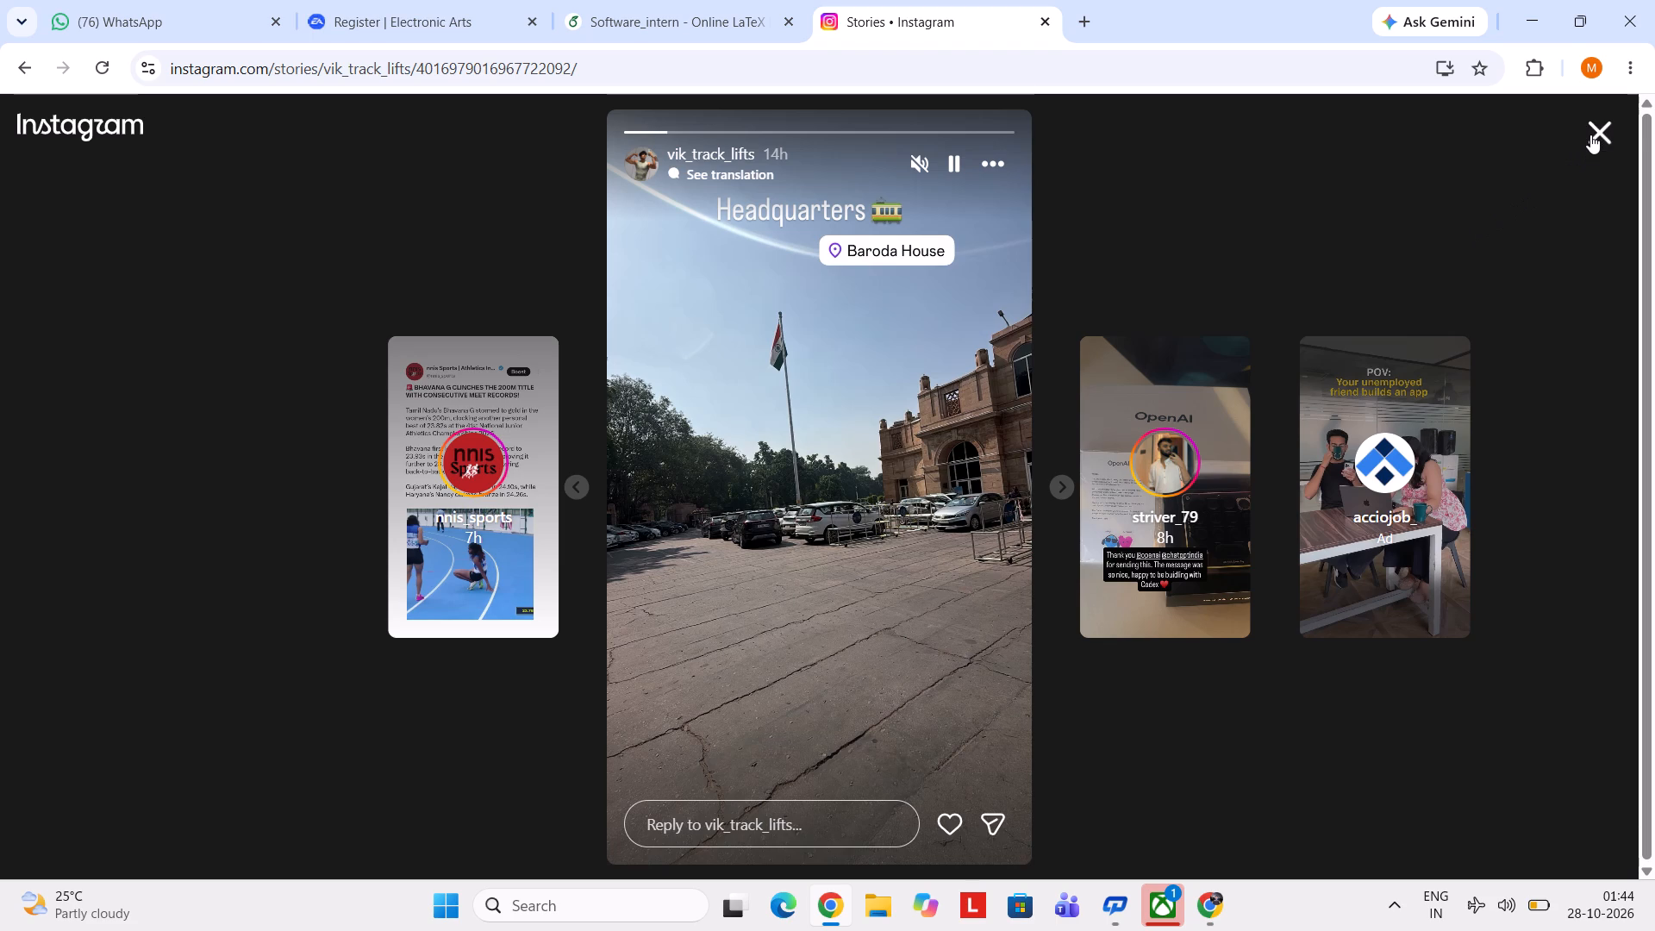
Like the suggested Tower Bridge photo post in the Instagram feed.
scroll(653, 455, "down", 3)
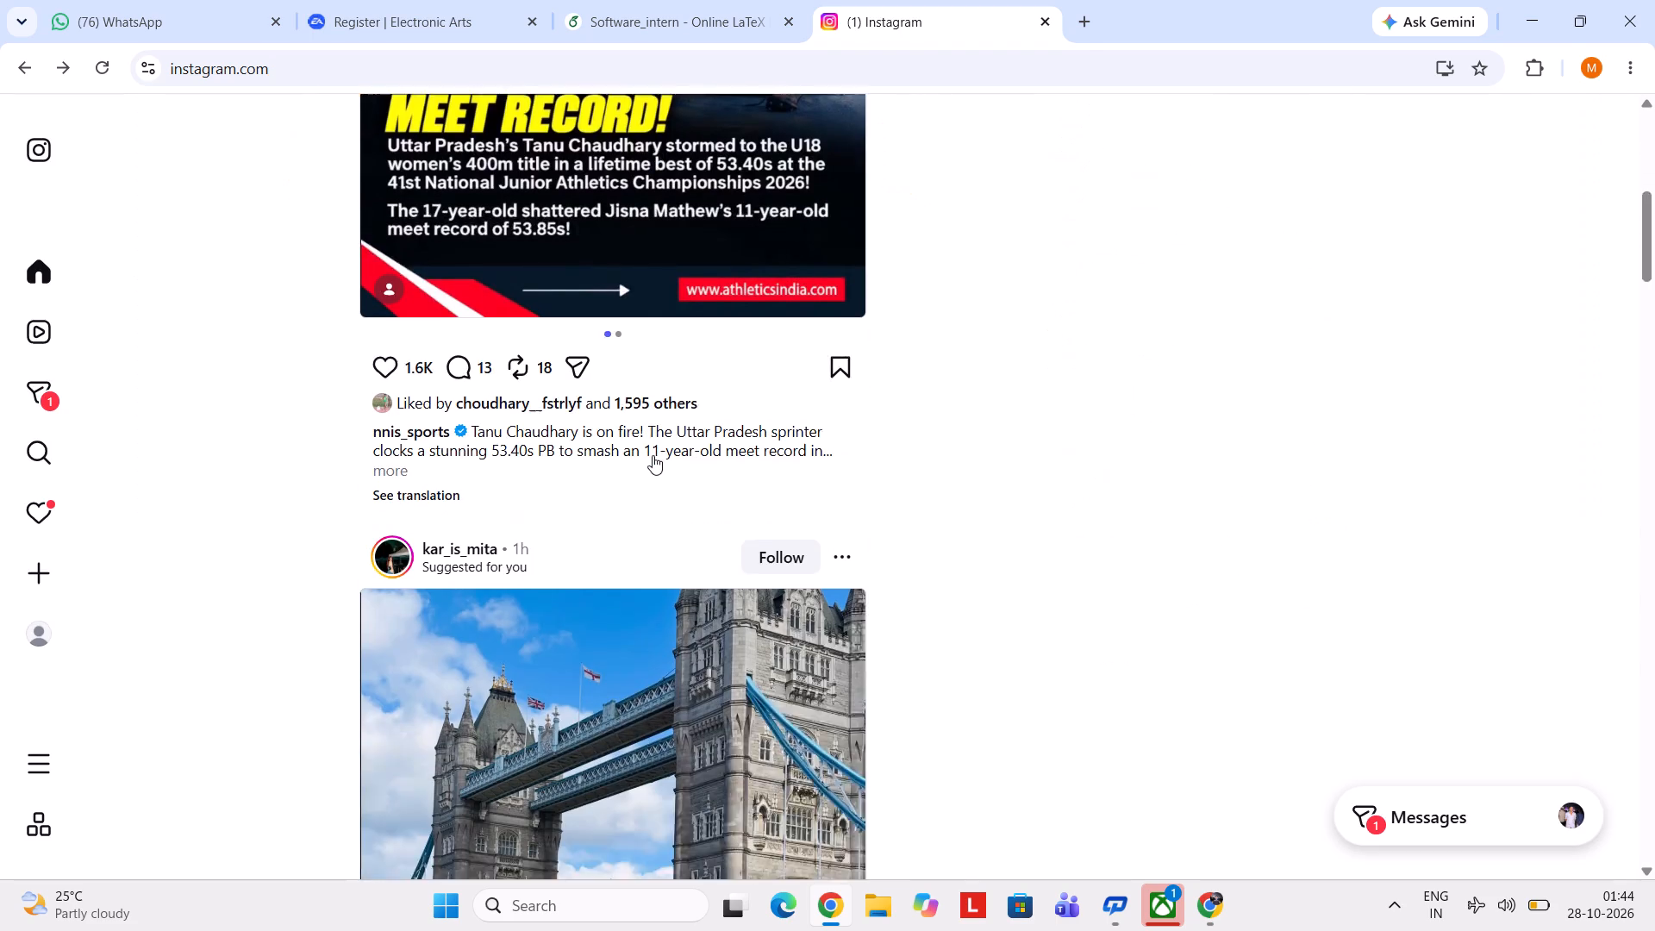
scroll(653, 455, "down", 2)
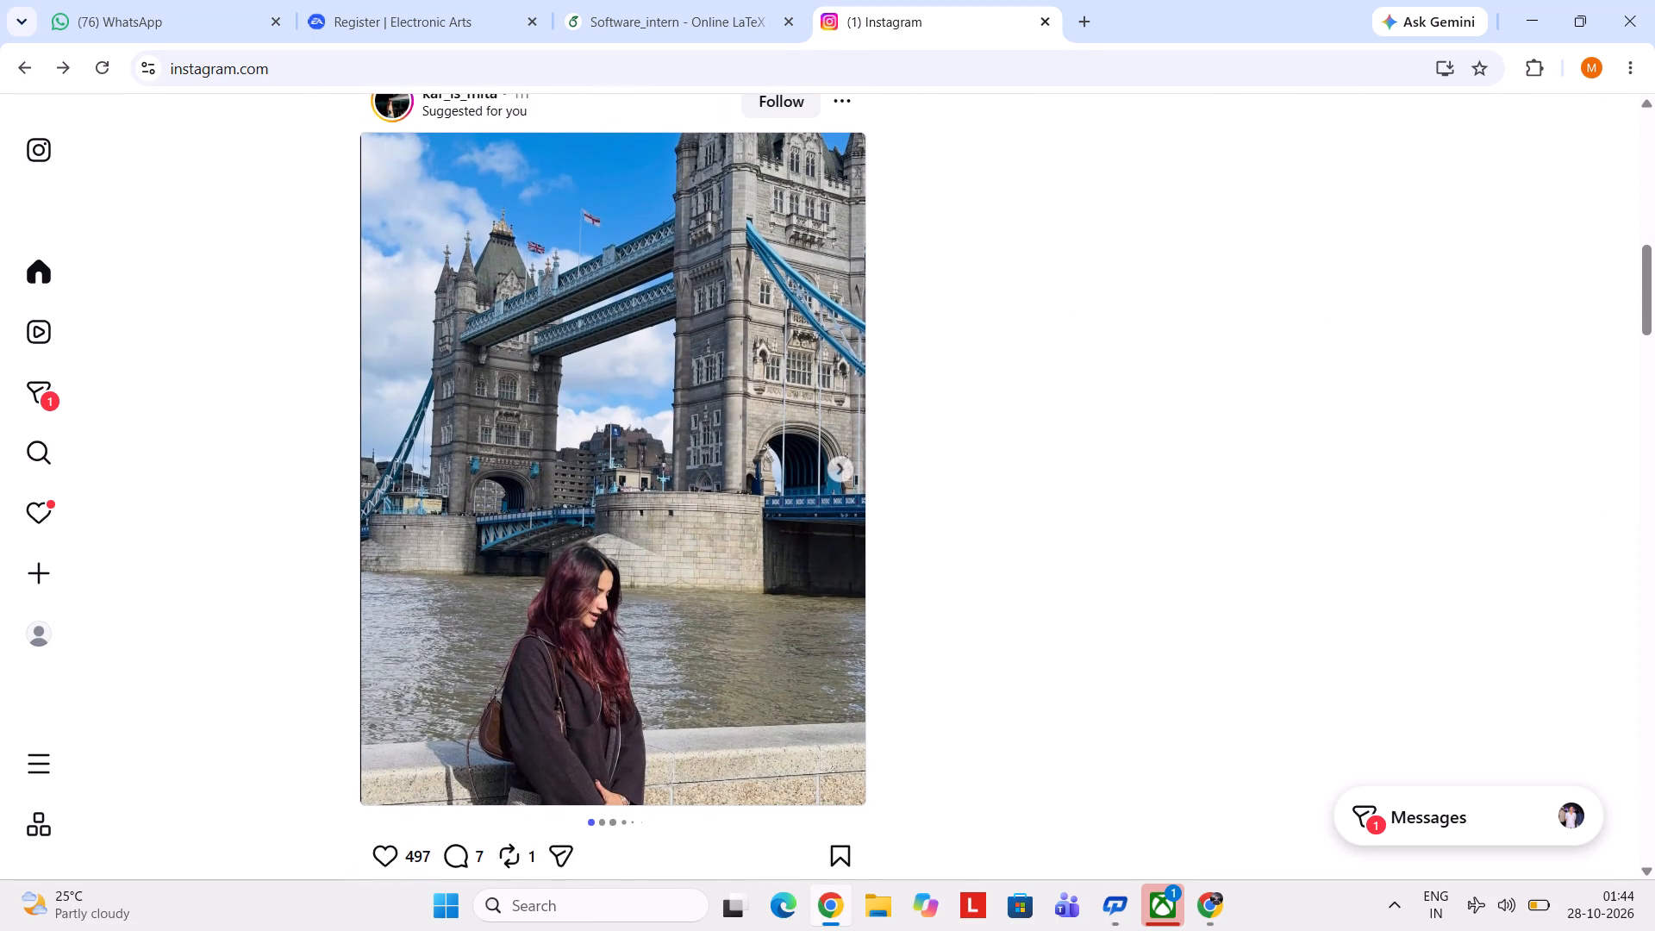
scroll(653, 455, "down", 1)
left_click(386, 826)
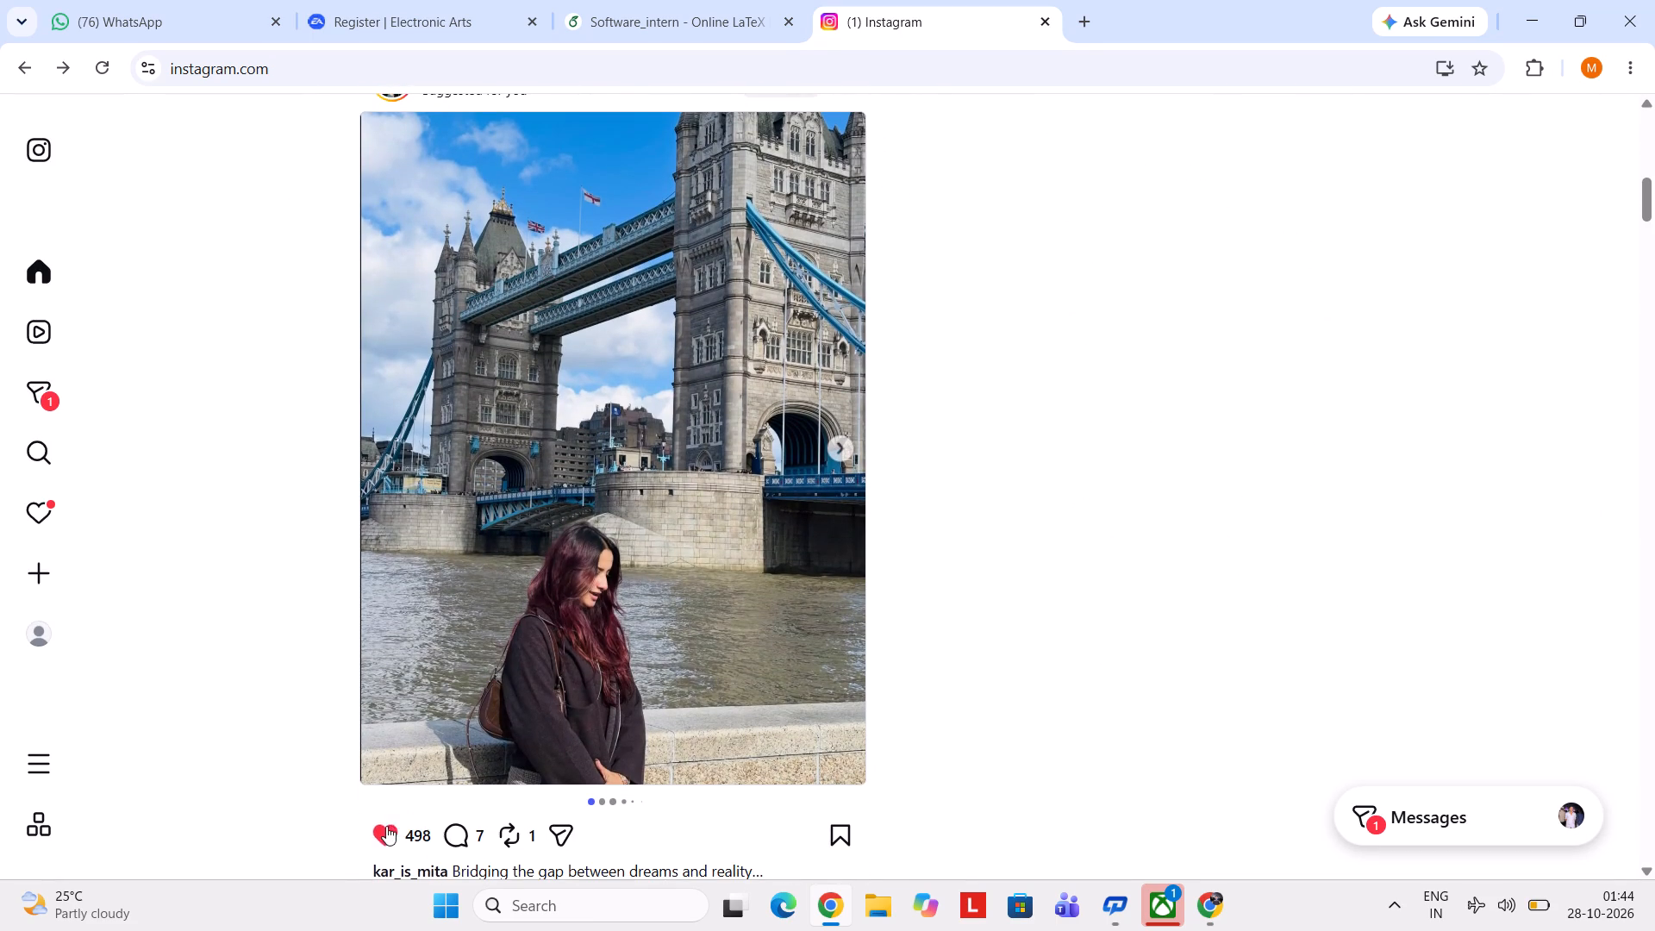
Look through all the photos and videos in the liked Tower Bridge post's carousel.
scroll(514, 666, "down", 1)
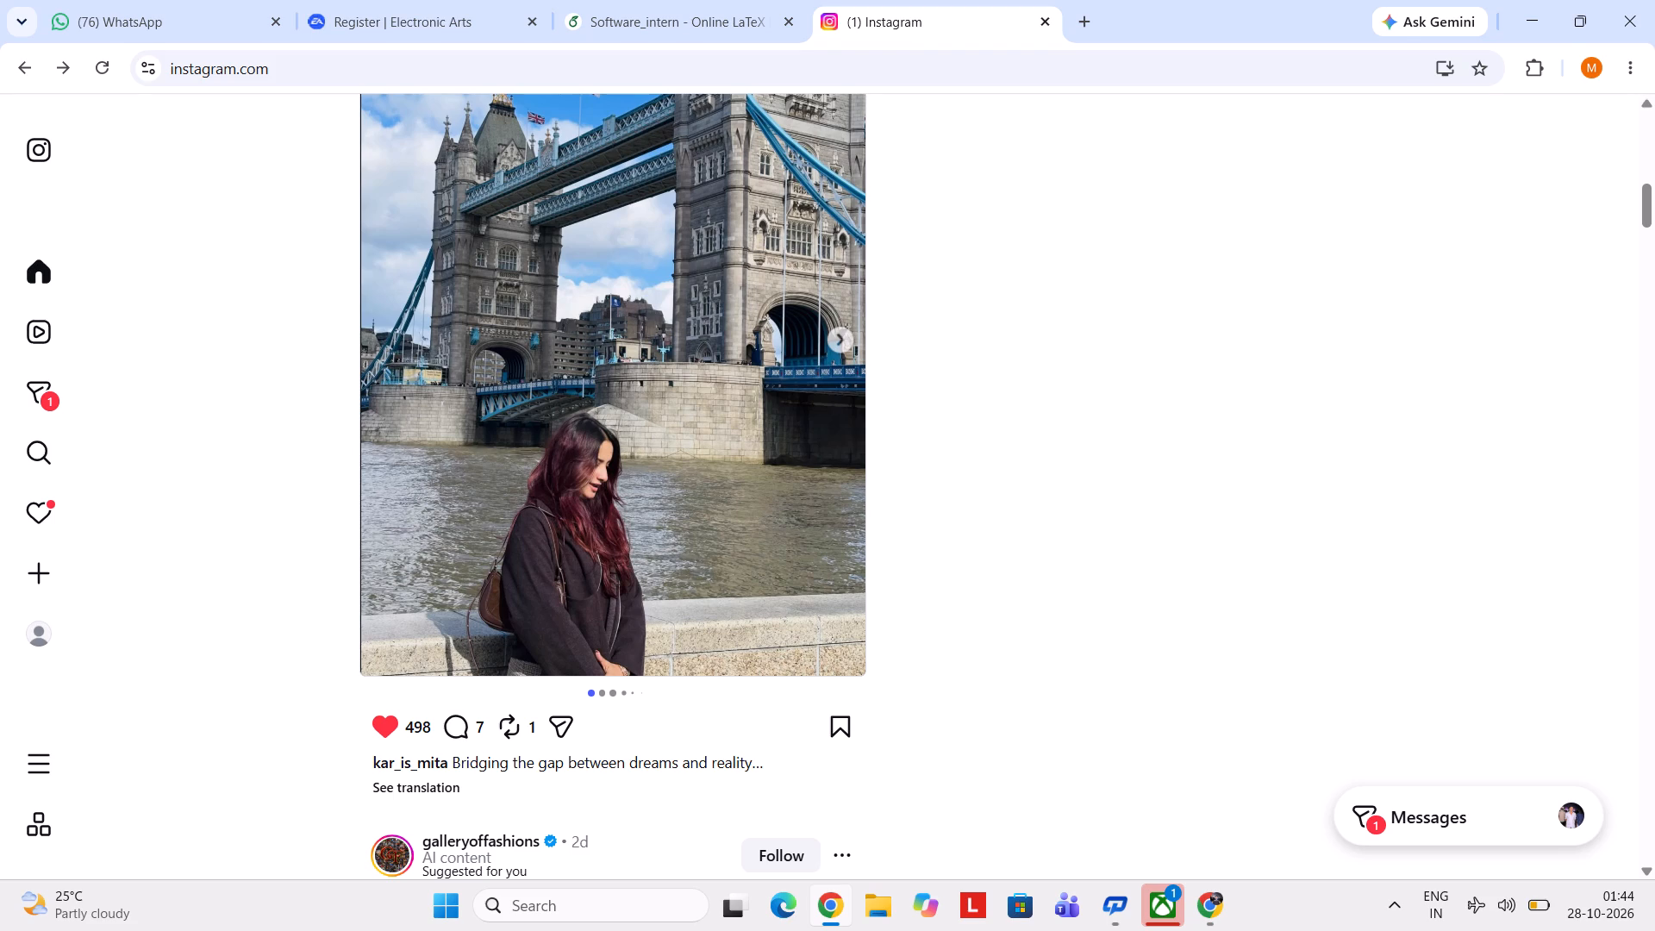
scroll(609, 561, "up", 1)
scroll(758, 490, "up", 1)
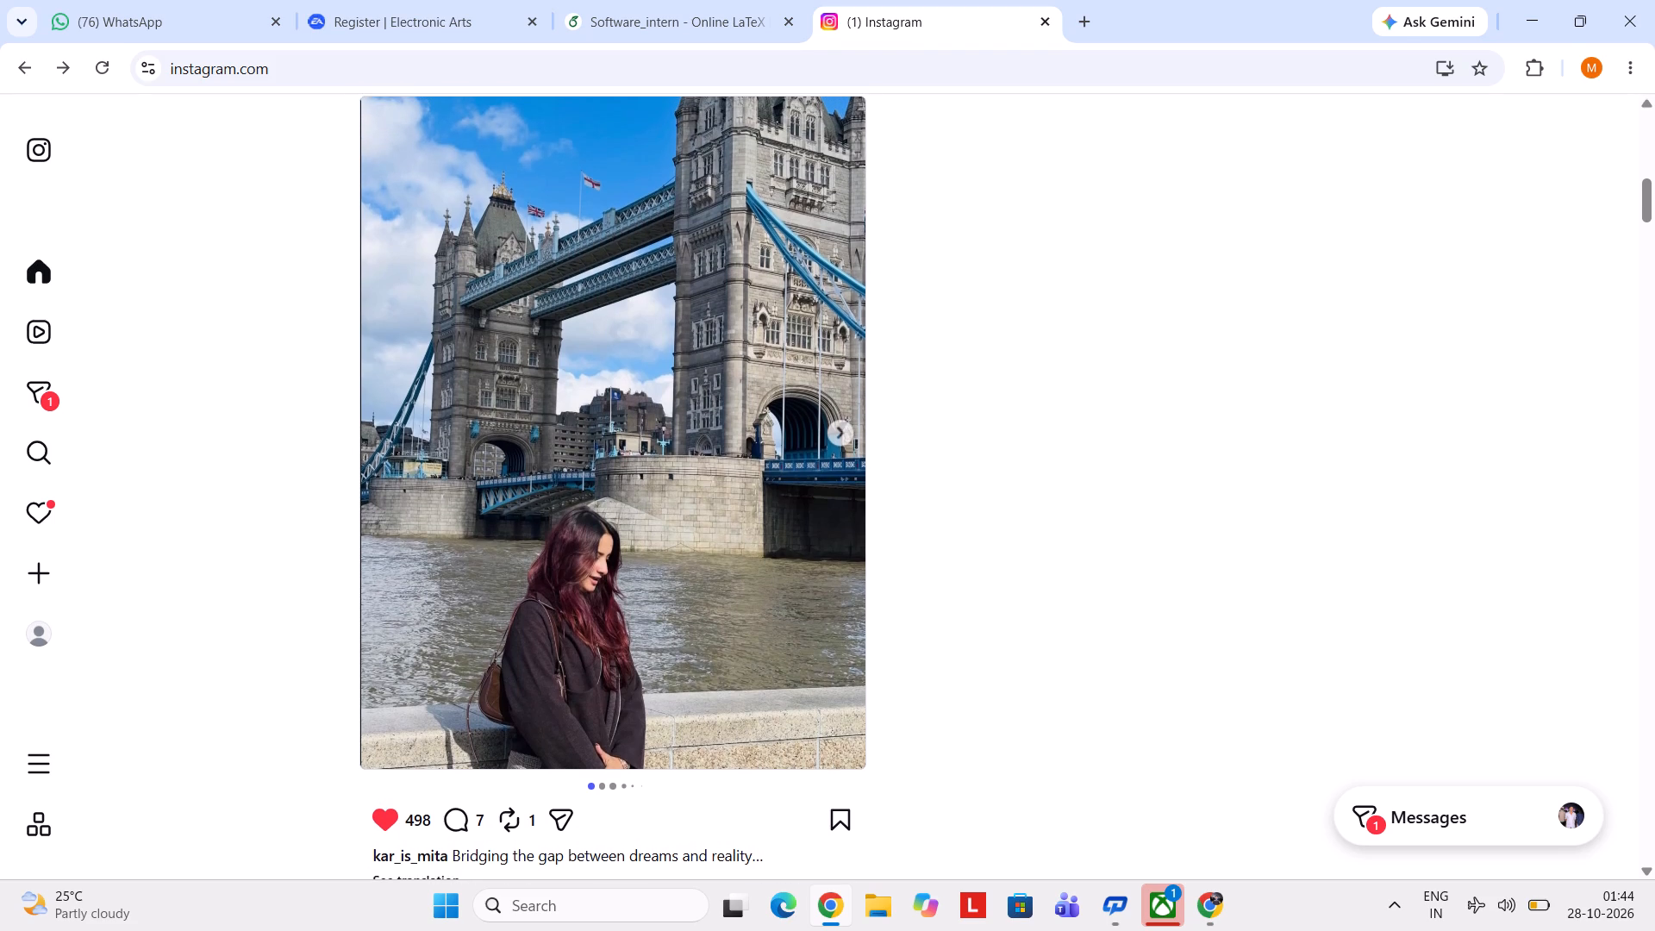
left_click(838, 429)
left_click(838, 429)
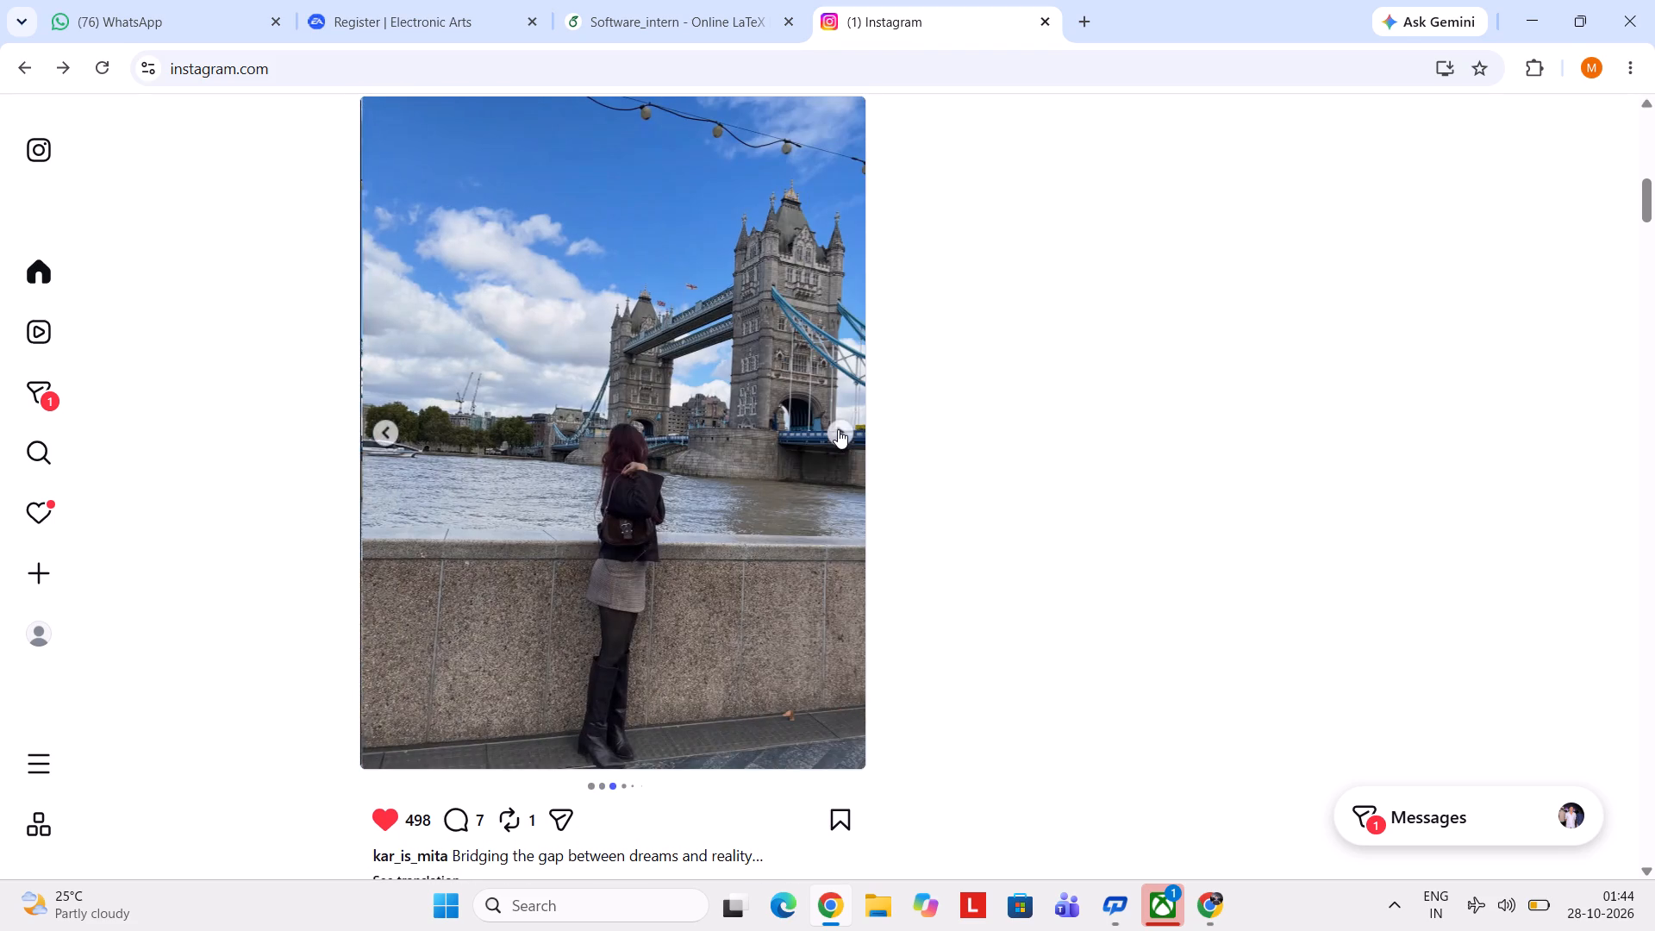
left_click(838, 429)
left_click(838, 429)
left_click(838, 429)
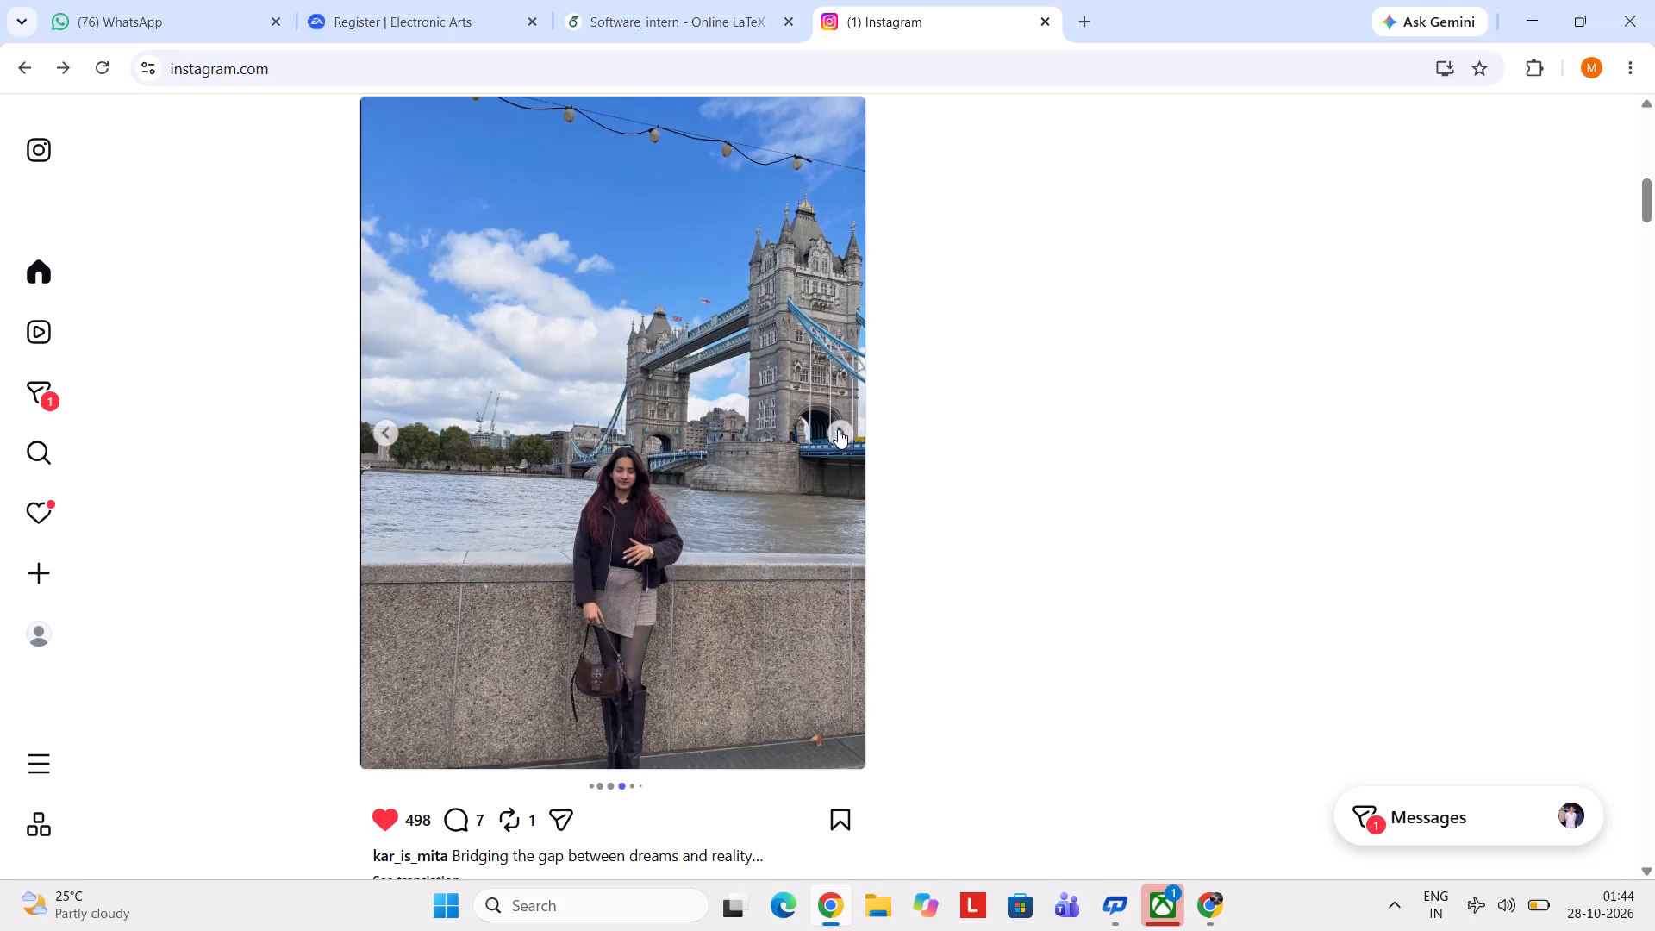
left_click(838, 429)
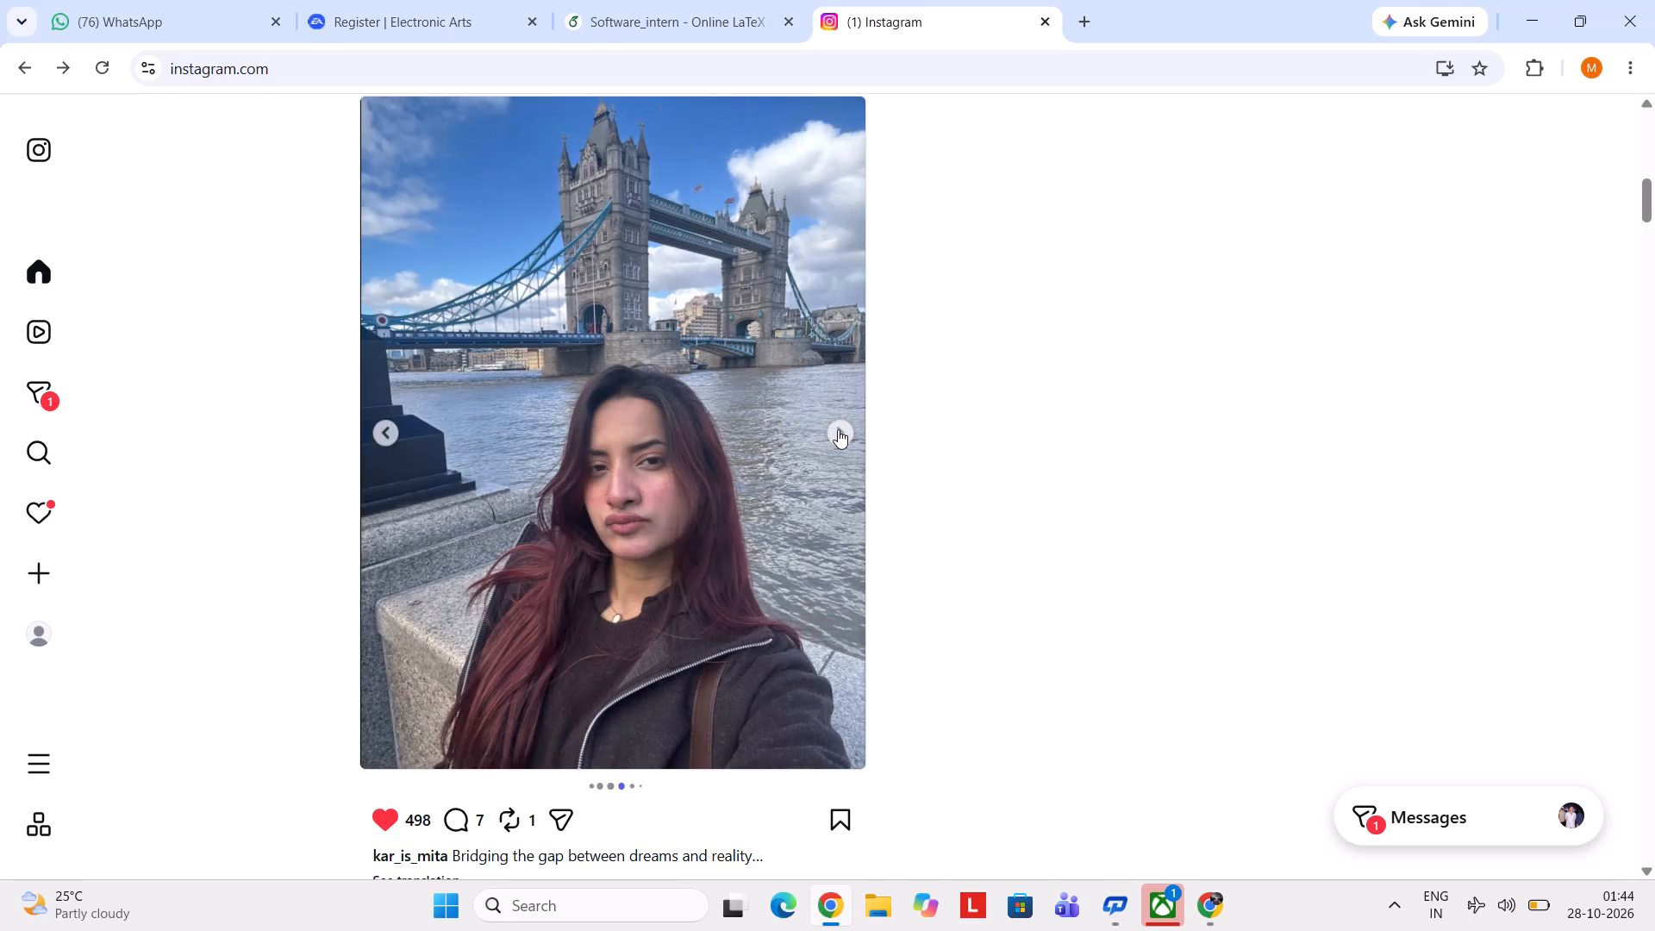
left_click(838, 429)
left_click(838, 429)
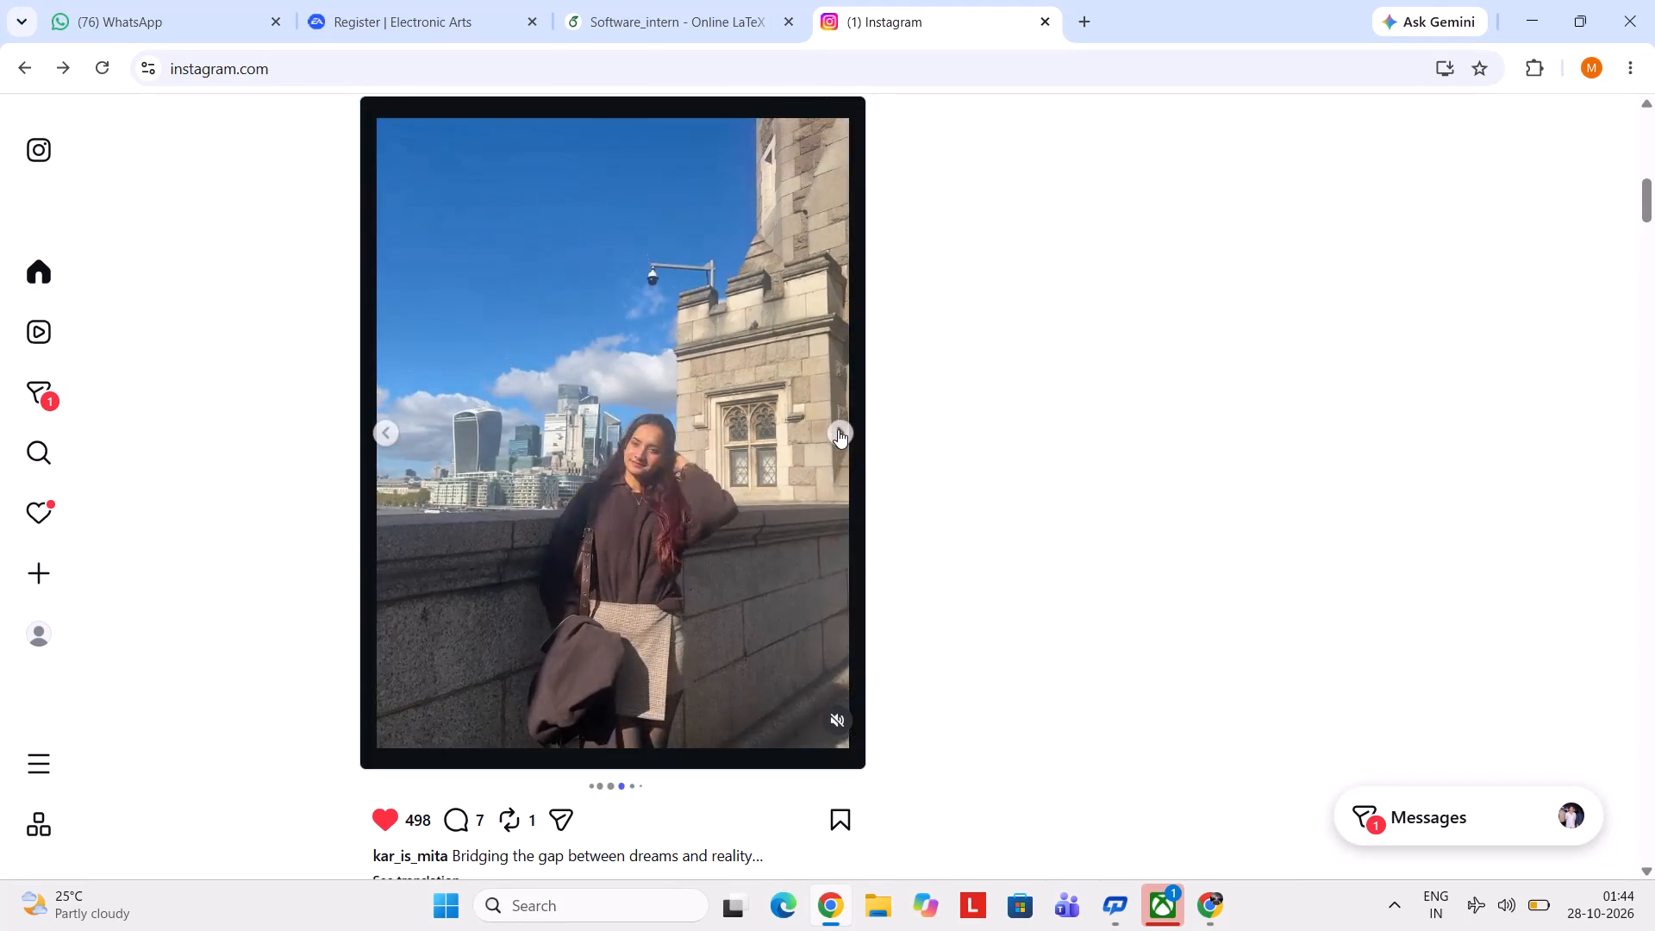
left_click(838, 429)
left_click(838, 429)
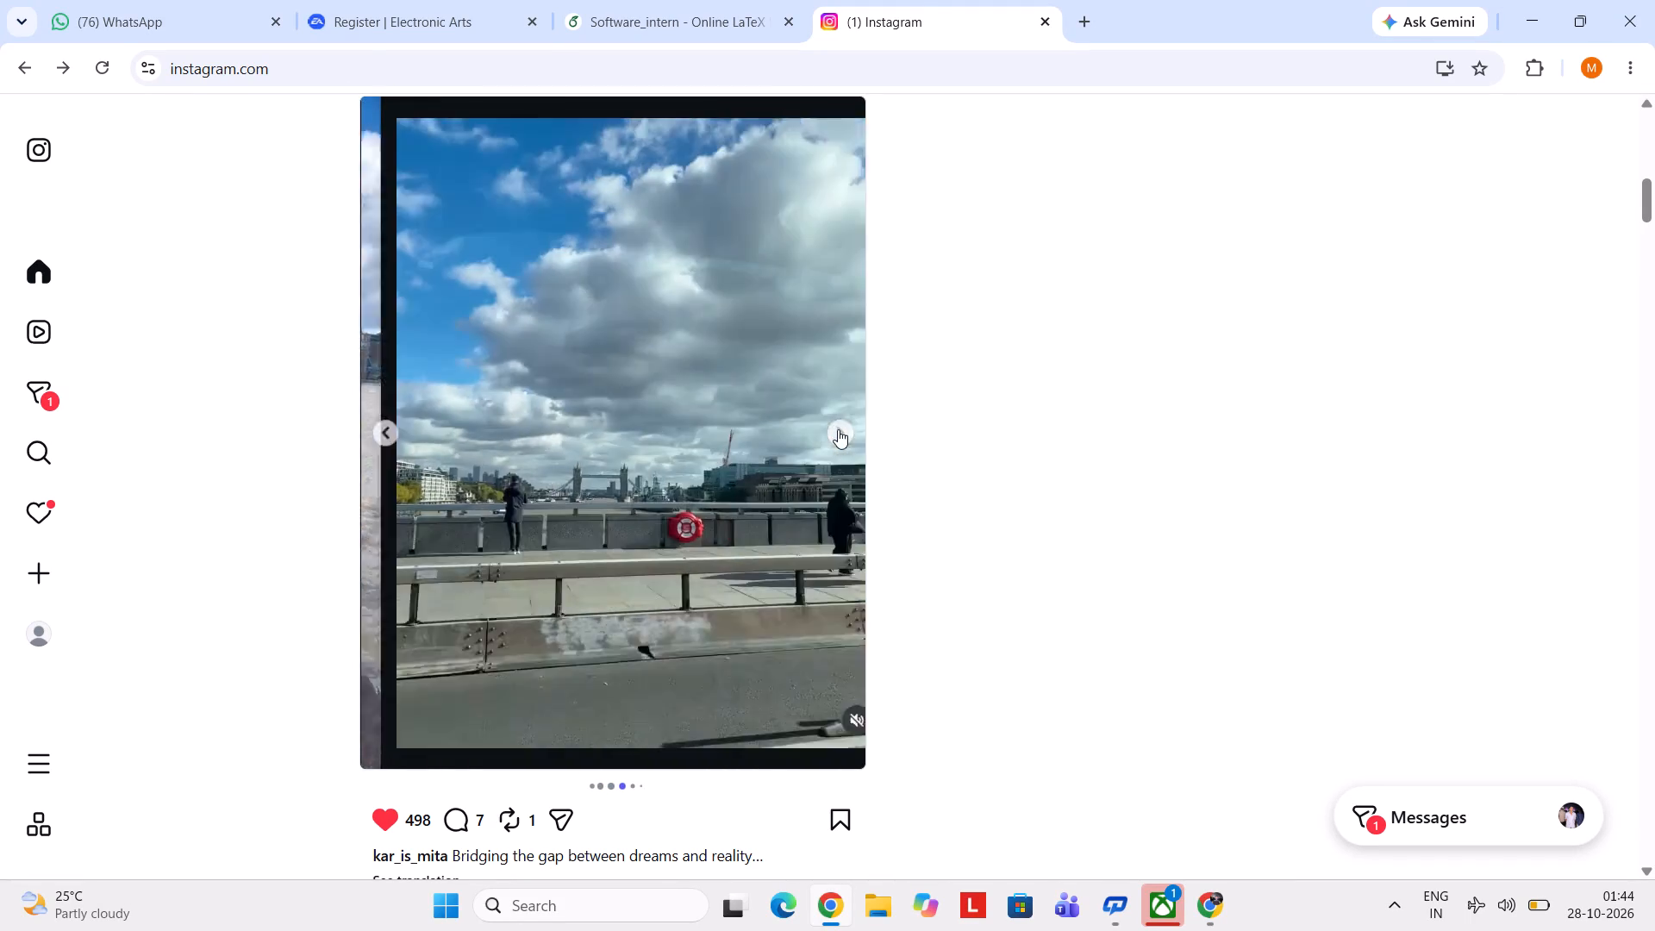
left_click(838, 429)
left_click(838, 429)
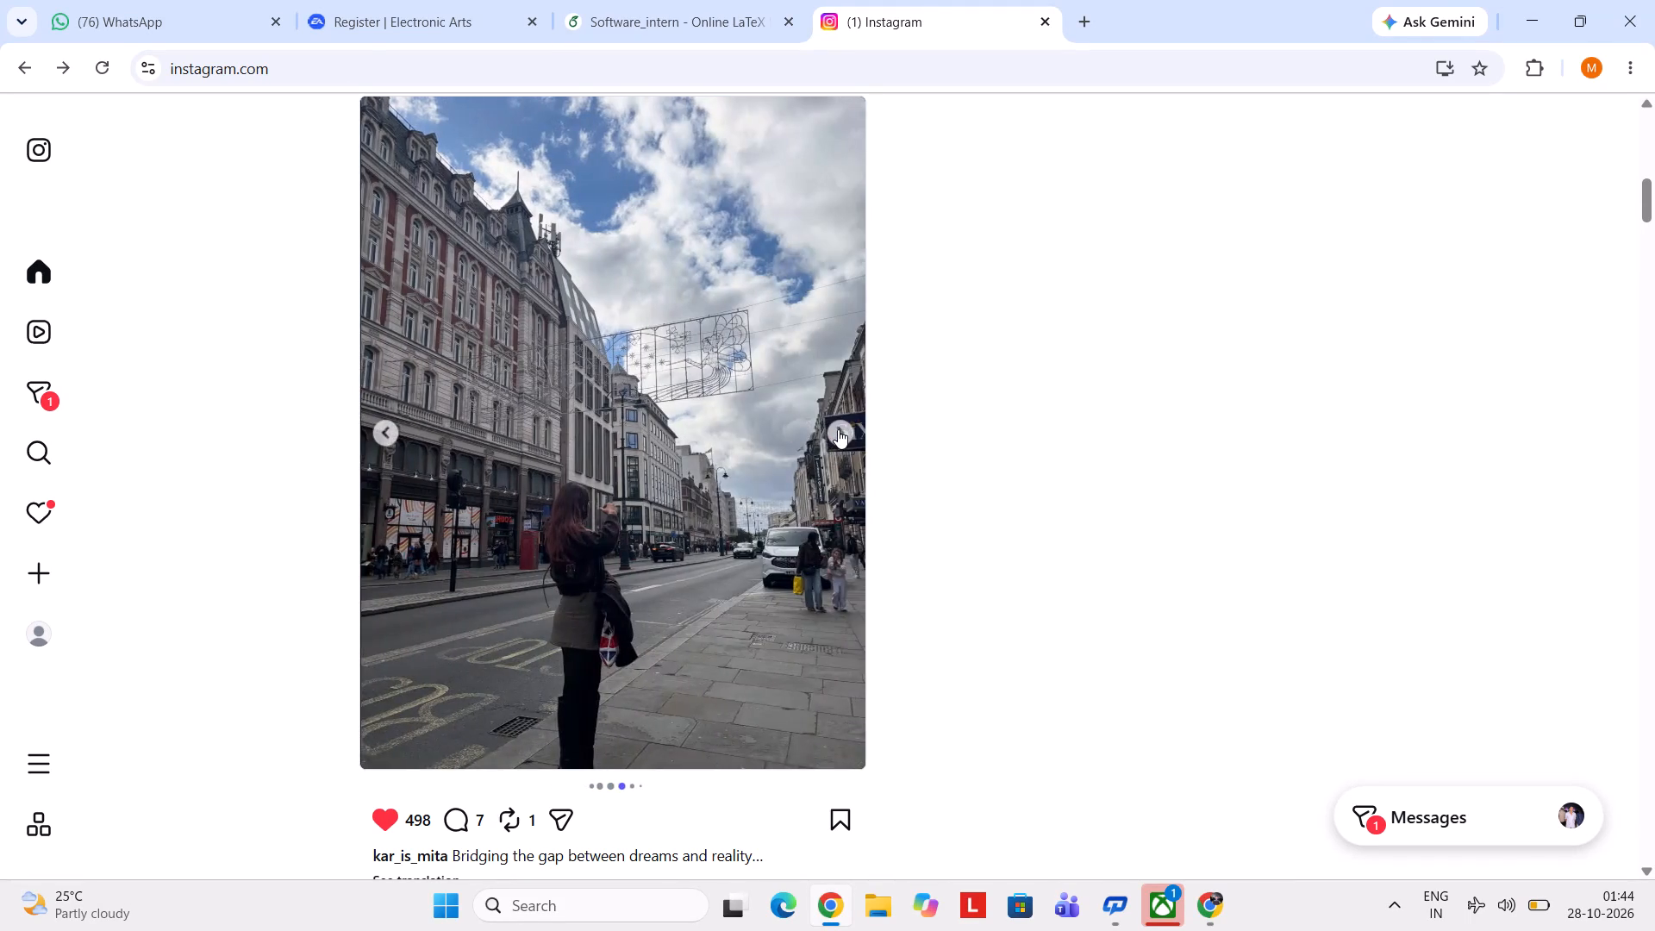
left_click(838, 429)
left_click(838, 429)
triple_click(838, 429)
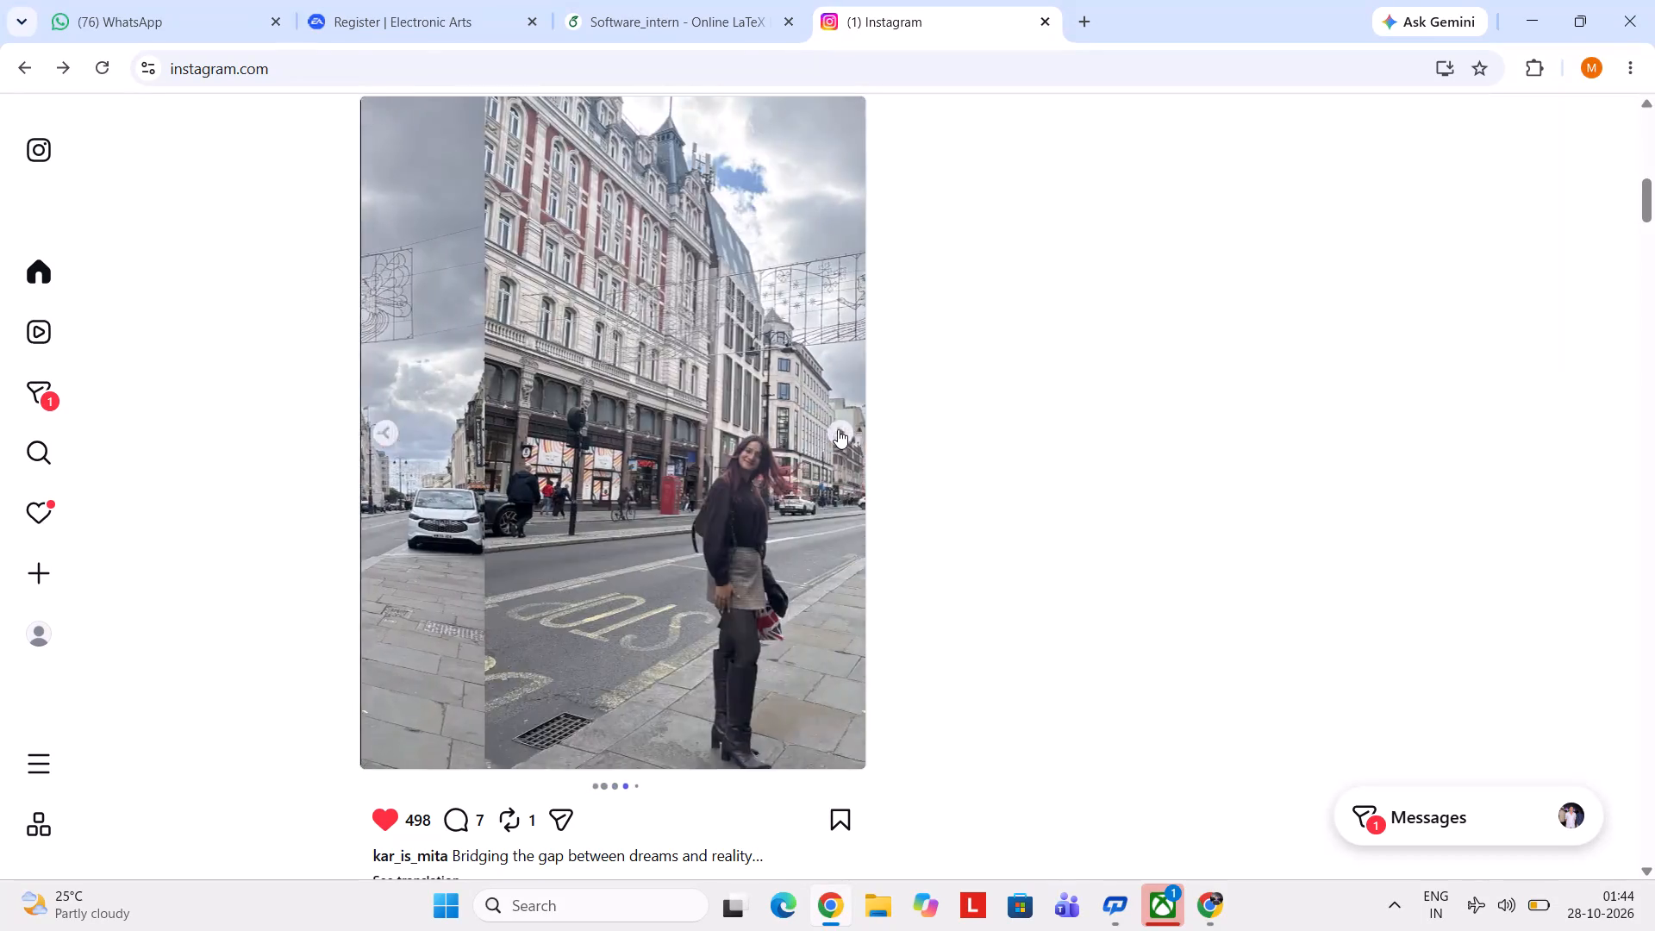
left_click(838, 429)
triple_click(838, 429)
scroll(728, 386, "up", 4)
Close the Instagram tab and return to the main.tex source of the Software_intern resume.
left_click(1042, 28)
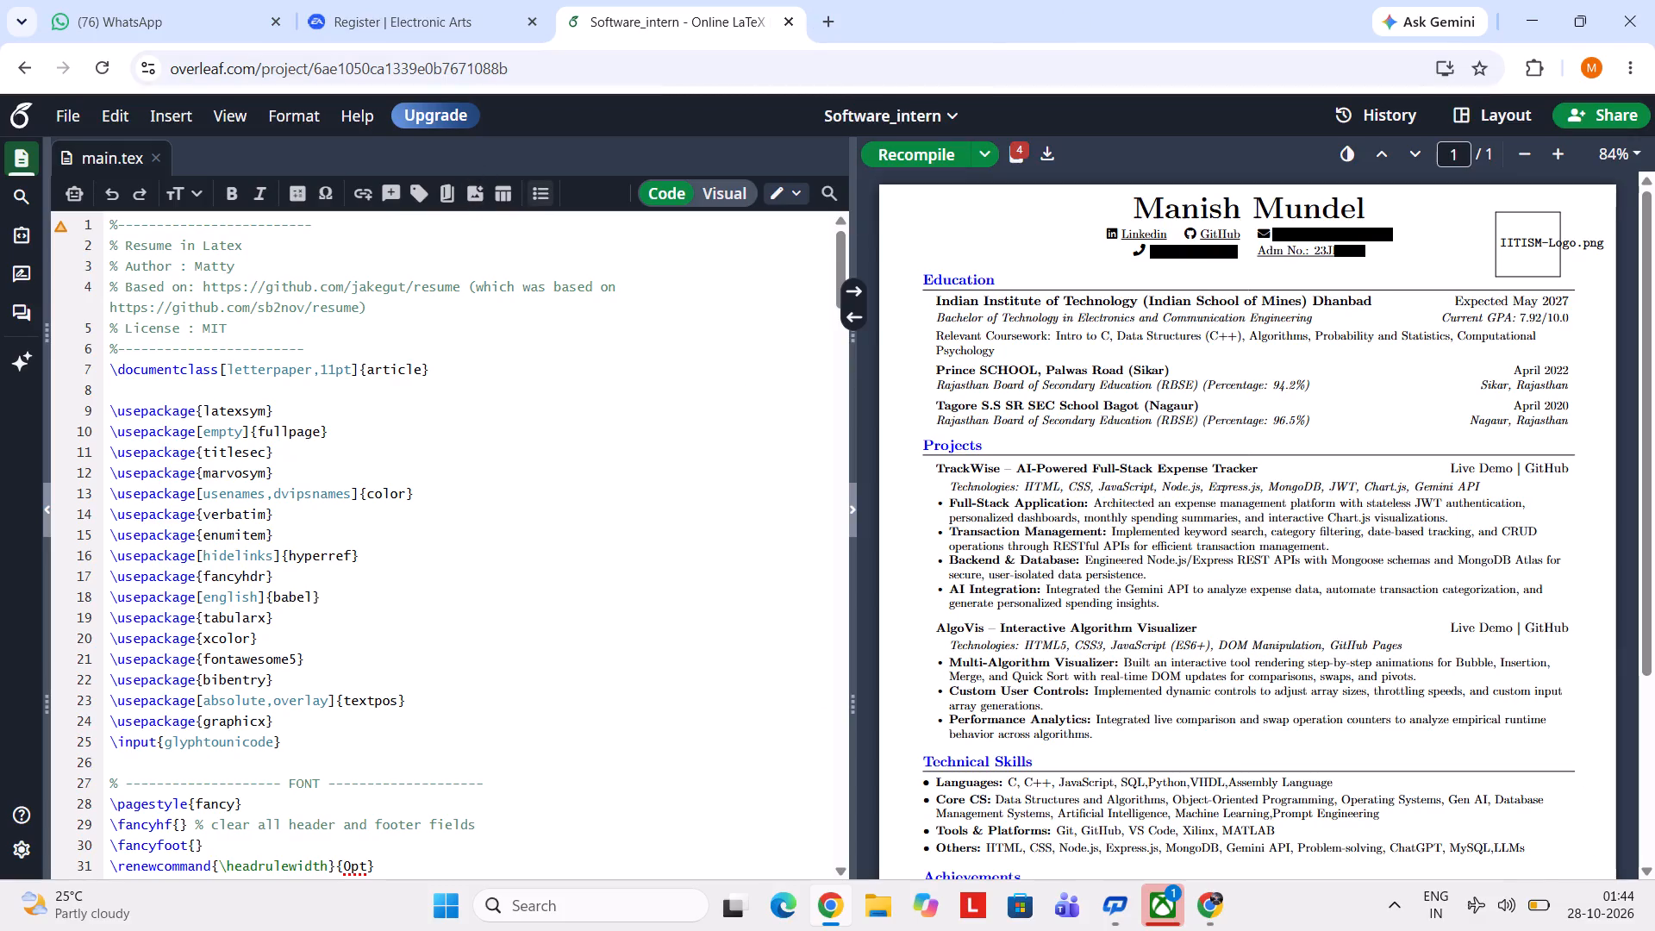
left_click(832, 900)
left_click(693, 580)
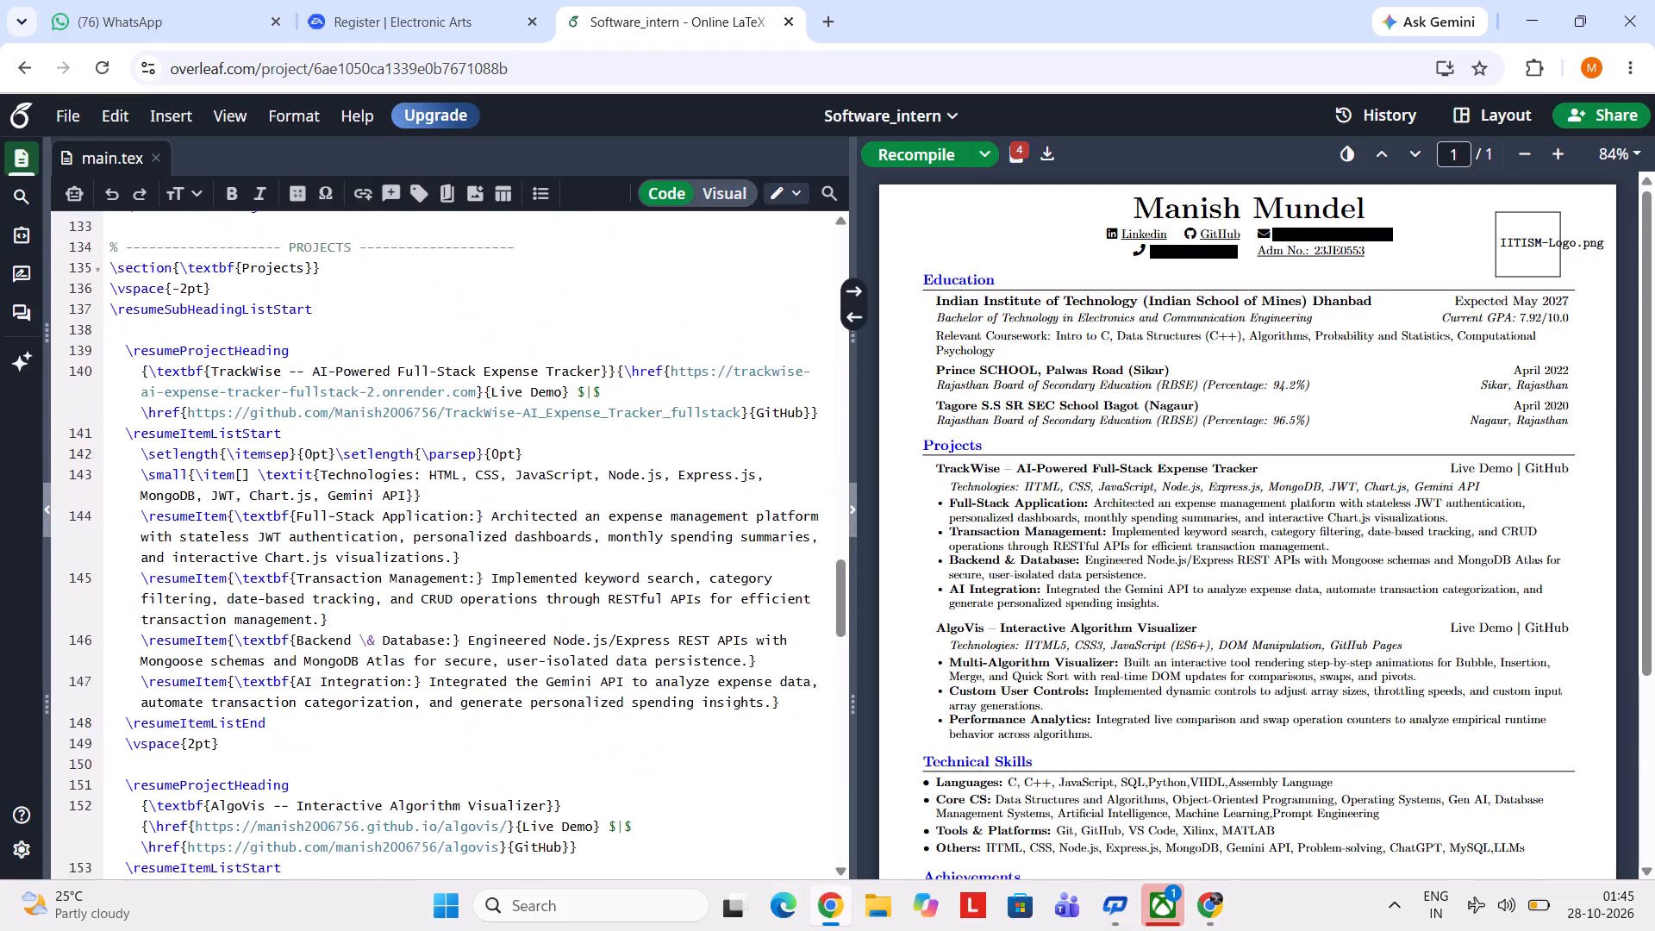
scroll(403, 742, "down", 13)
scroll(403, 742, "up", 2)
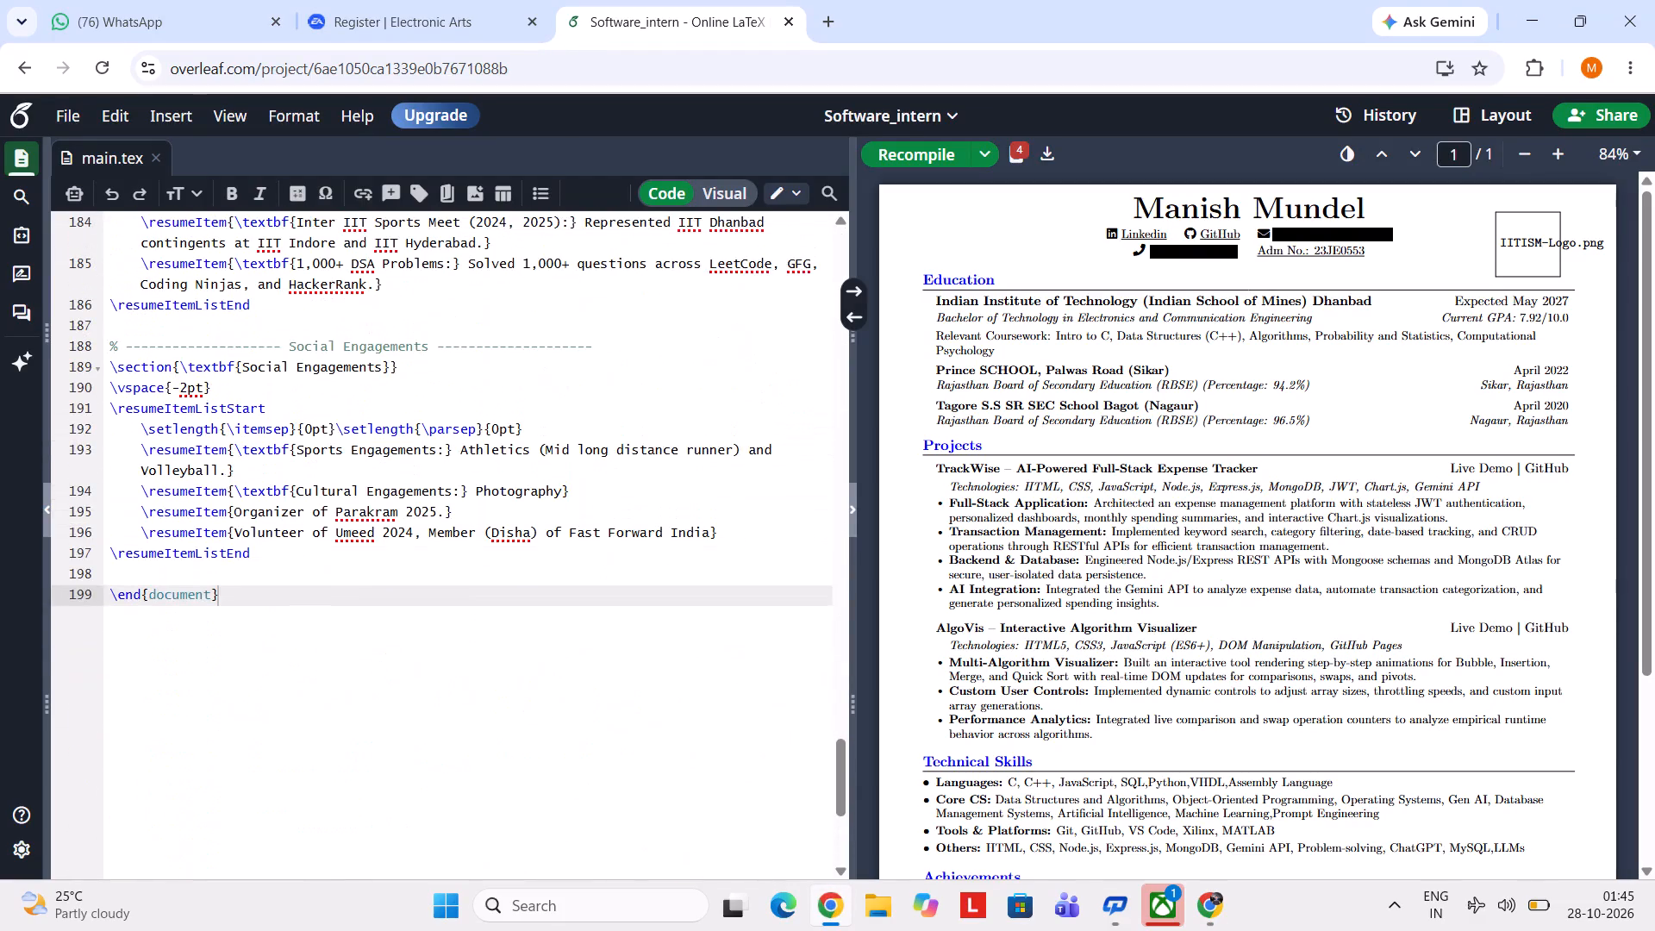
left_click_drag(230, 600, 97, 92)
key("BackSpace")
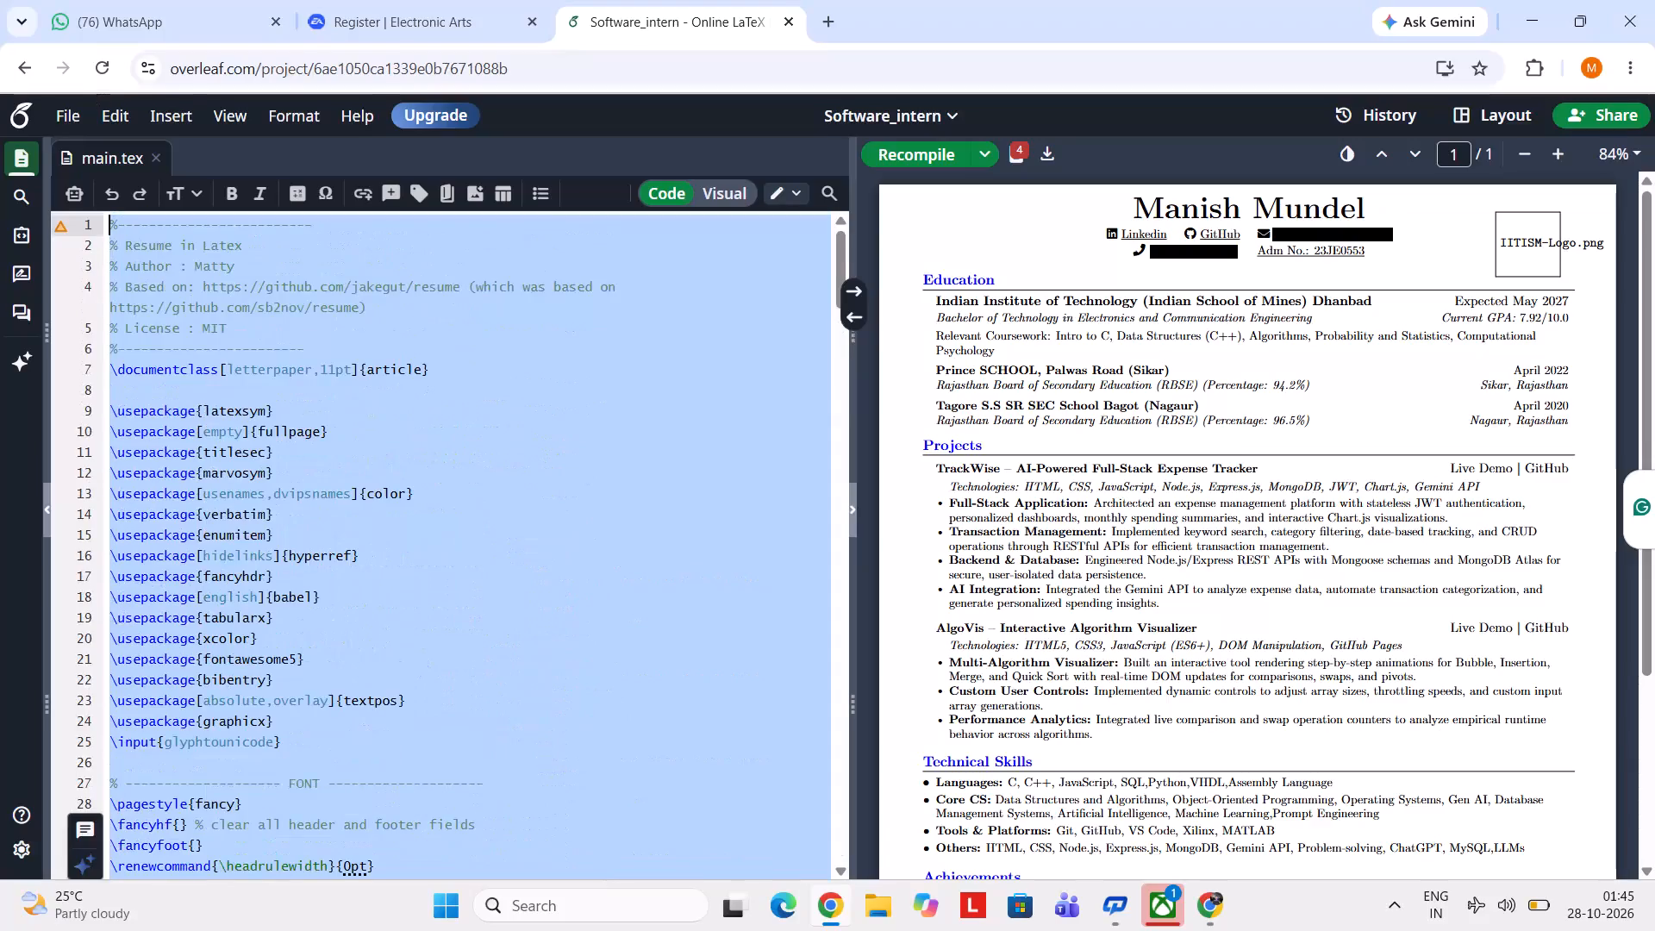
left_click(125, 223)
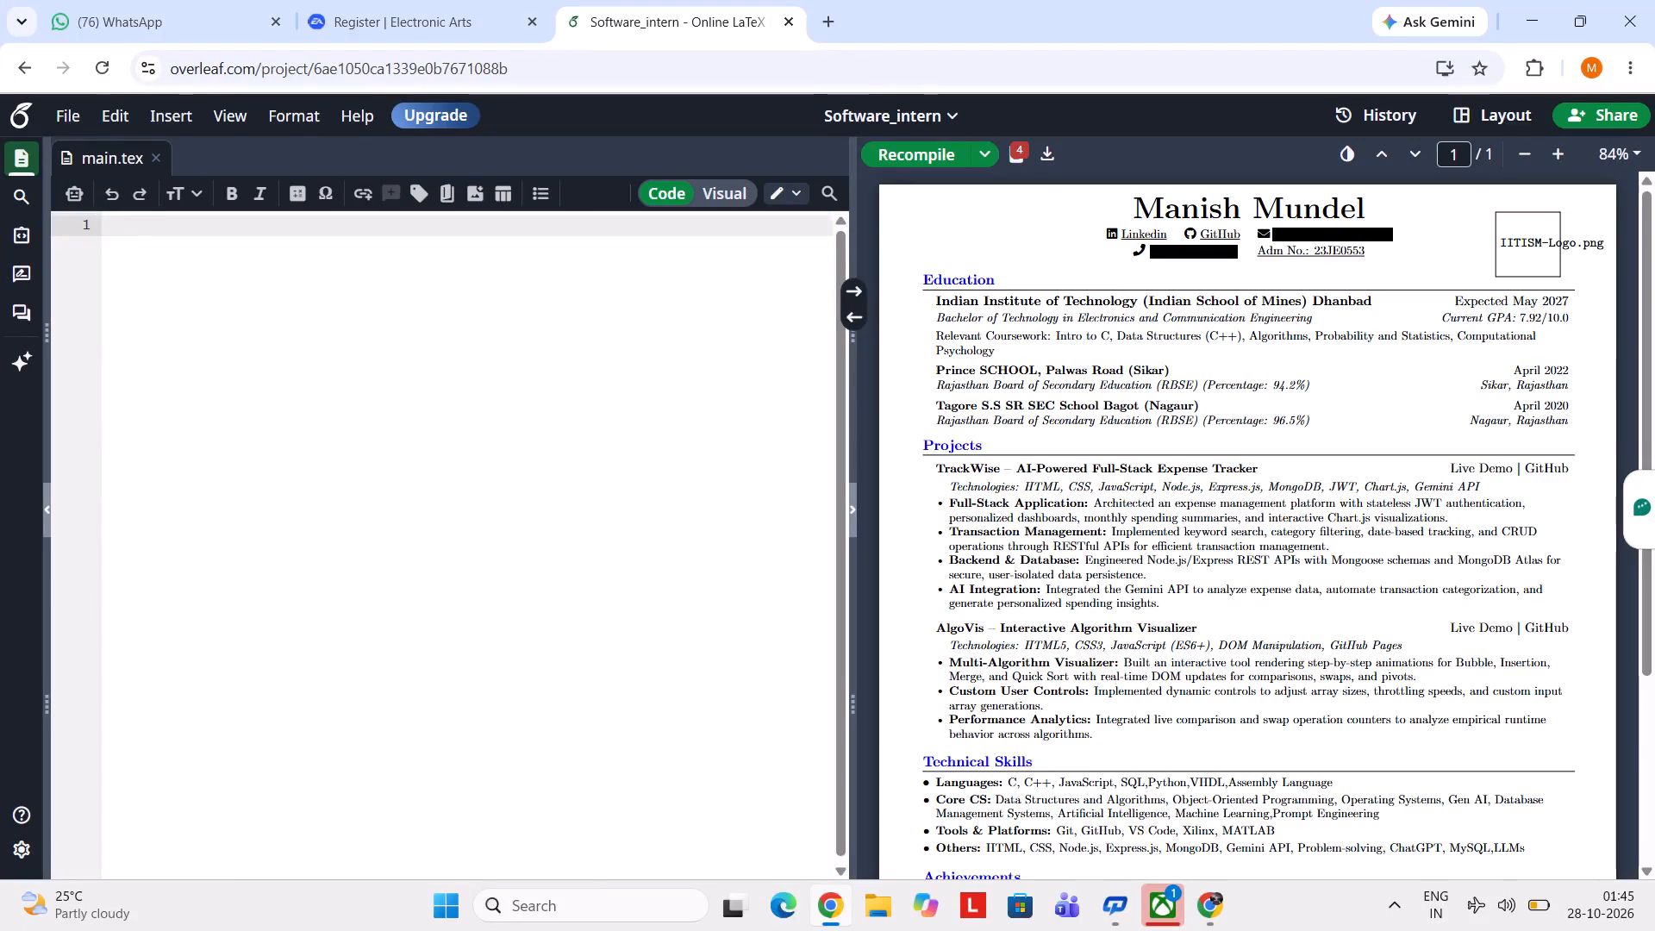
key("ctrl+v")
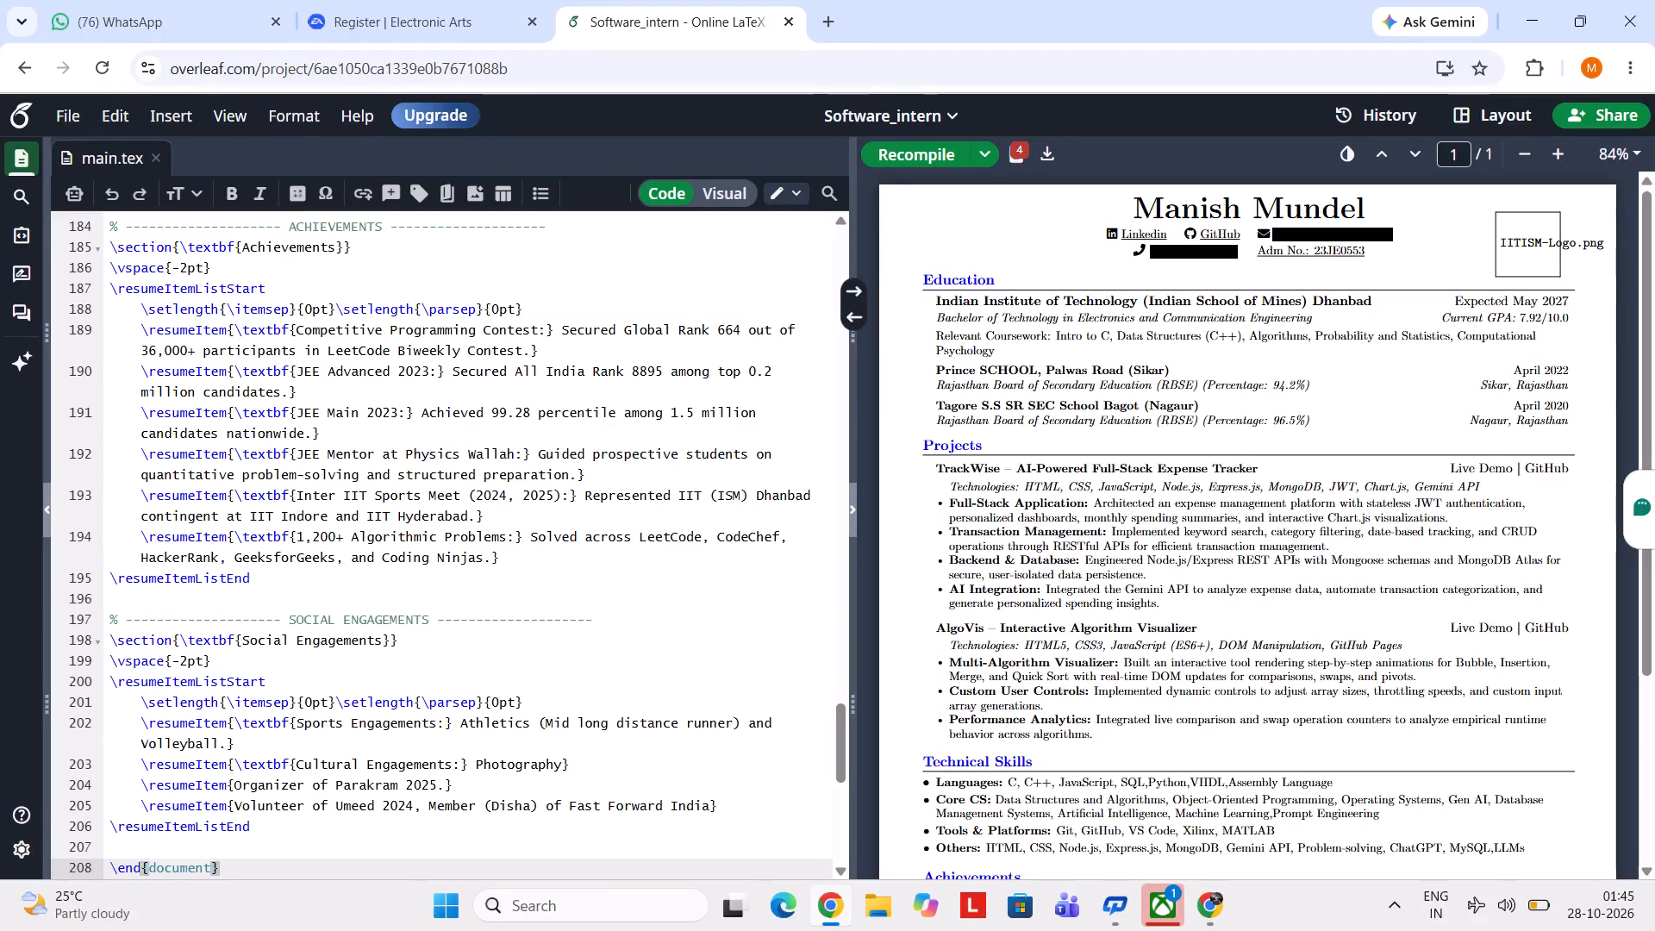
left_click(927, 155)
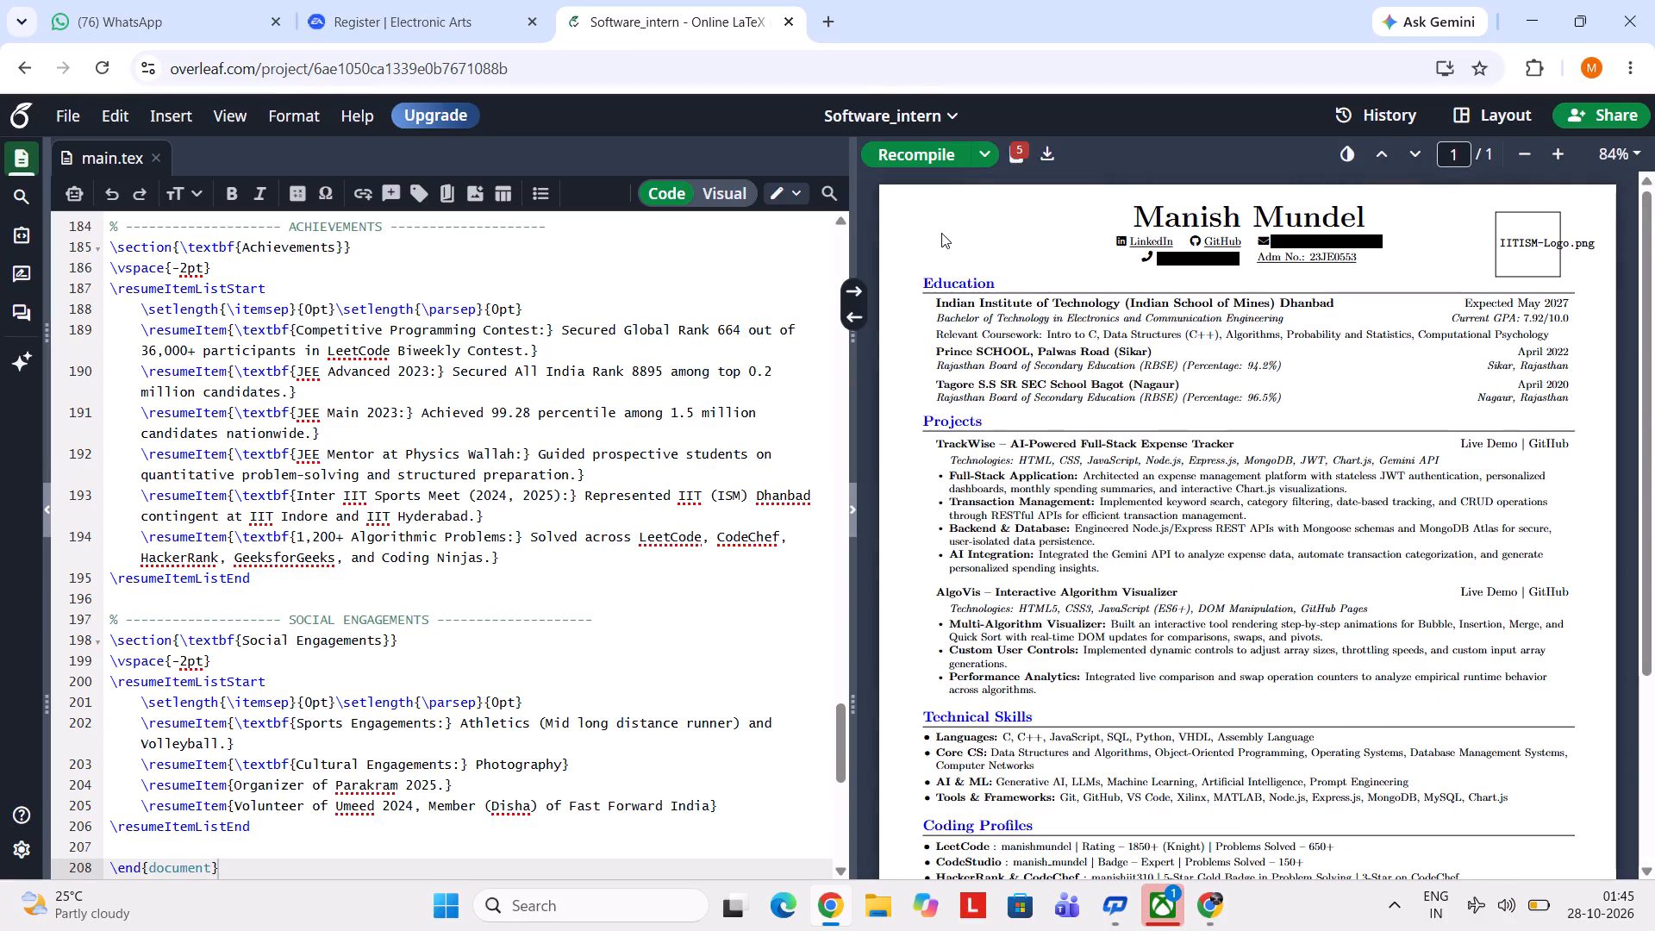
Review the recompiled resume preview from Education to Social Engagements, focusing on the two school entries under Education.
scroll(1109, 435, "down", 1)
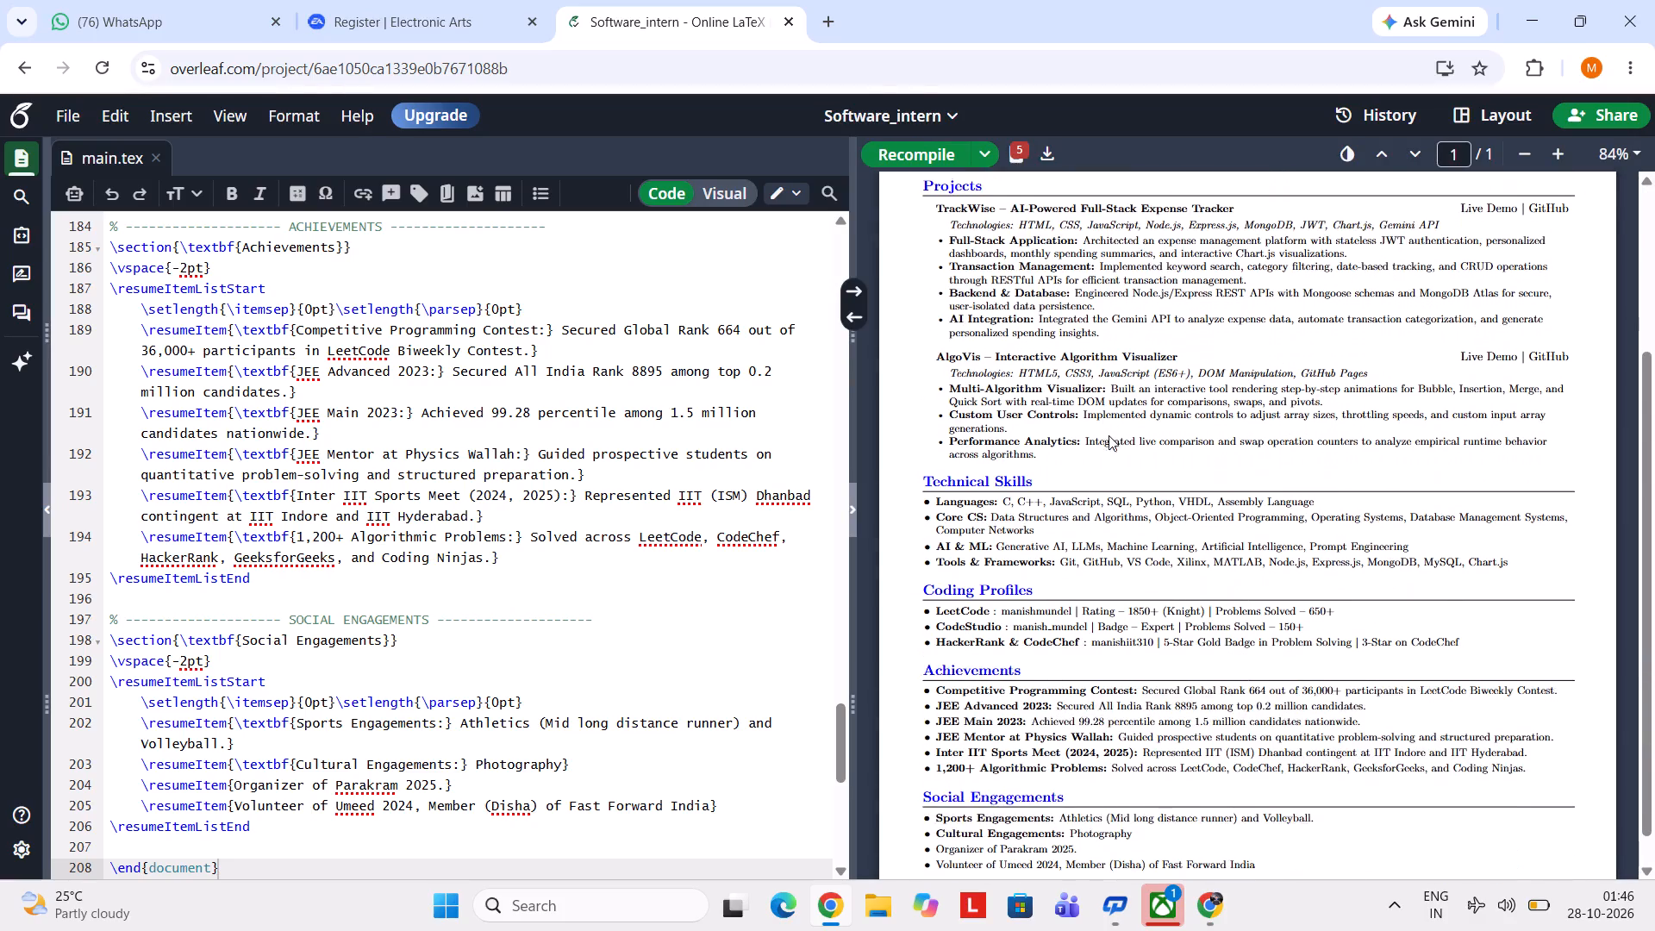
scroll(1109, 435, "down", 1)
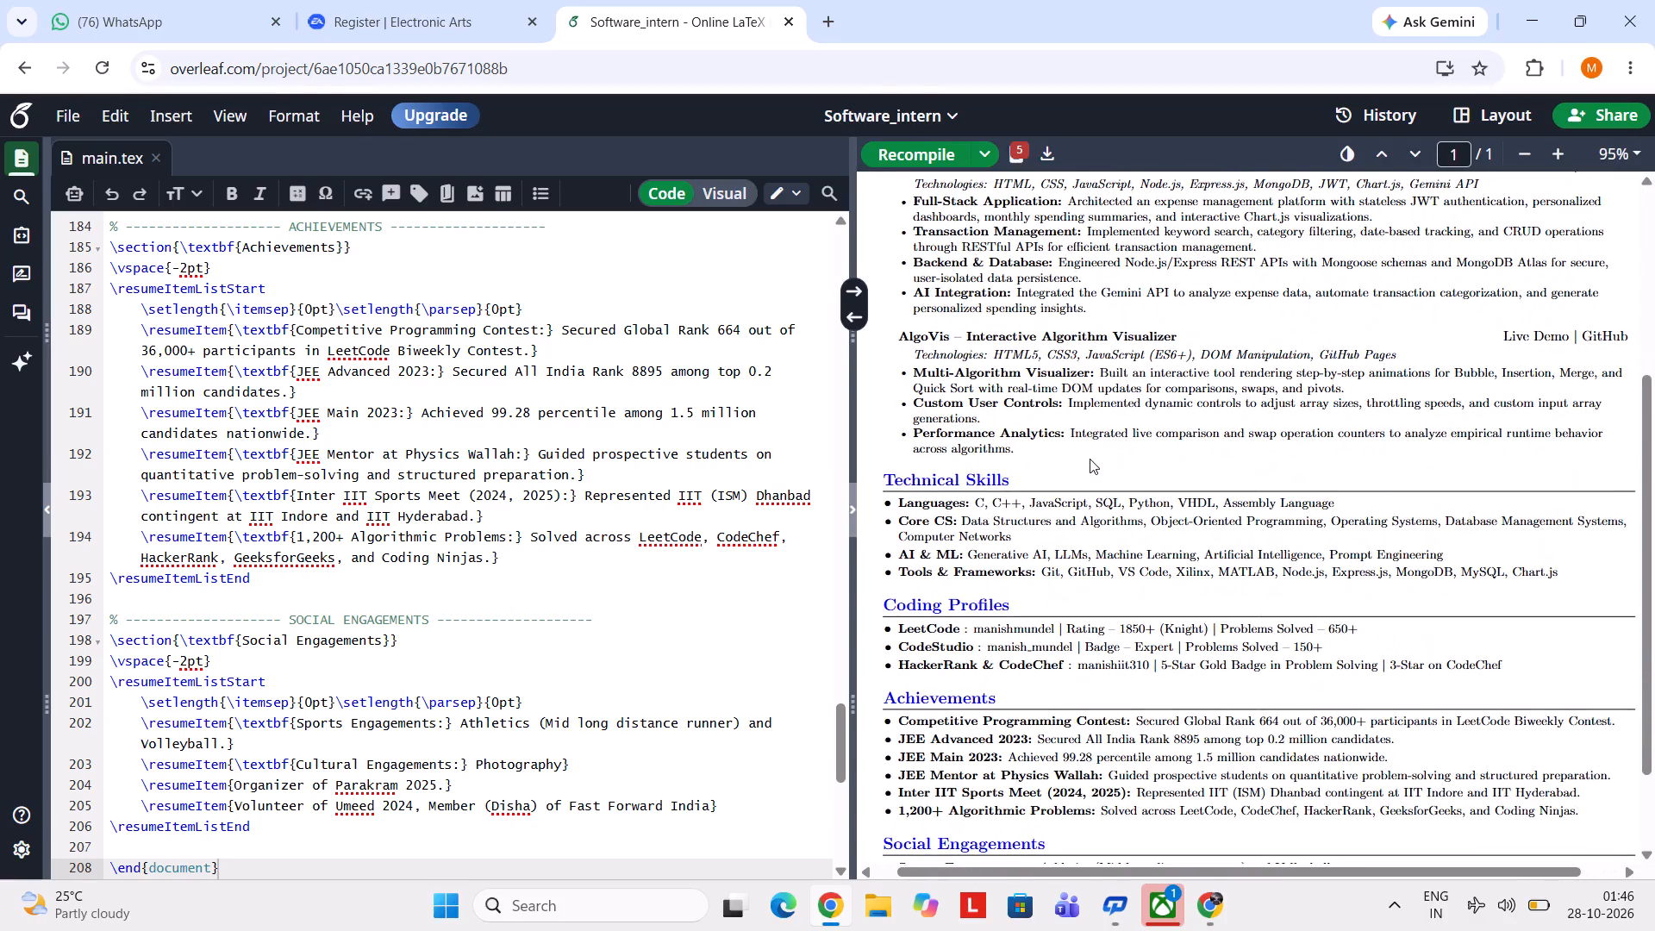
scroll(1090, 459, "up", 4)
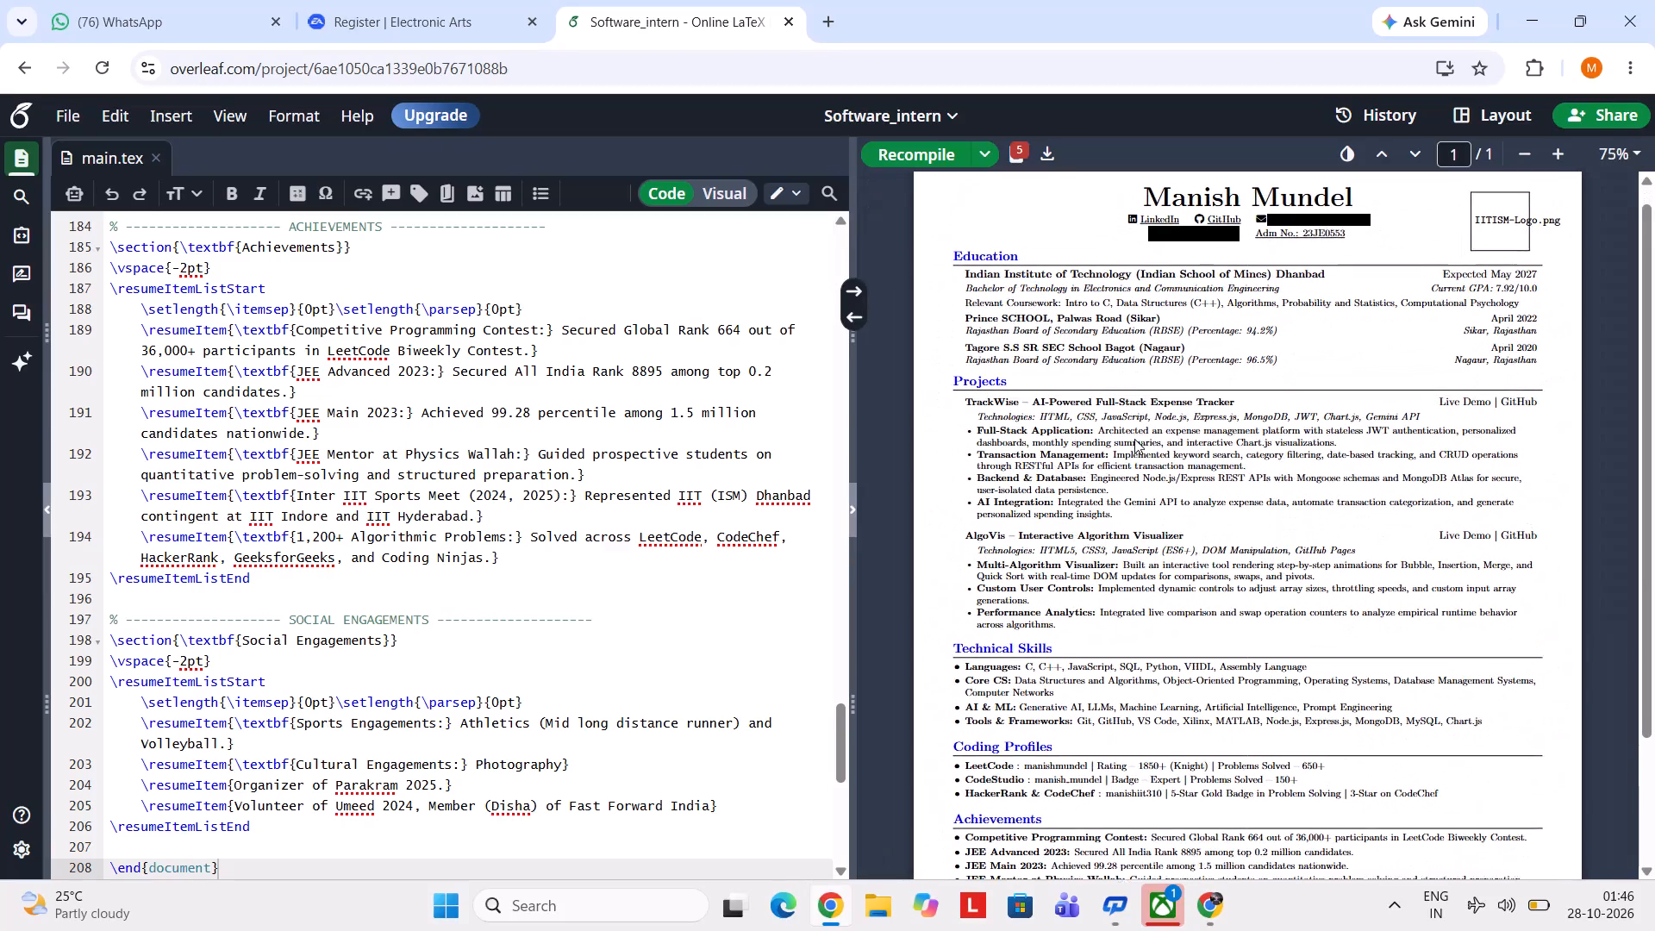
scroll(1158, 347, "up", 2)
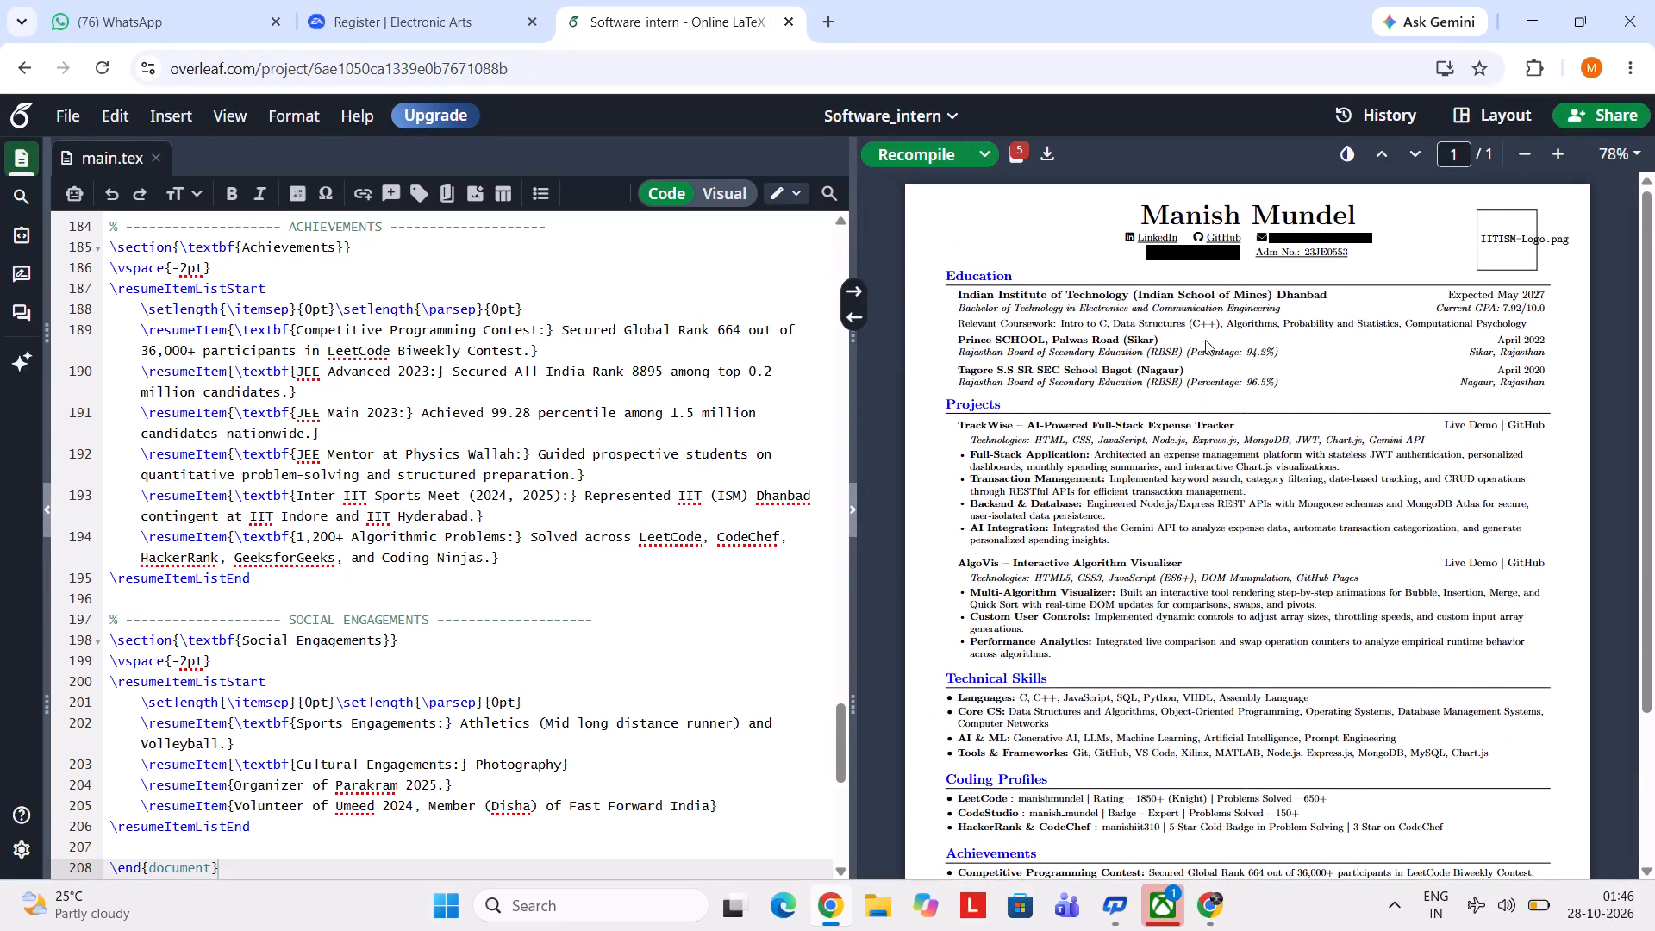
left_click_drag(1287, 379, 960, 325)
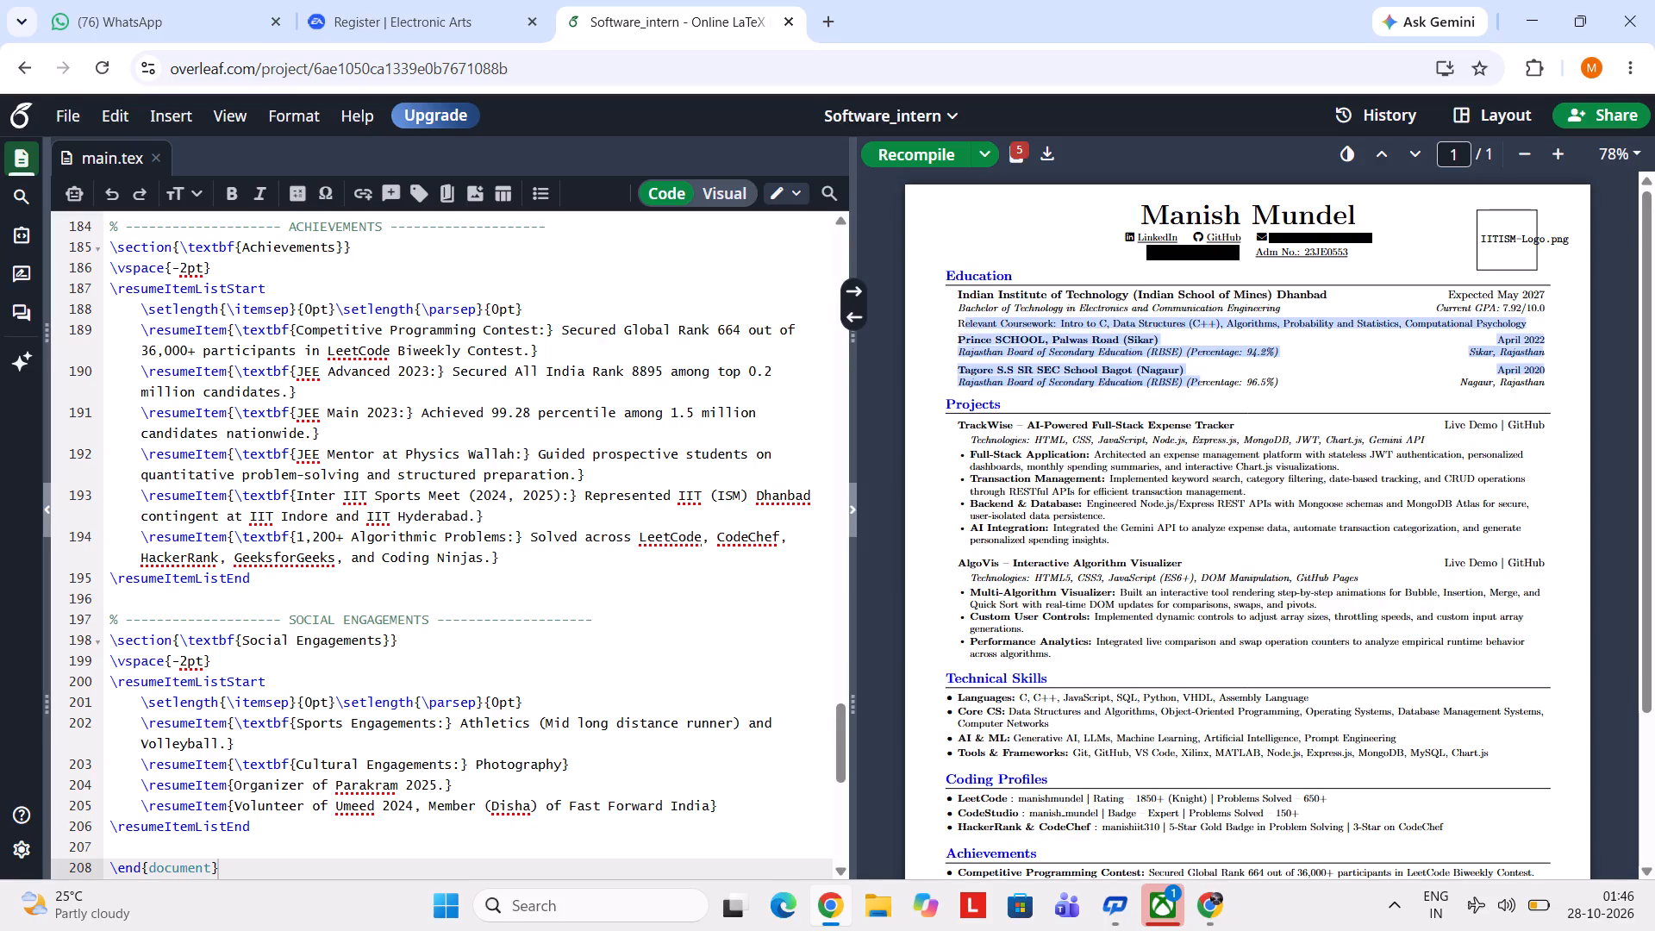
left_click_drag(960, 325, 947, 329)
left_click(943, 352)
left_click_drag(959, 342, 1321, 385)
left_click(1321, 385)
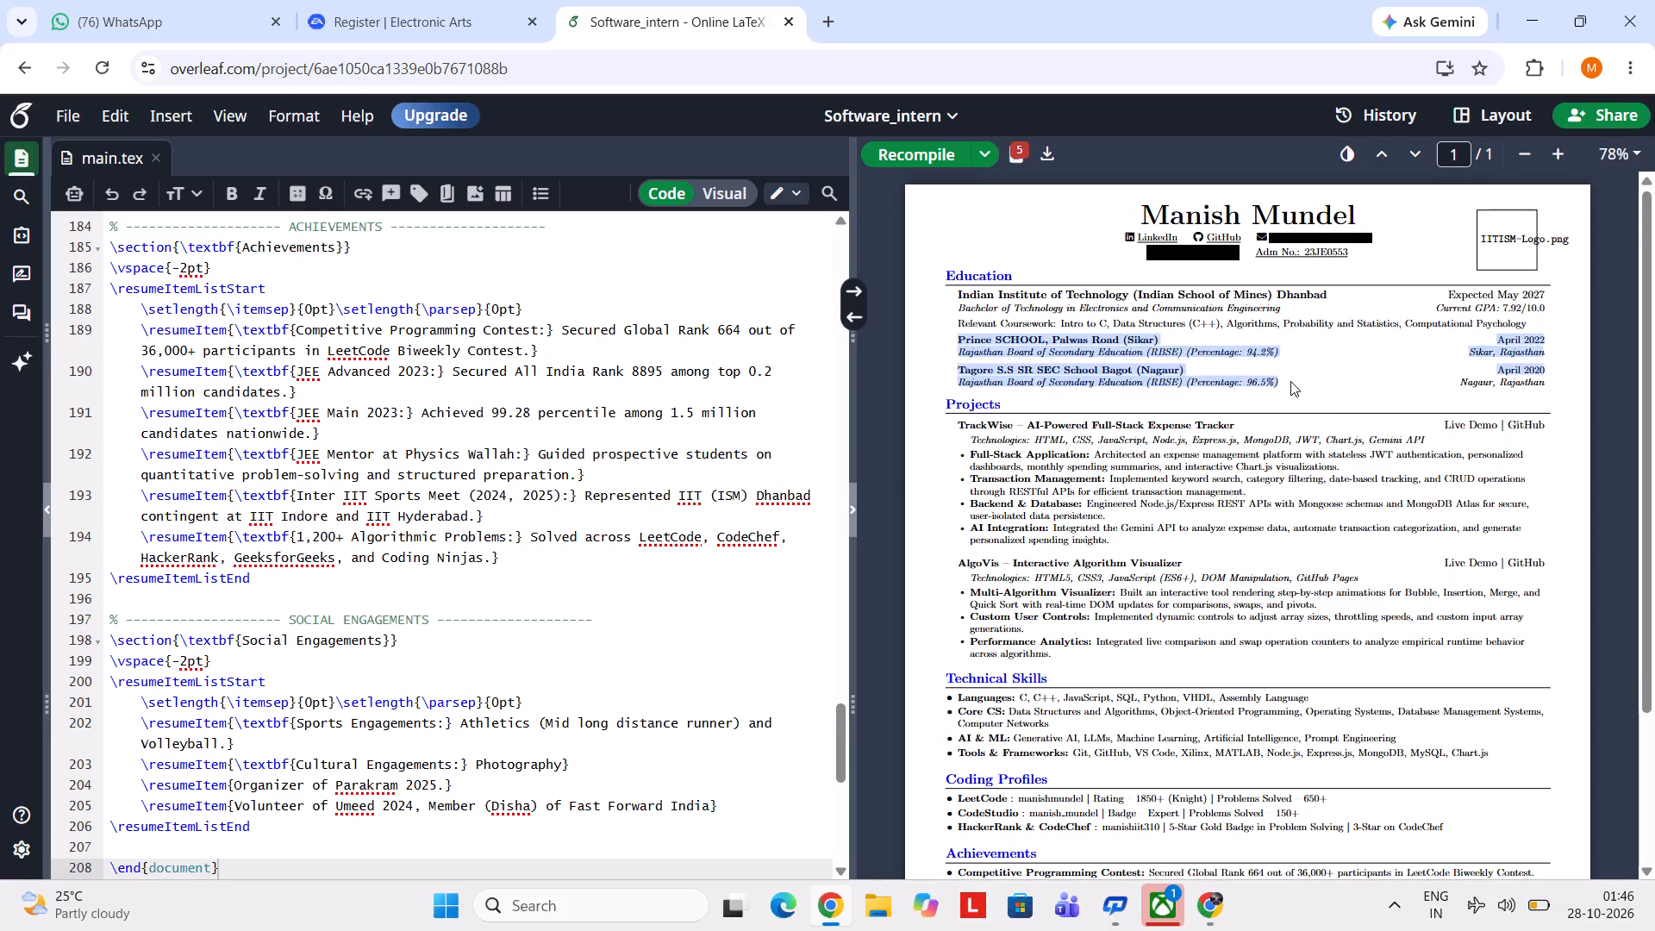
left_click_drag(1290, 381, 965, 333)
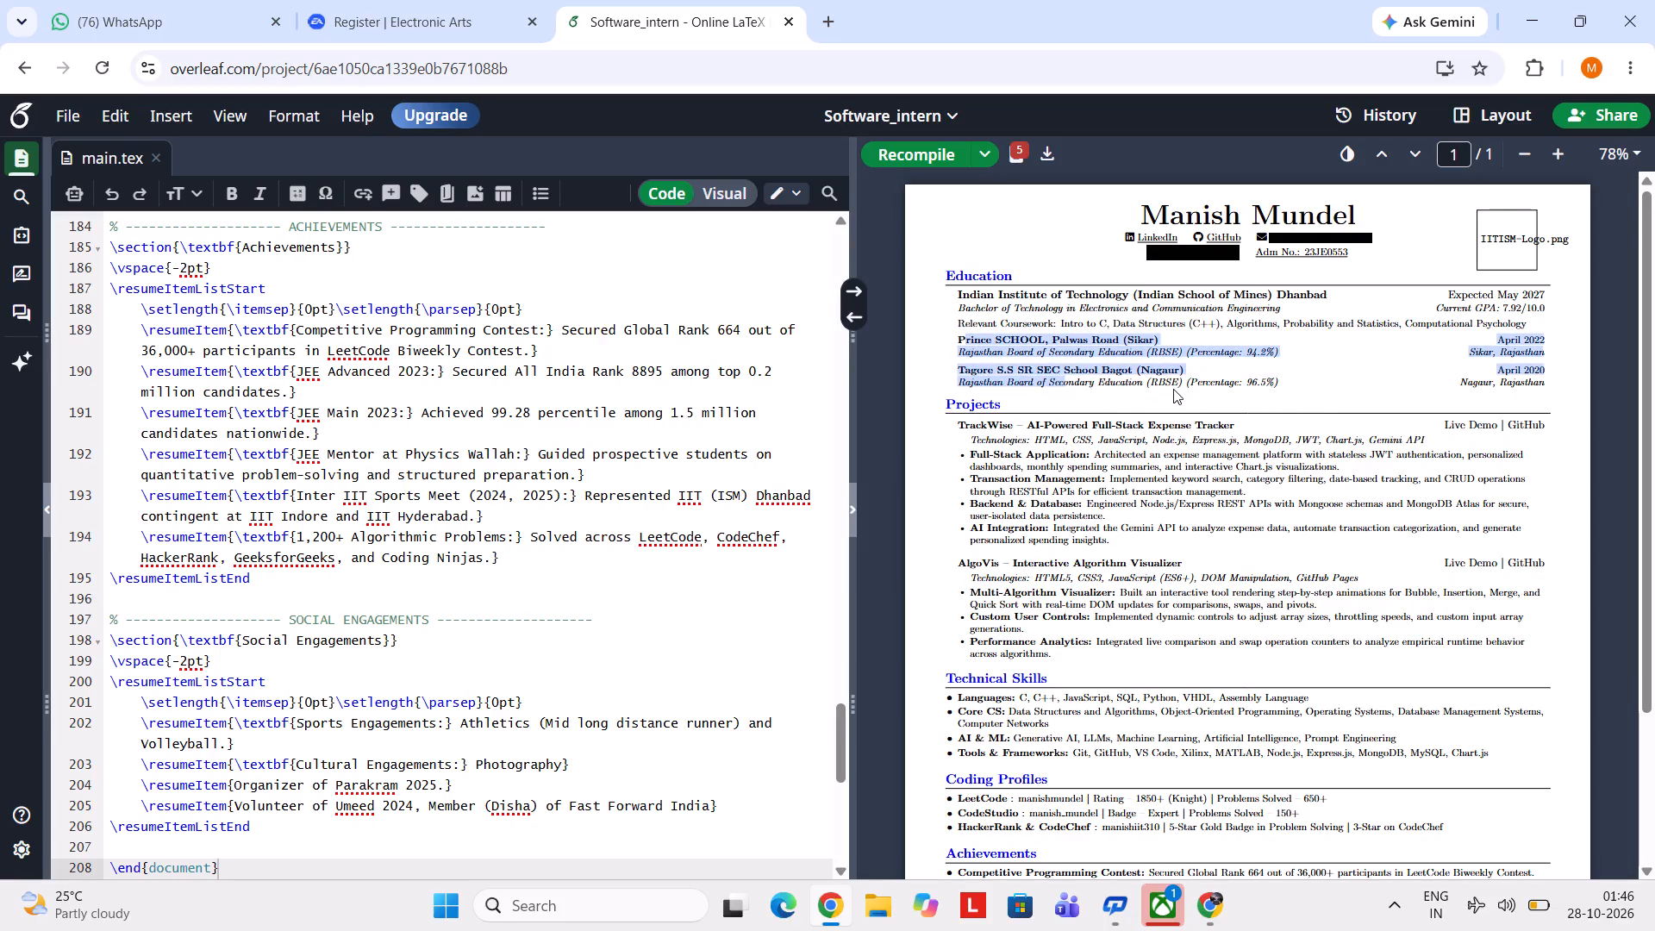
left_click(1173, 389)
scroll(1173, 389, "down", 2)
scroll(1173, 389, "up", 2)
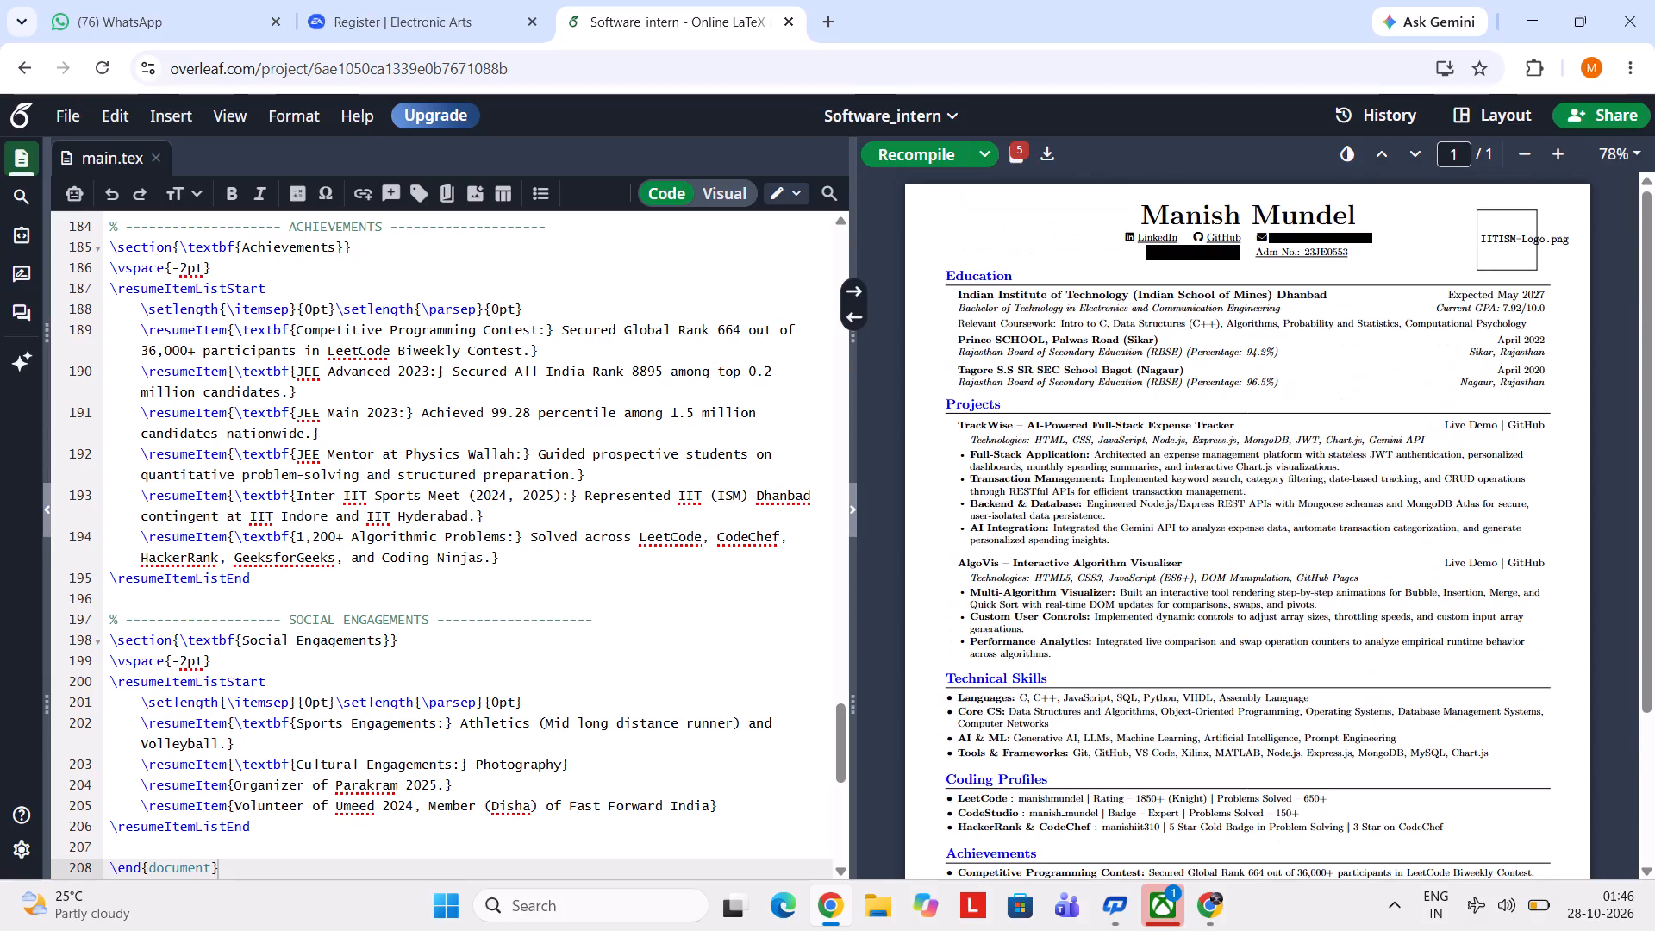
Find and examine the includegraphics line for IITISM-Logo.png in the HEADING block of main.tex.
scroll(1173, 389, "up", 3)
scroll(458, 507, "up", 7)
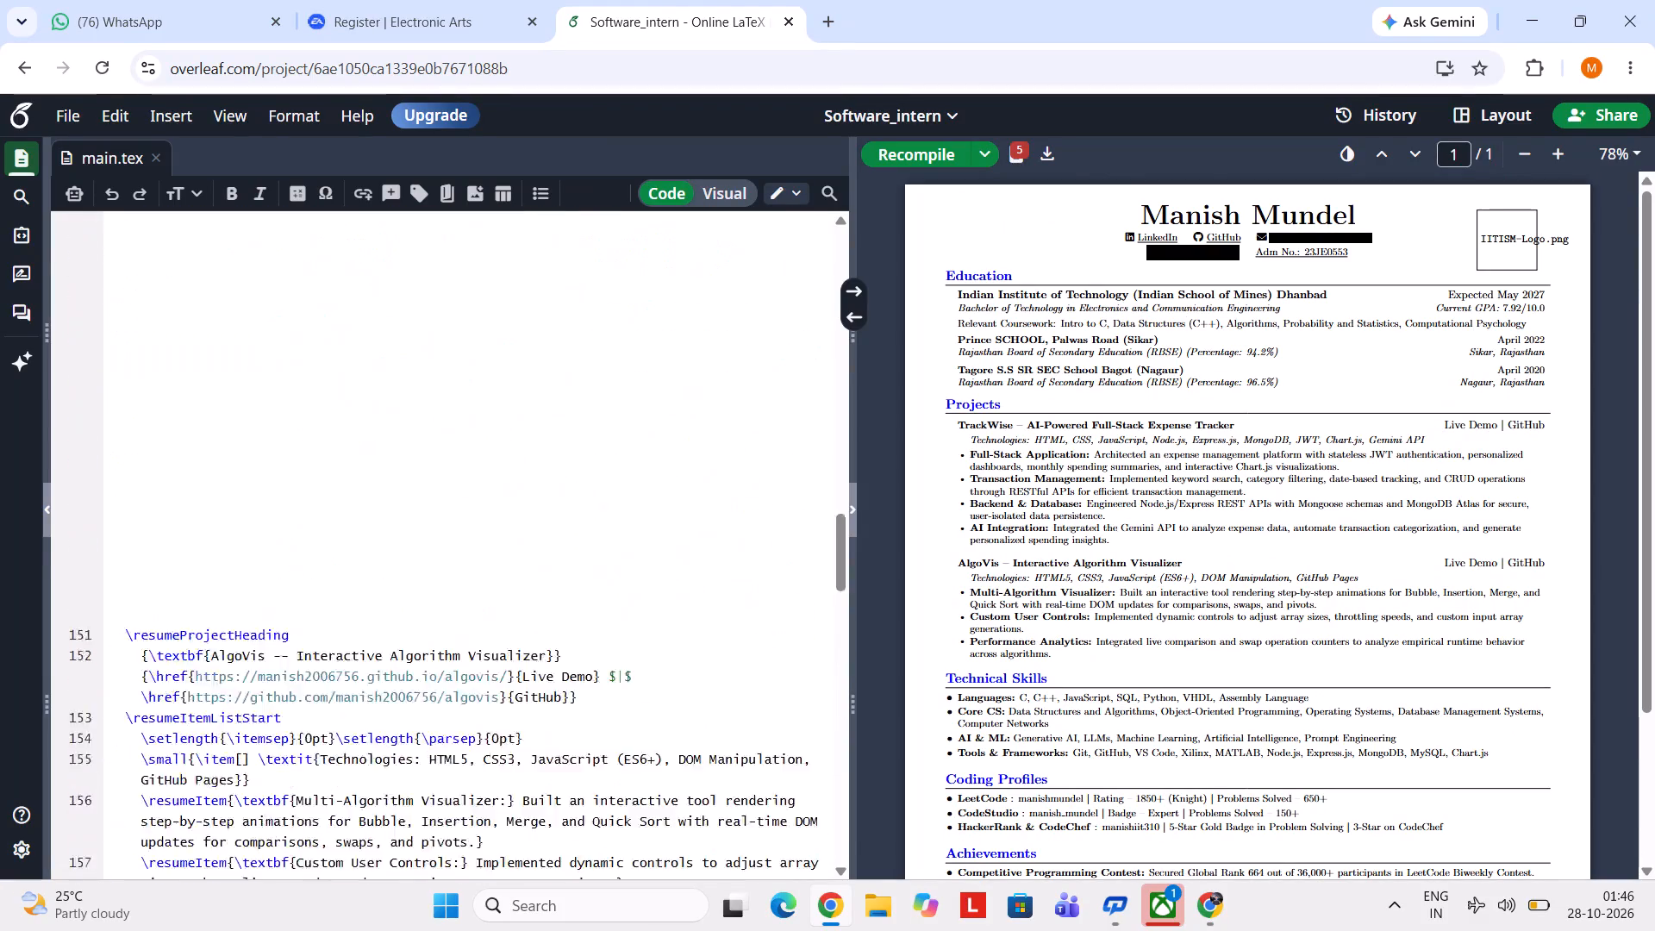
scroll(458, 507, "up", 3)
scroll(458, 507, "down", 5)
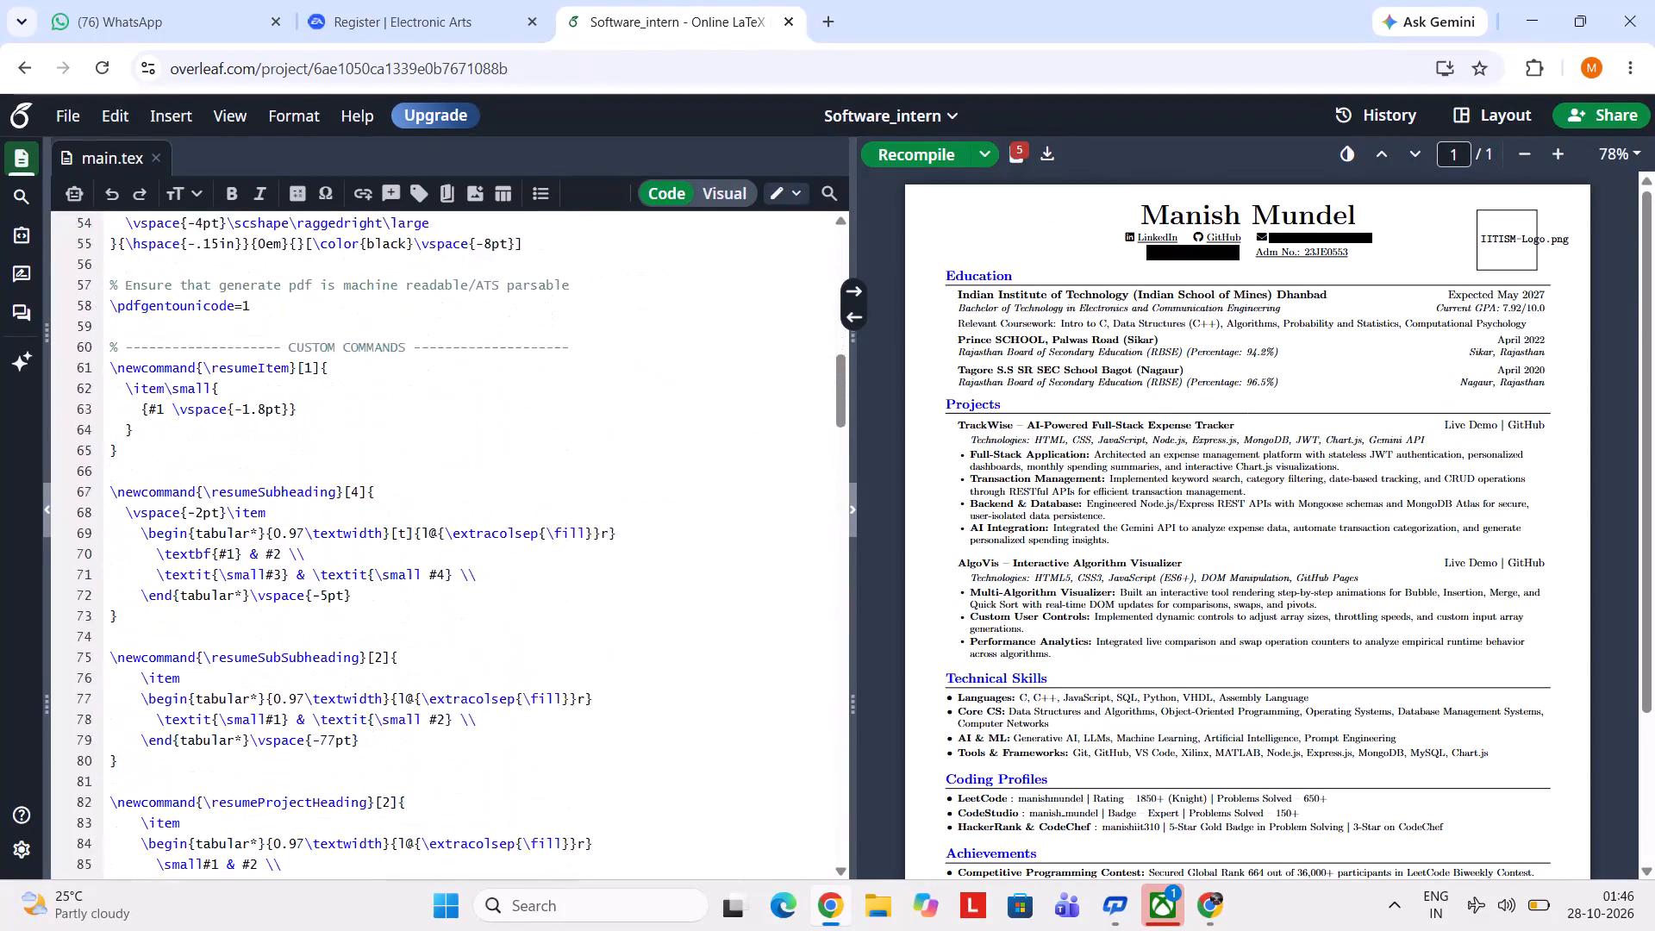
scroll(458, 507, "down", 8)
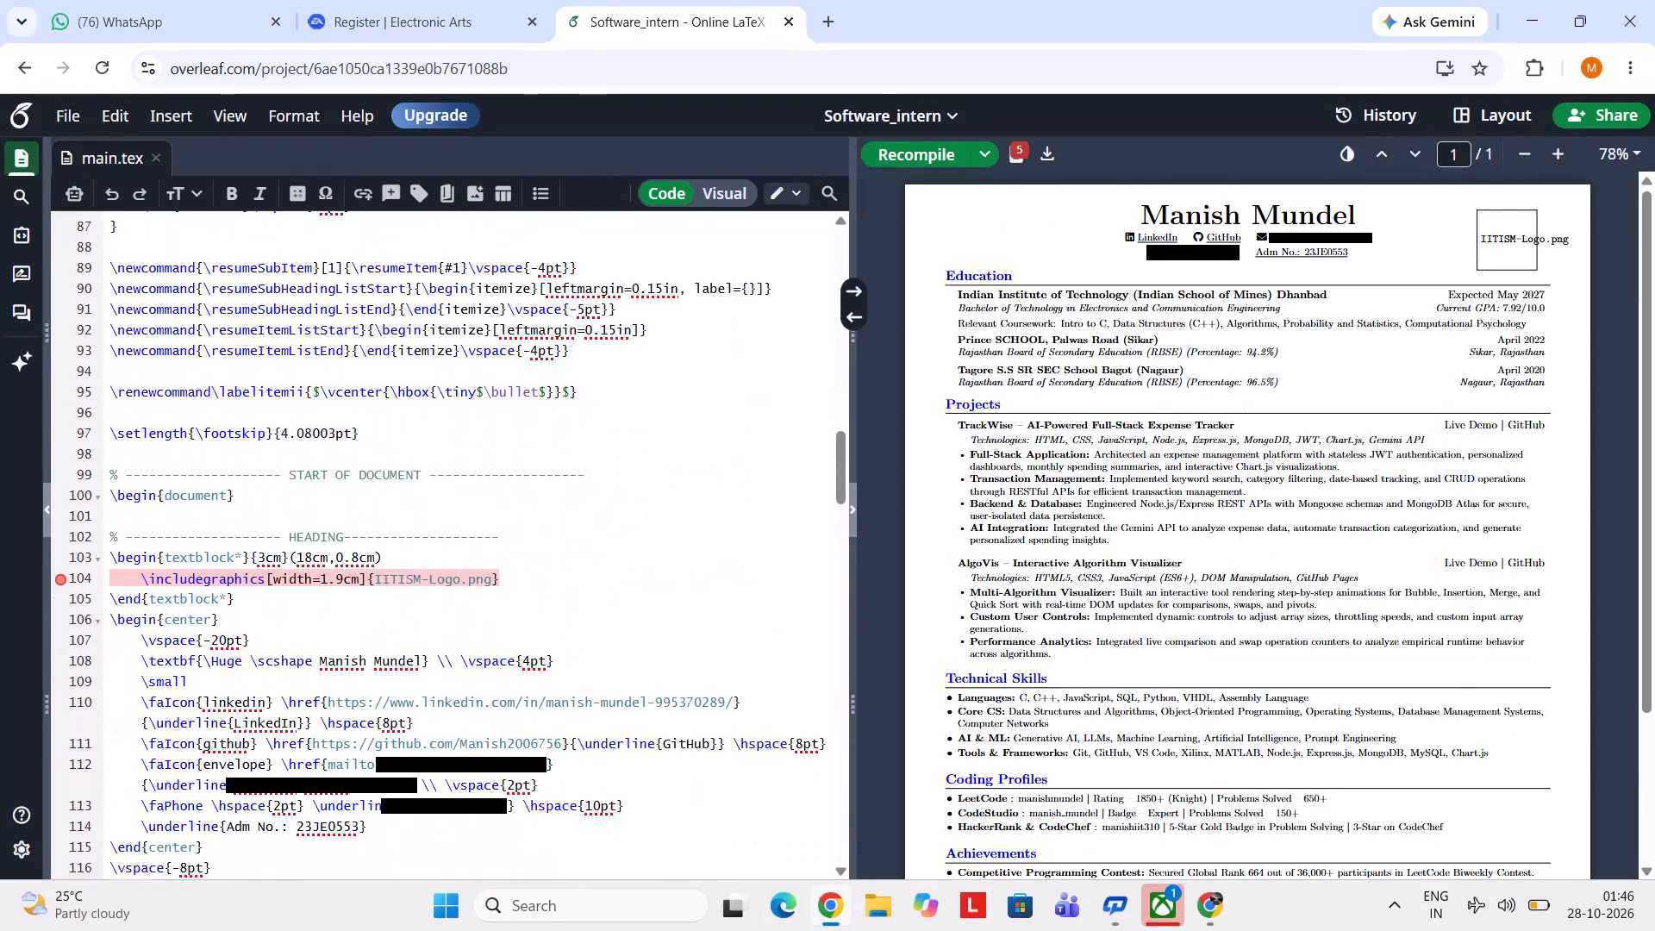
scroll(458, 507, "down", 1)
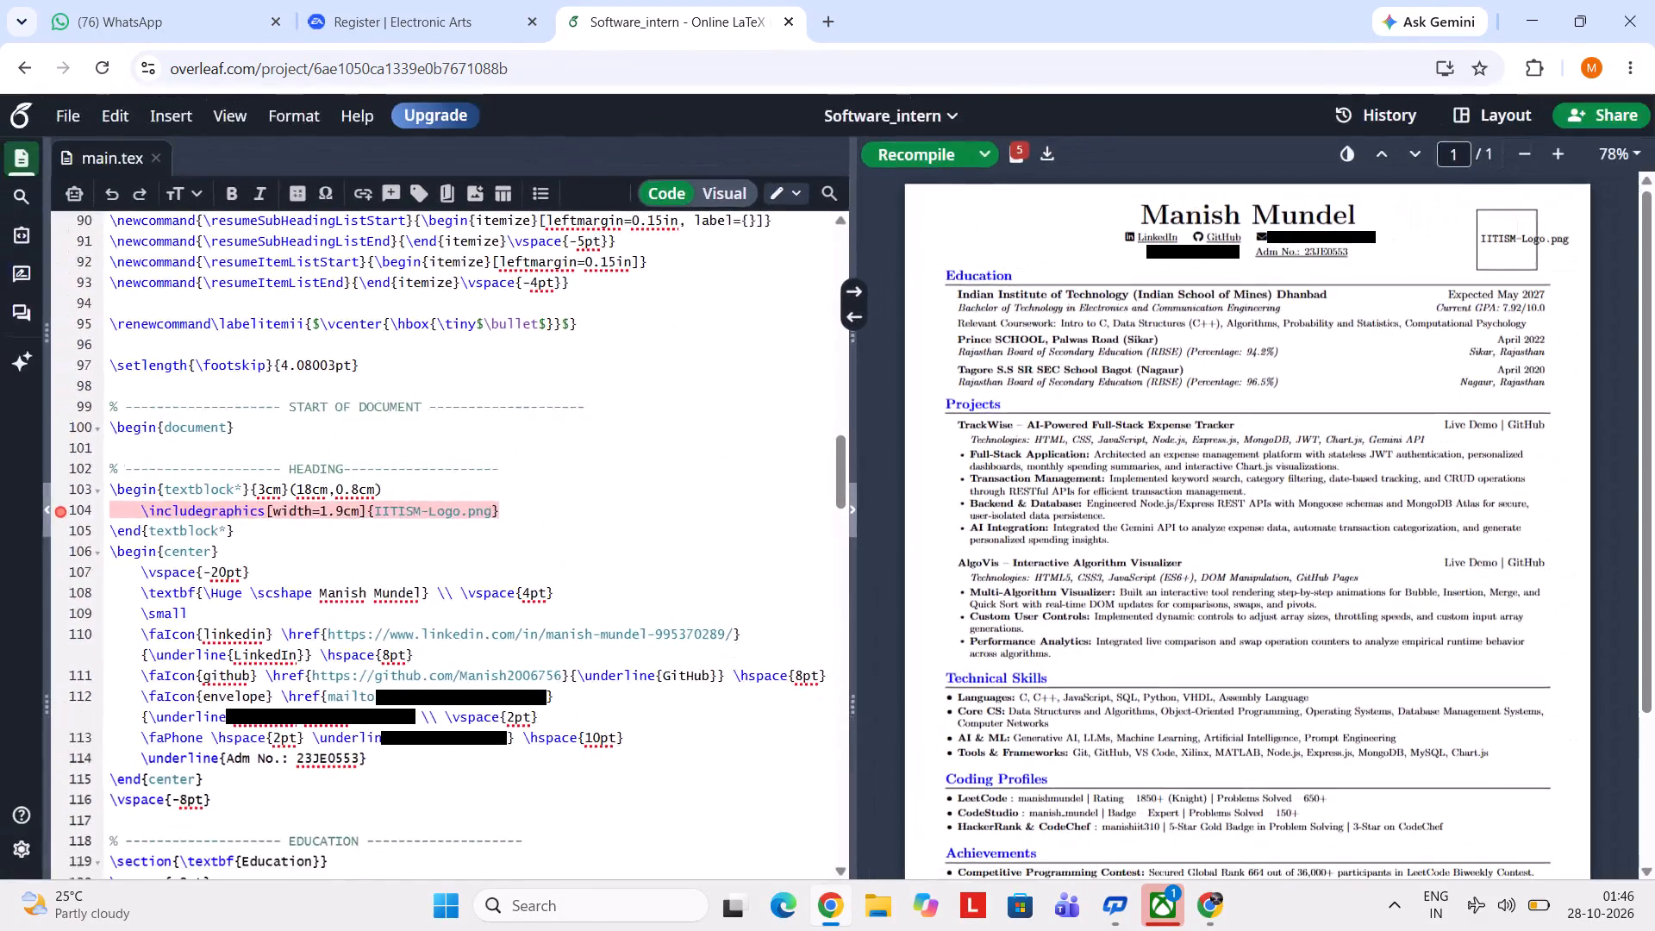
scroll(216, 361, "up", 1)
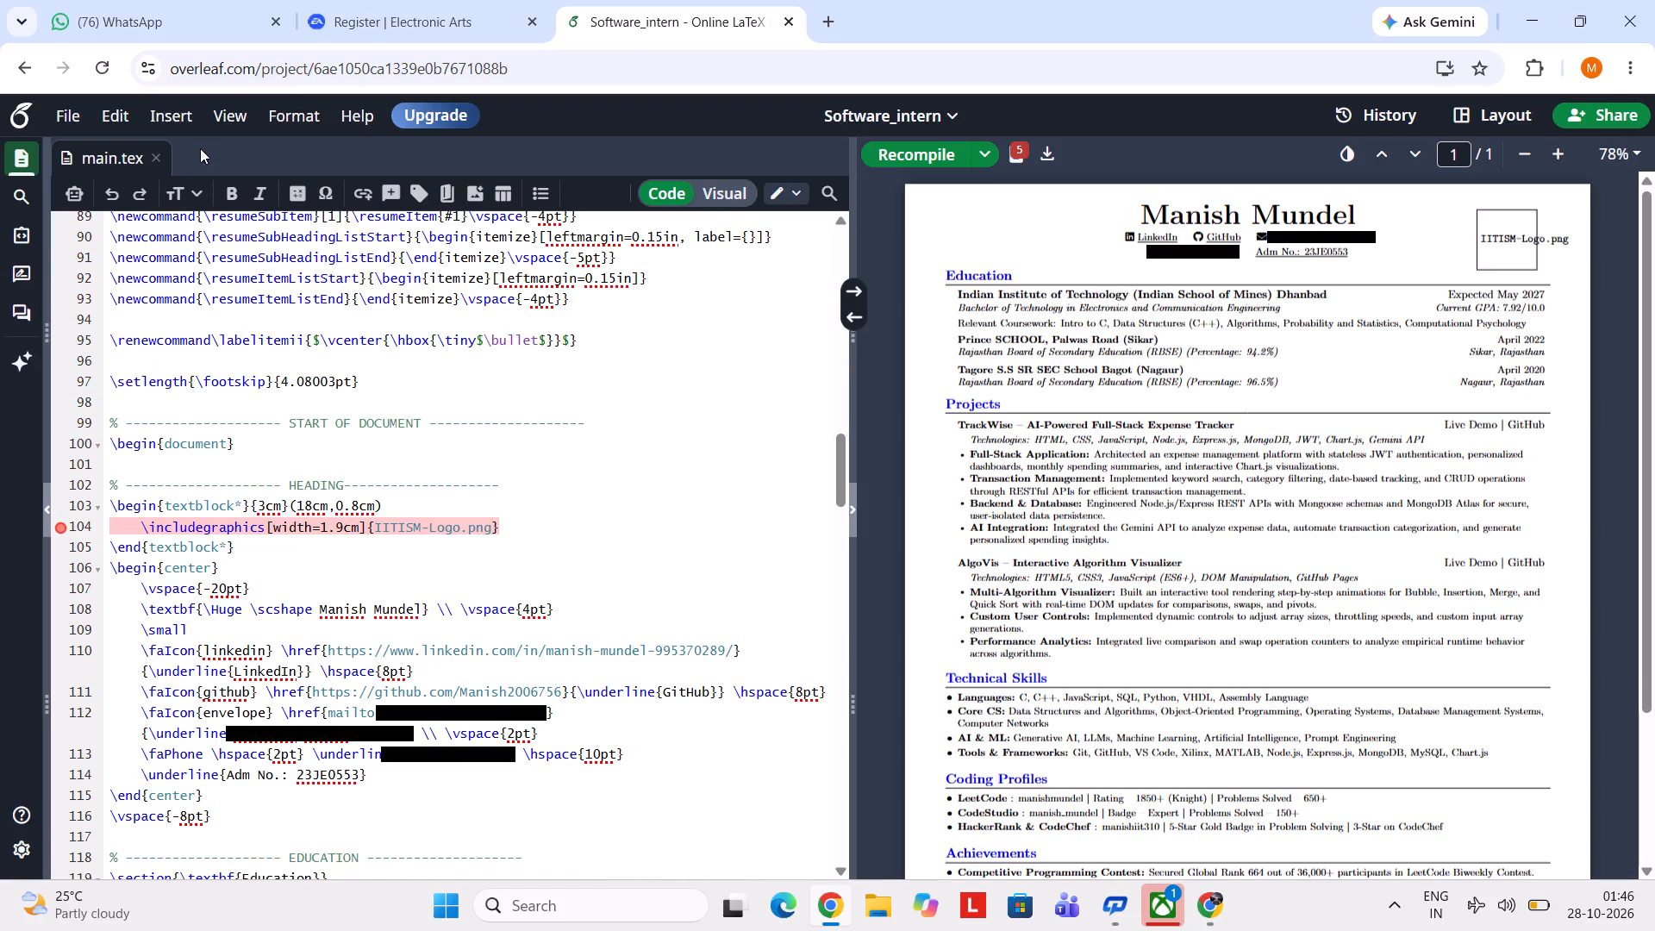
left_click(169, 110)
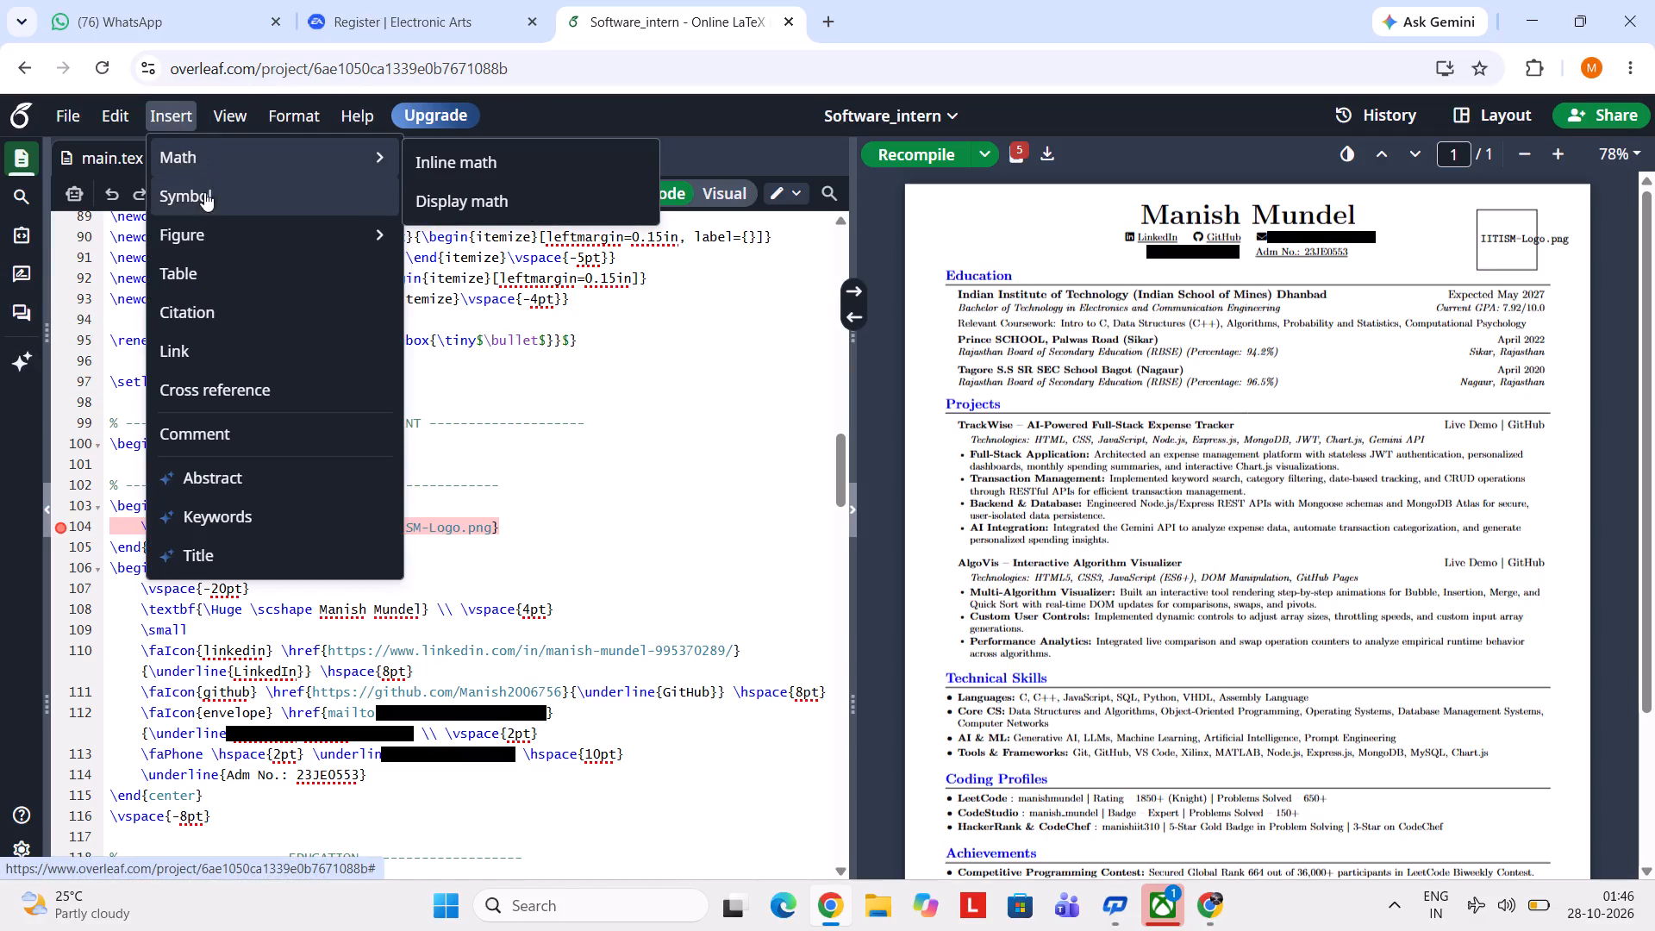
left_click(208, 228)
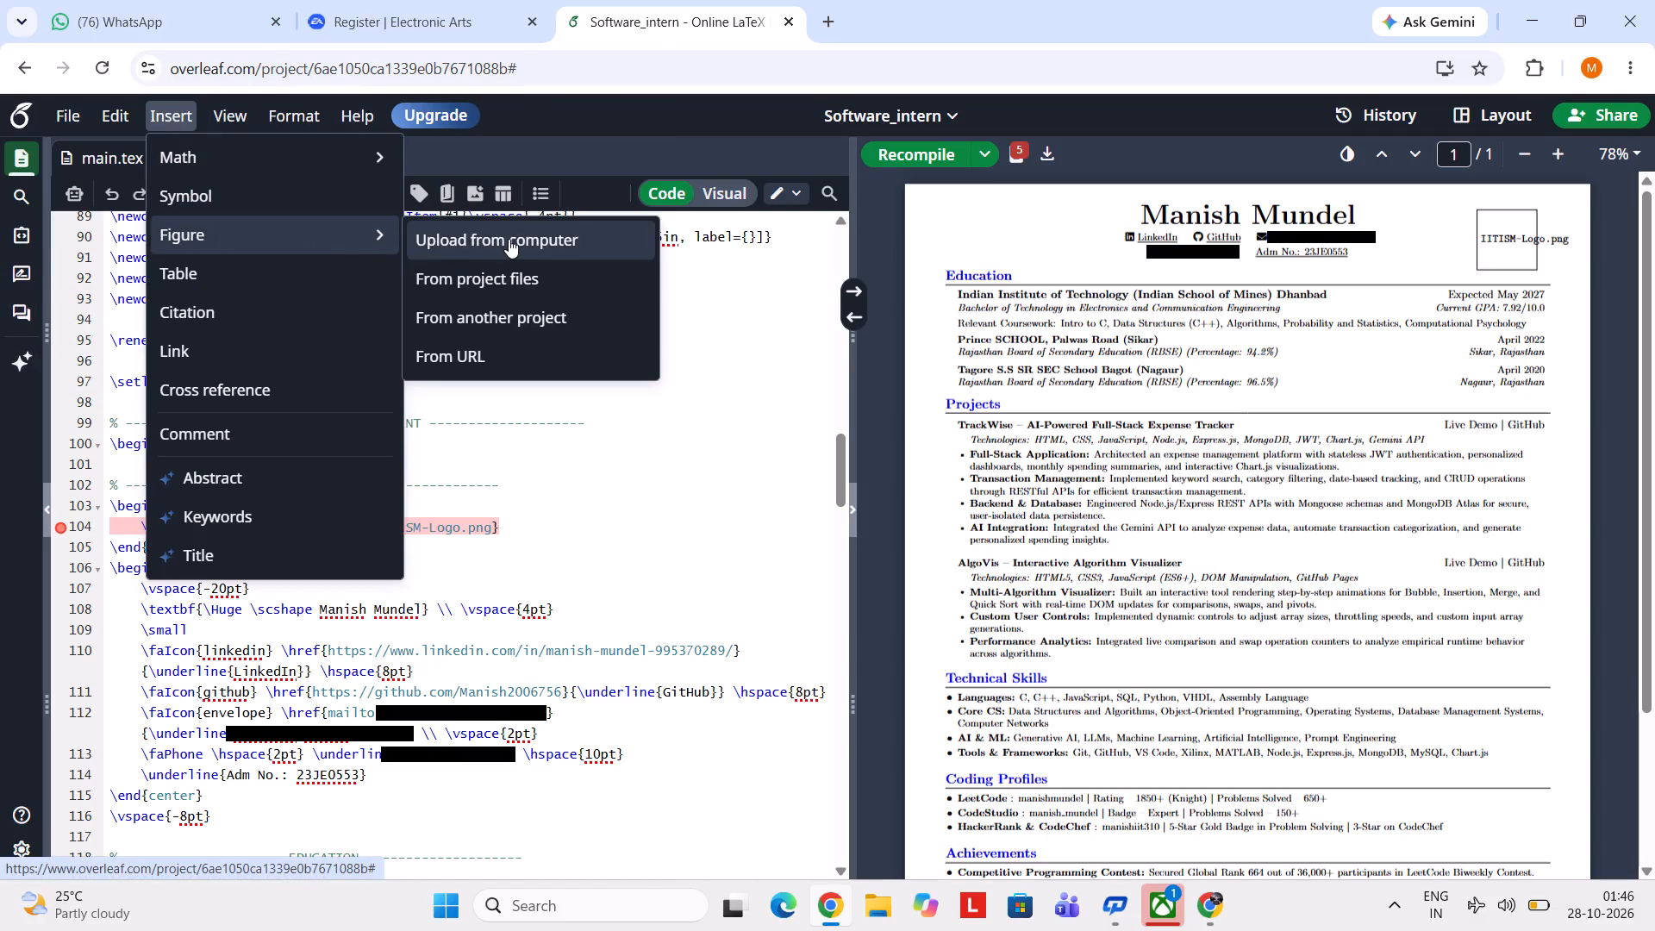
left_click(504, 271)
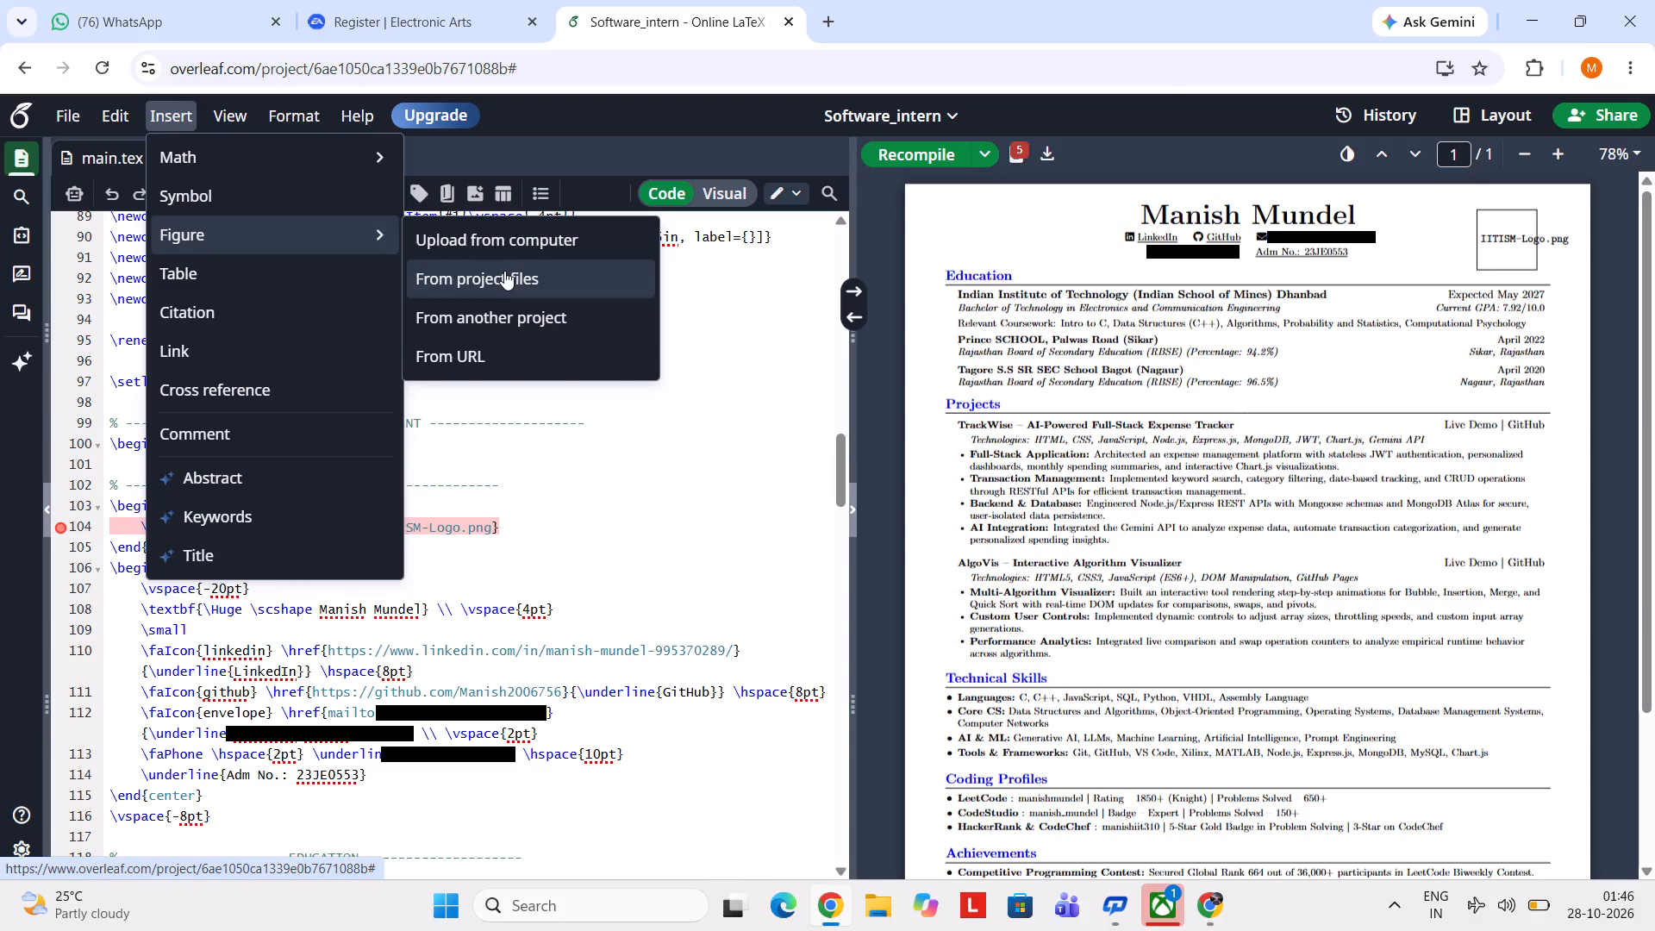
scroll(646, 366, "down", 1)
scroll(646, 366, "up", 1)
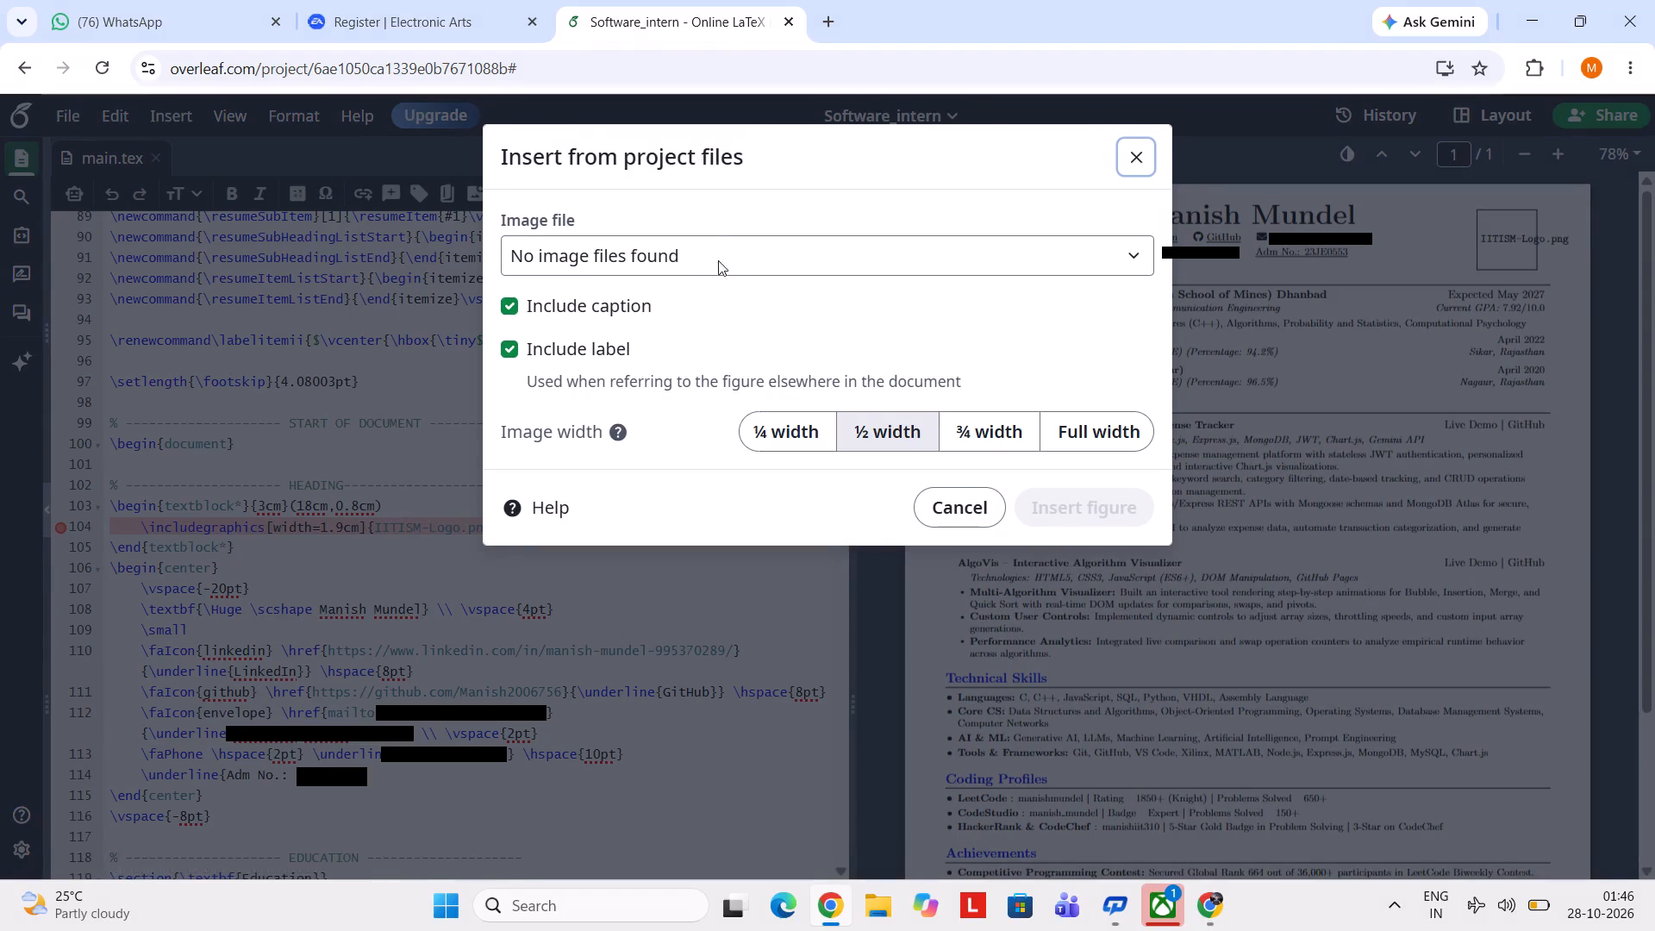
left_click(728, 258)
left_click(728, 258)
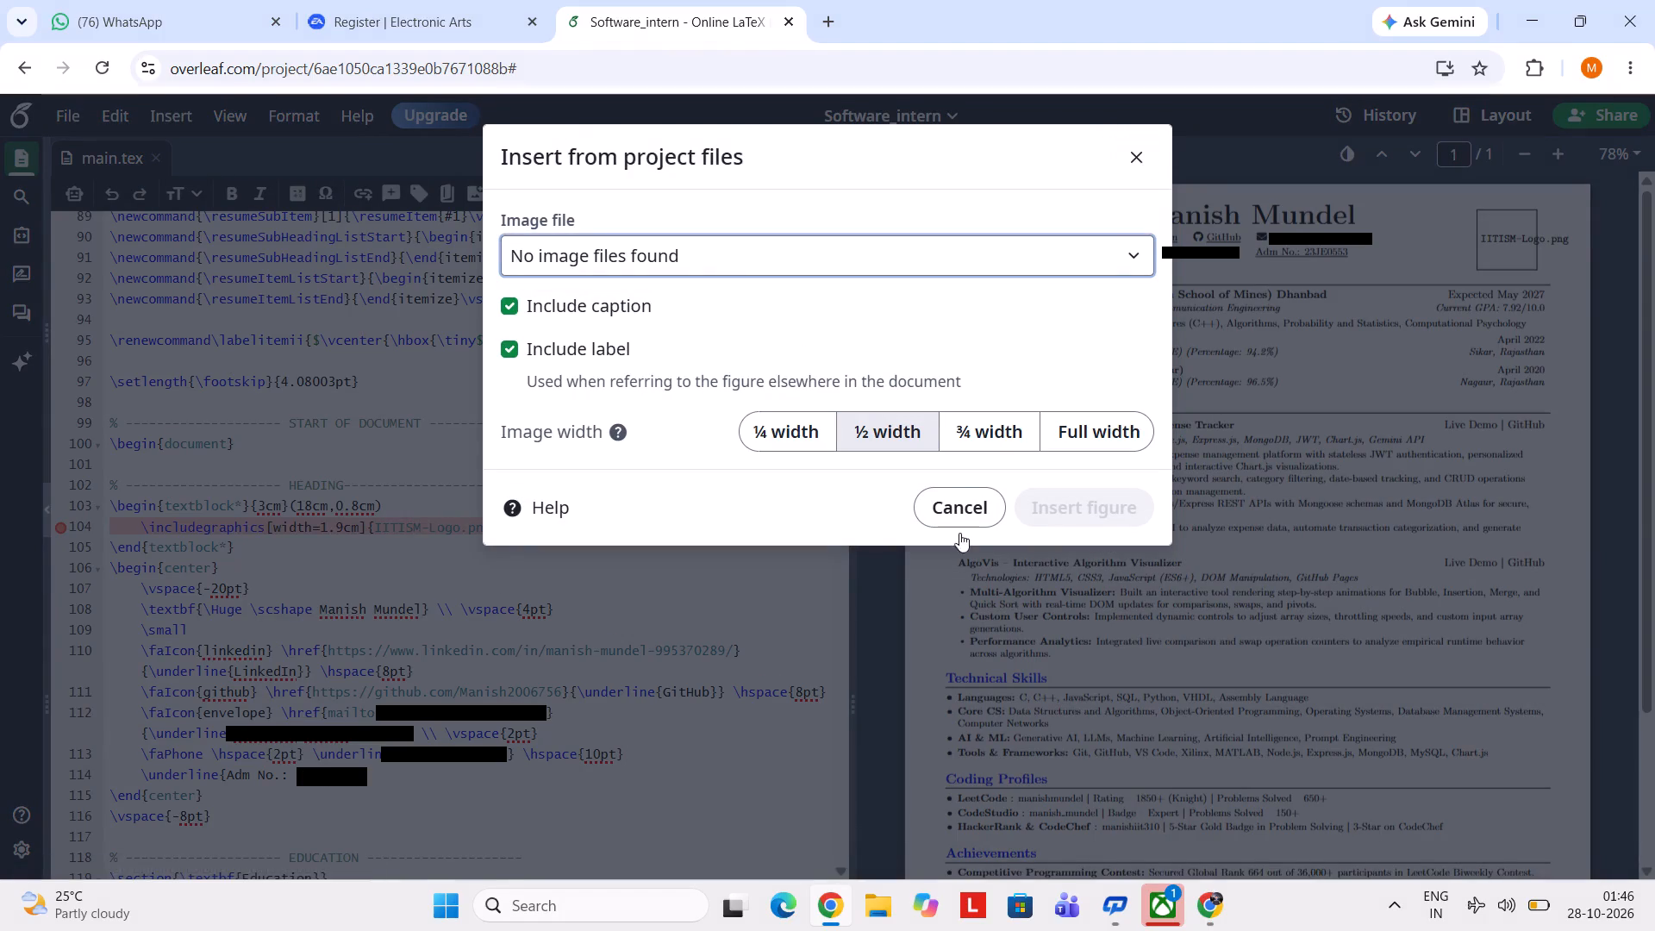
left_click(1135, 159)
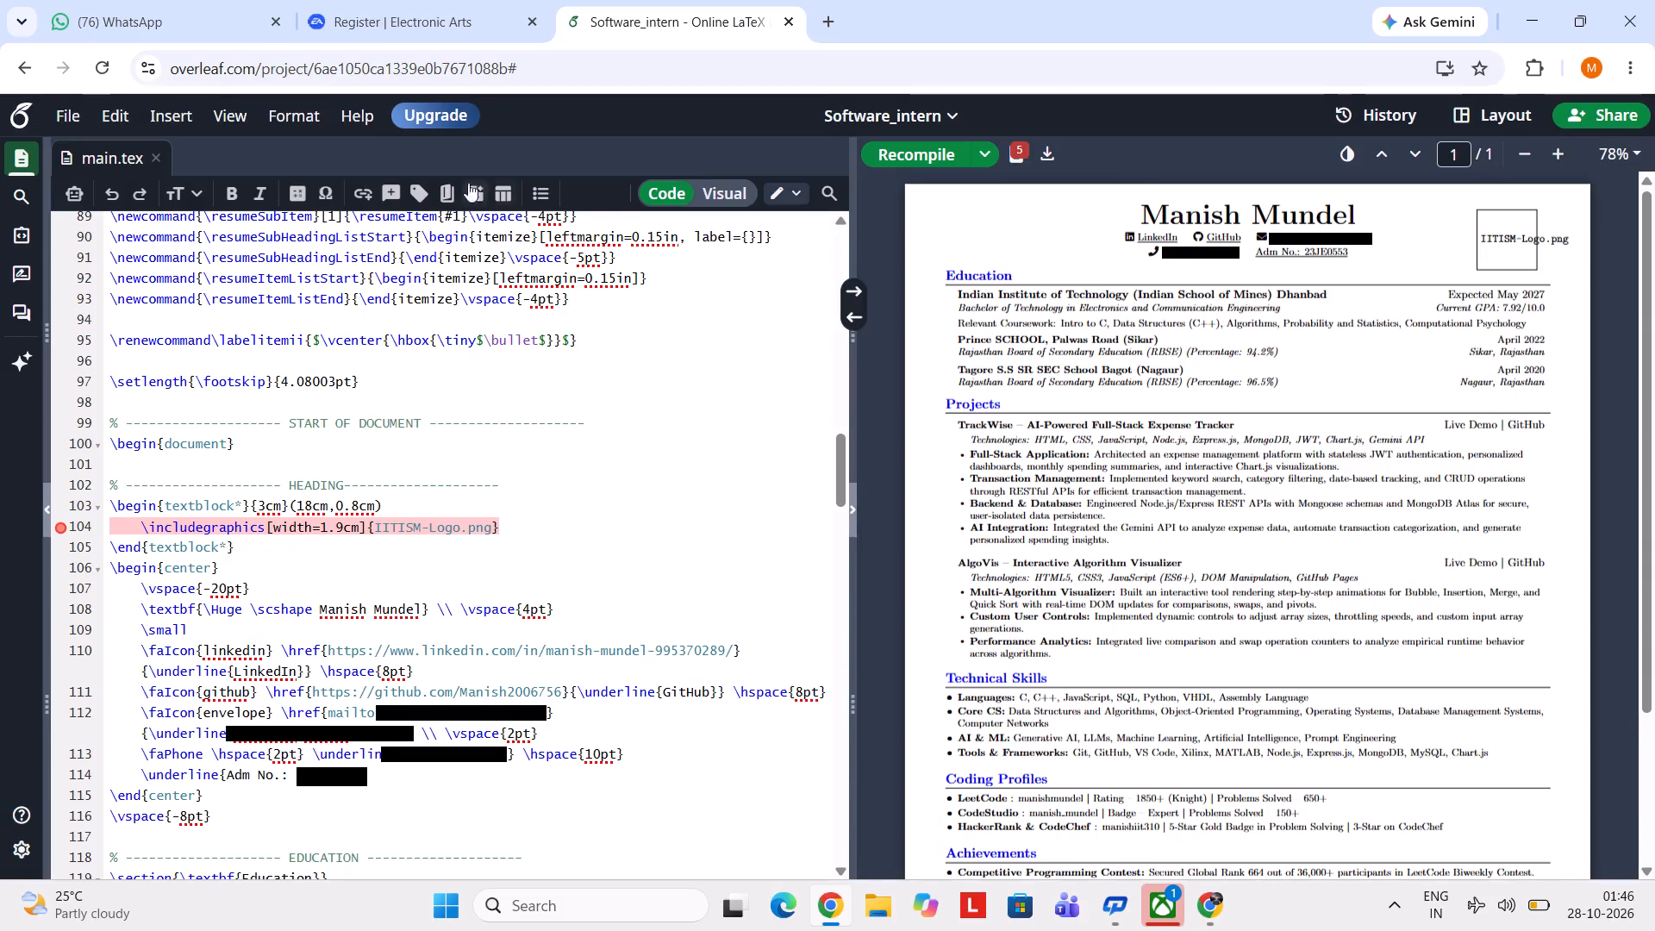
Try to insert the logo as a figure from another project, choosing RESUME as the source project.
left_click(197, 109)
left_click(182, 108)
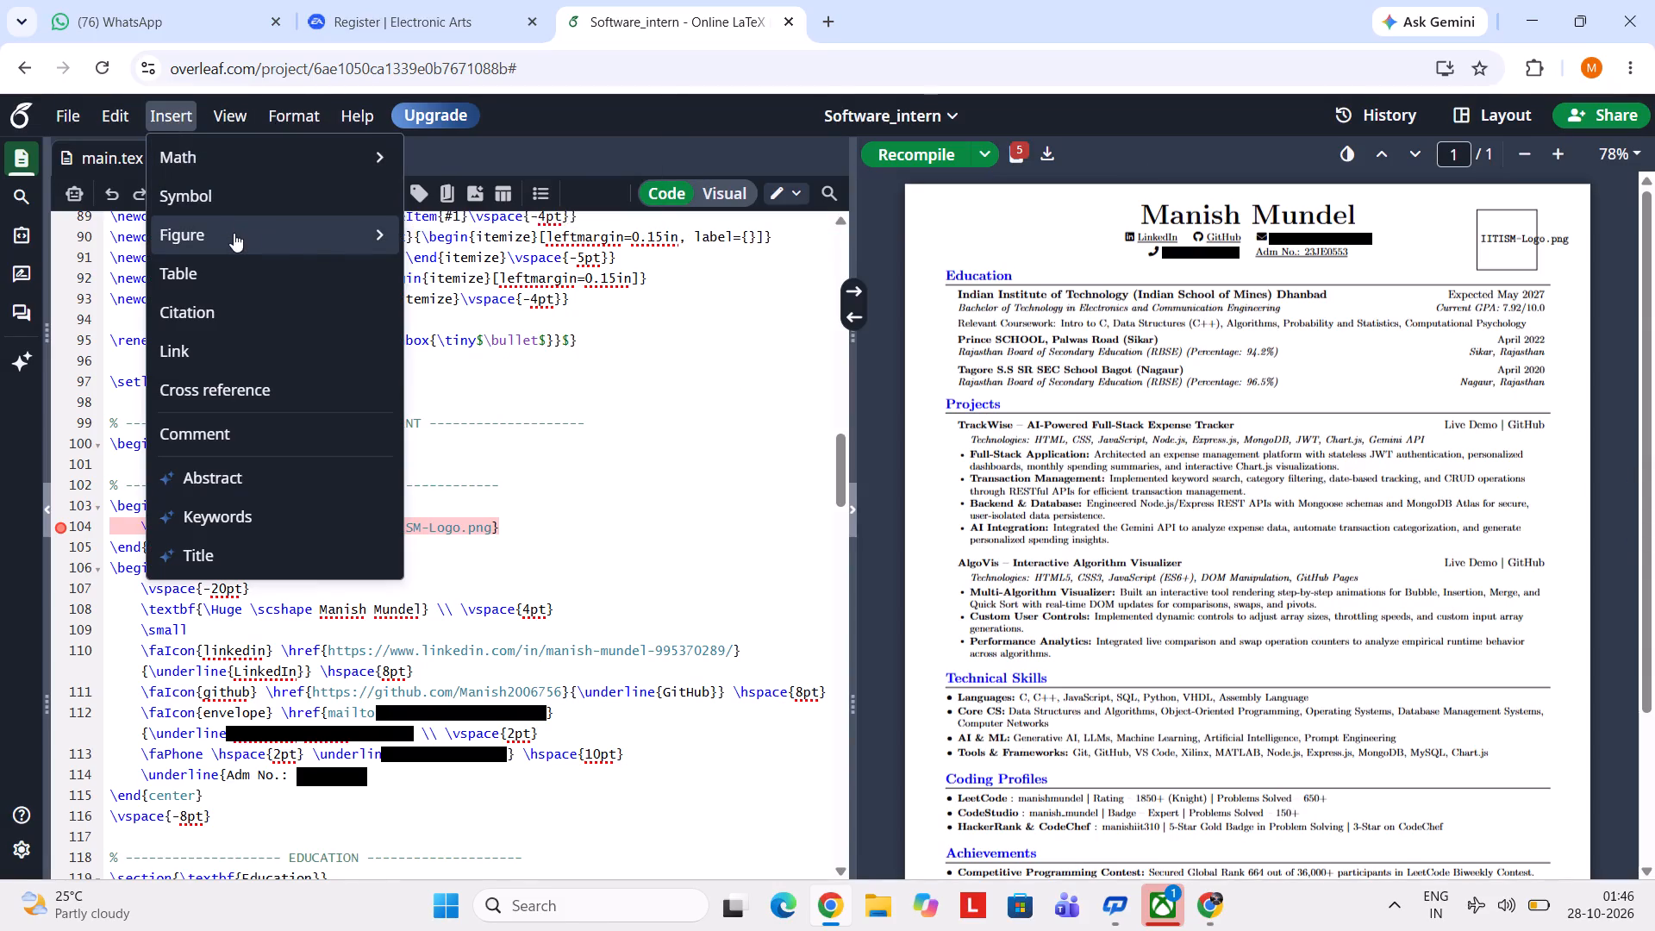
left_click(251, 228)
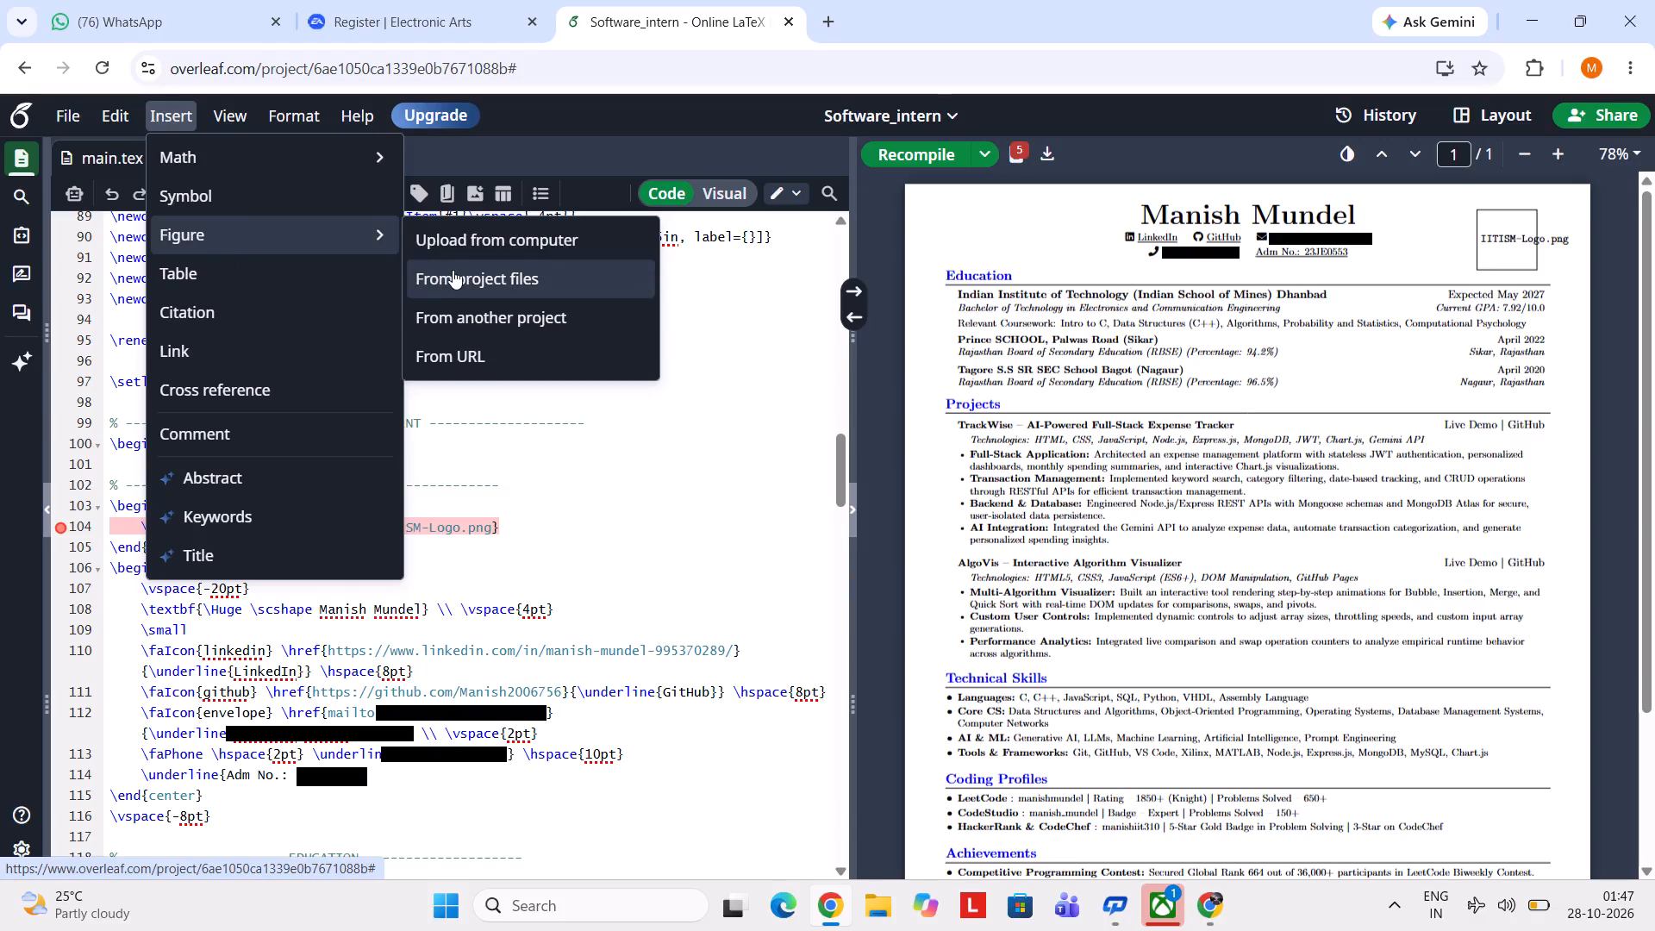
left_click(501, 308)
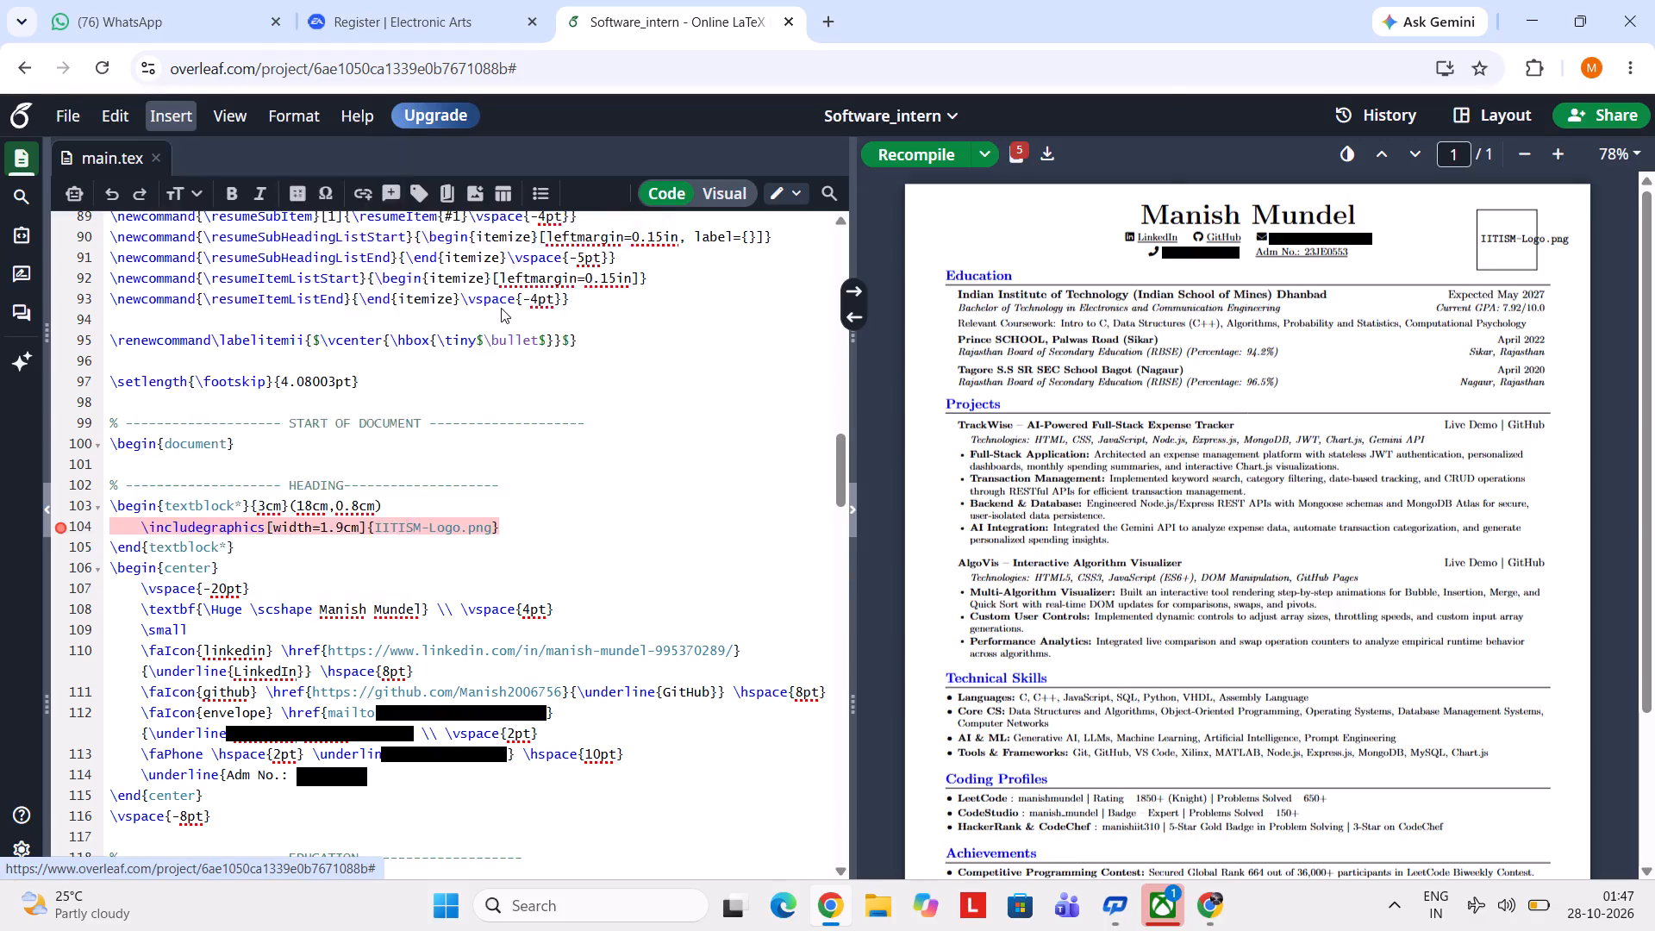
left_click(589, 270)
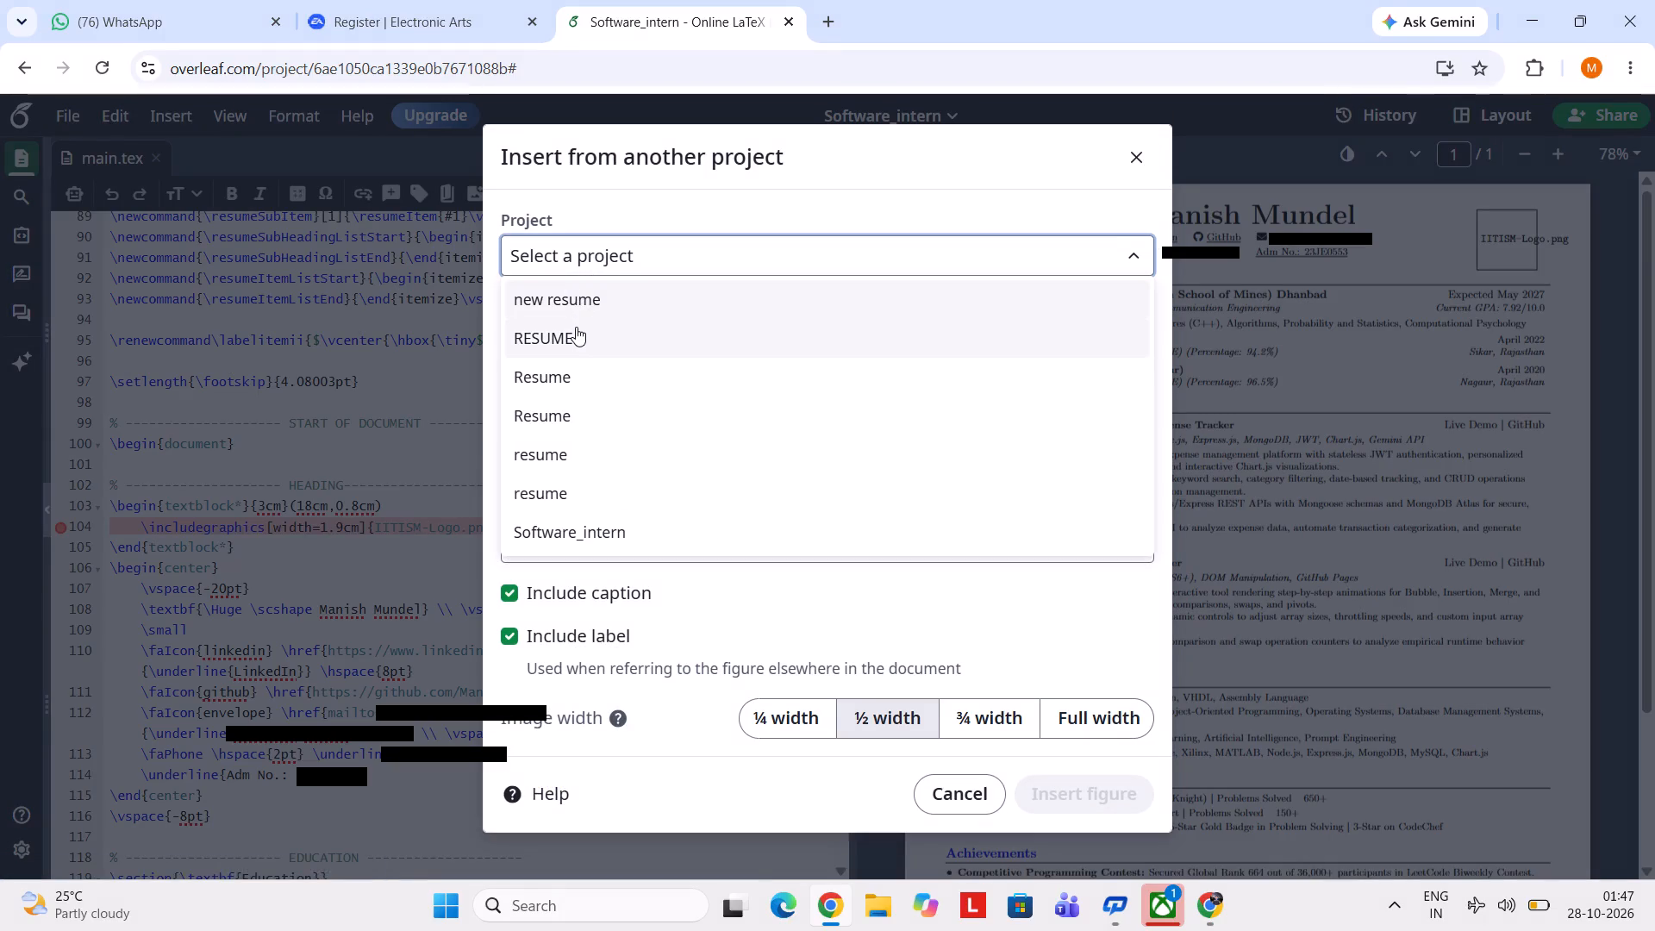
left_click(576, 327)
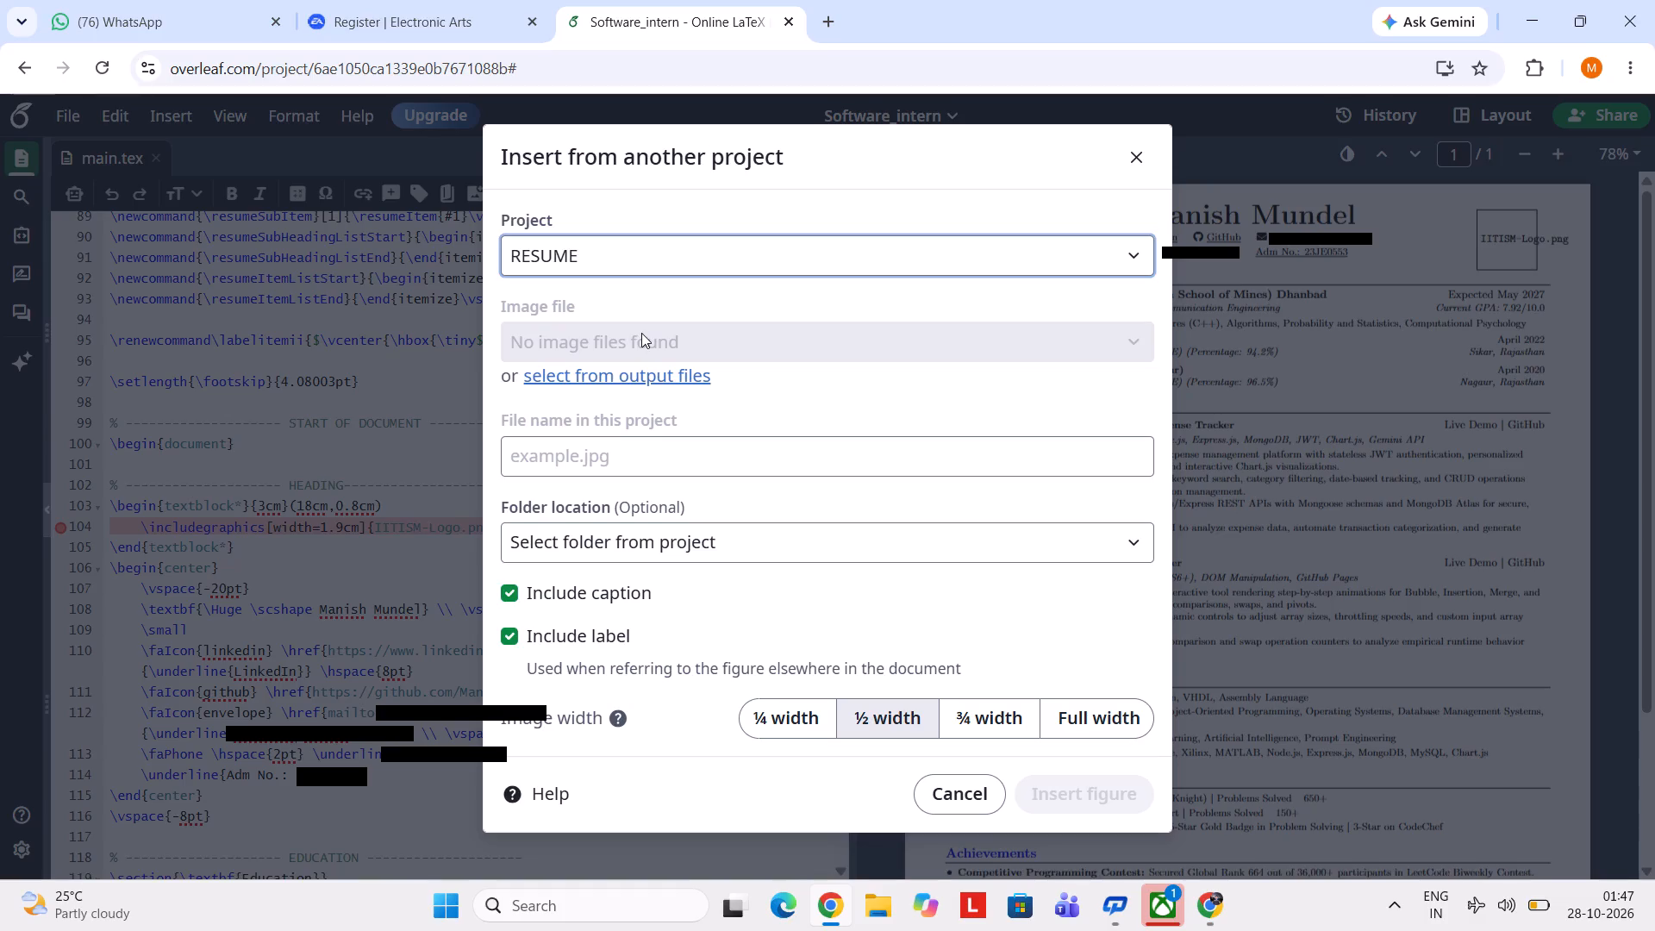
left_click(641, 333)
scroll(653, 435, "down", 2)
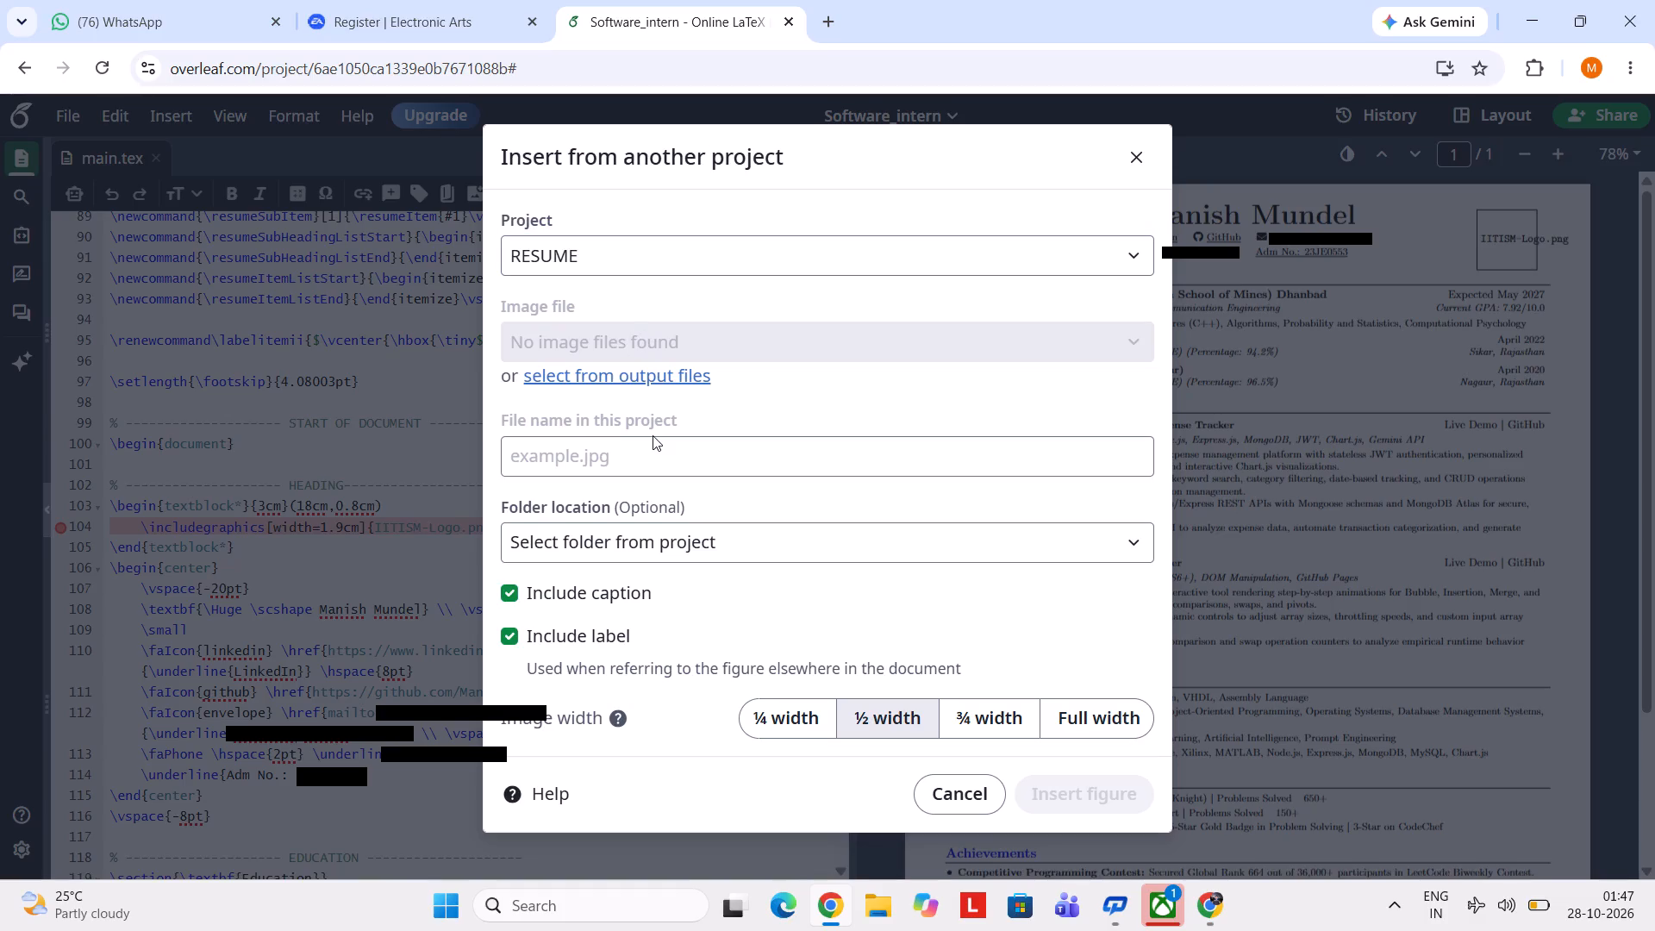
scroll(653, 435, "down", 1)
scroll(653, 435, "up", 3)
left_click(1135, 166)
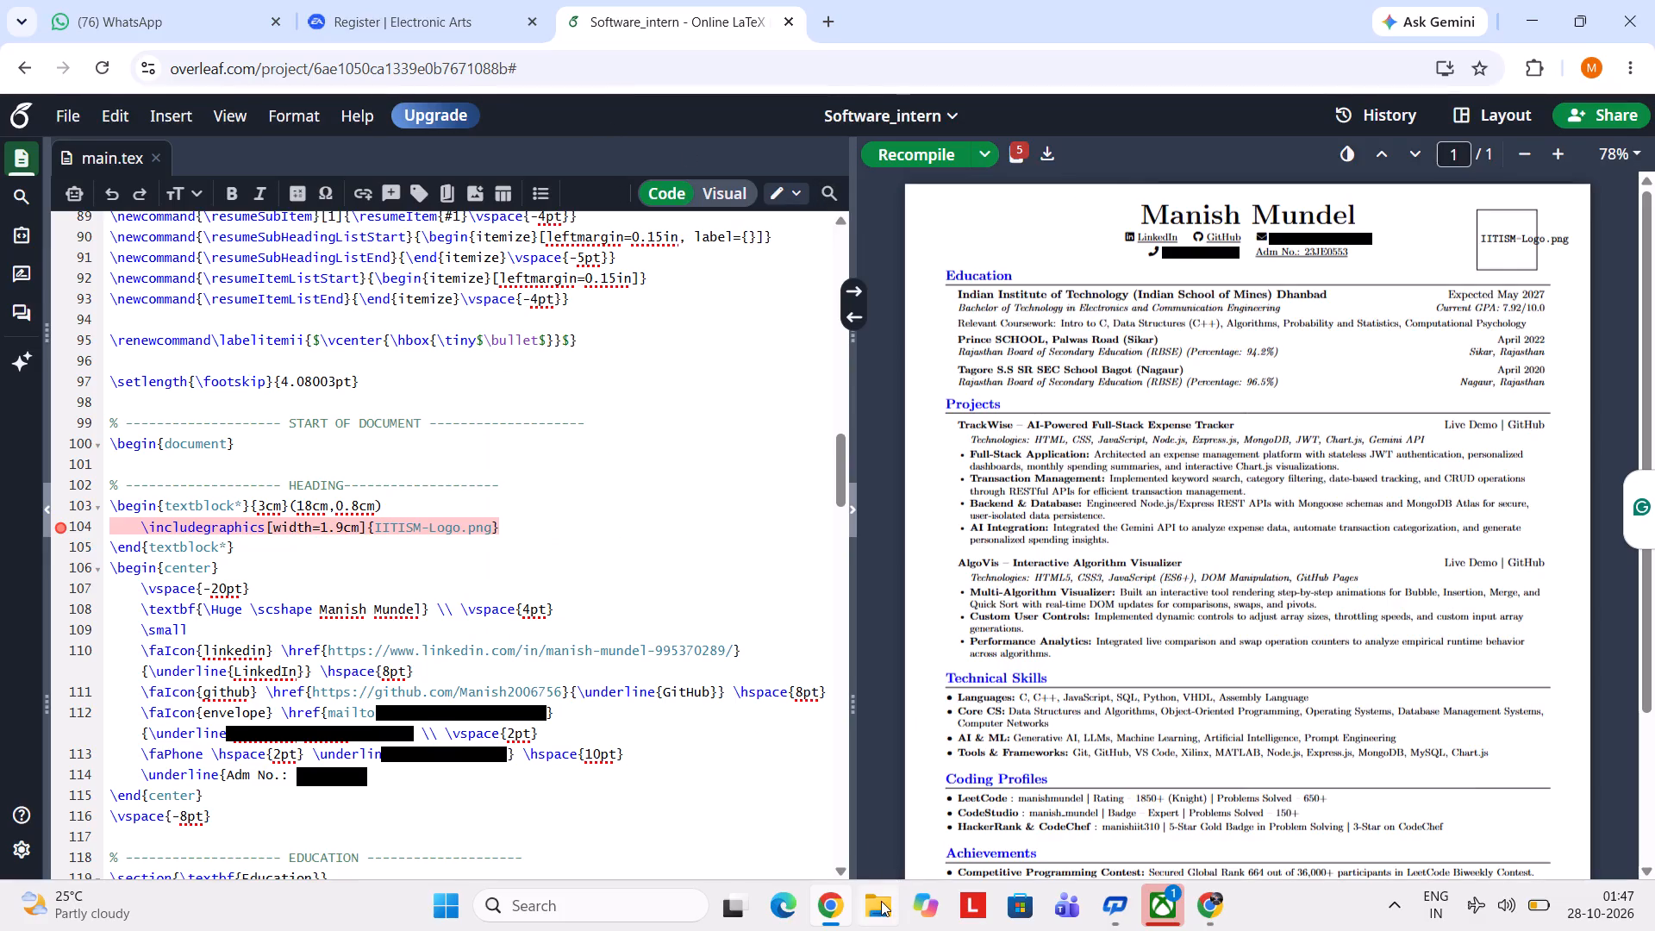
Switch to File Explorer and search the Downloads folder for iitismlogo.
left_click(881, 901)
left_click(91, 378)
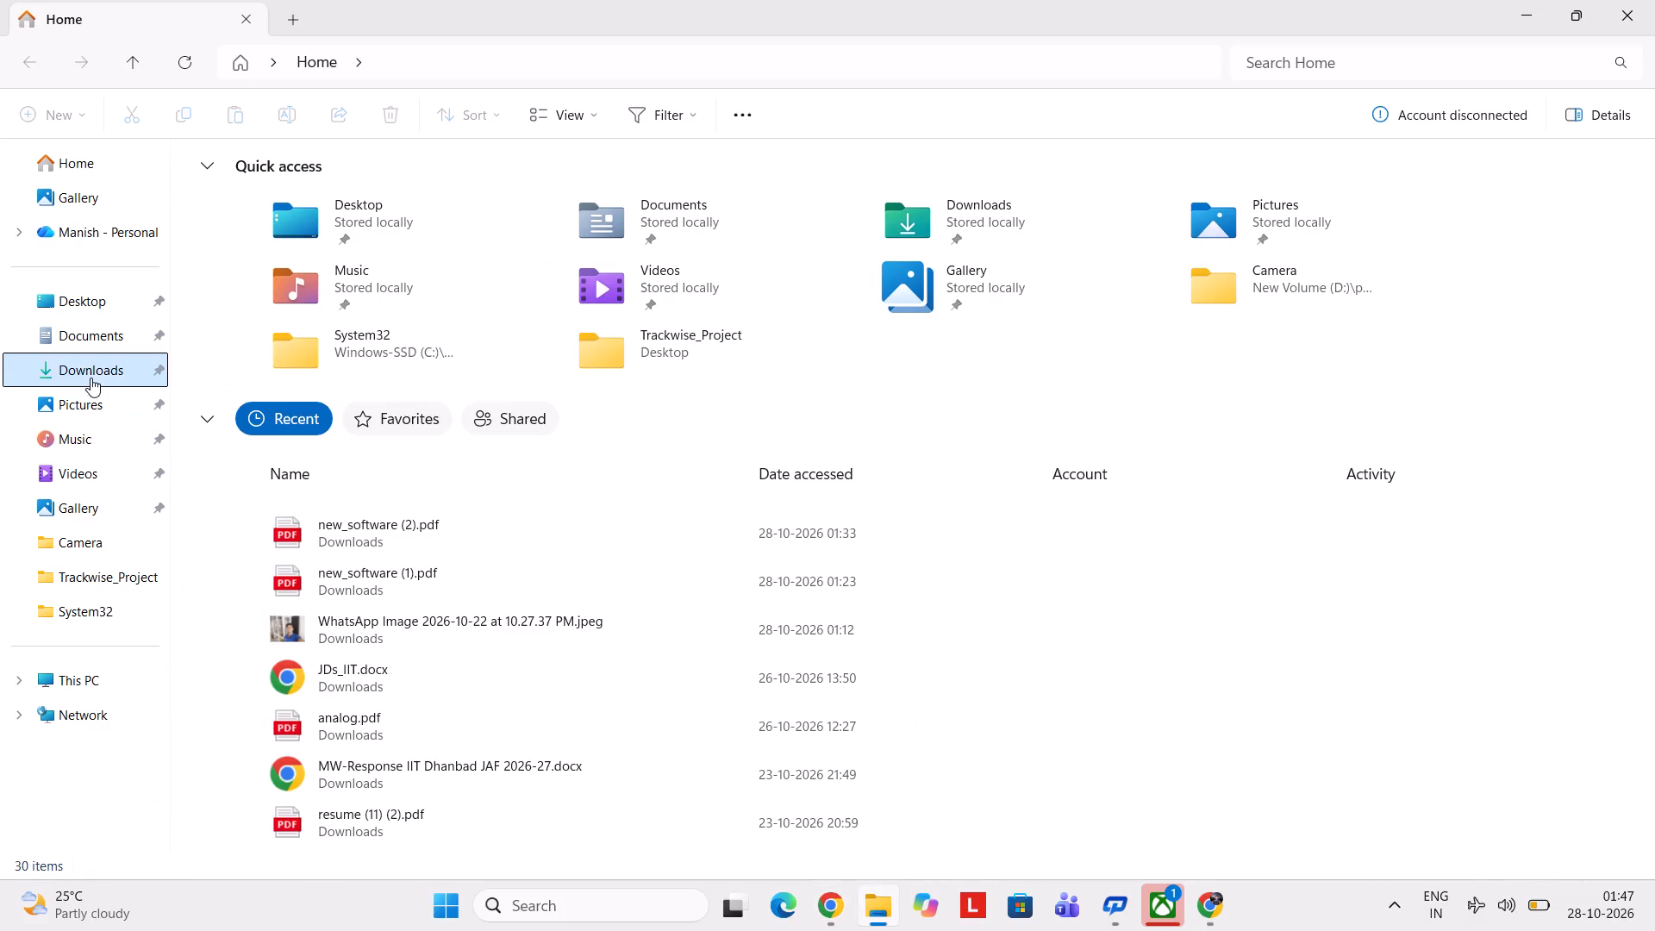
scroll(919, 349, "up", 3)
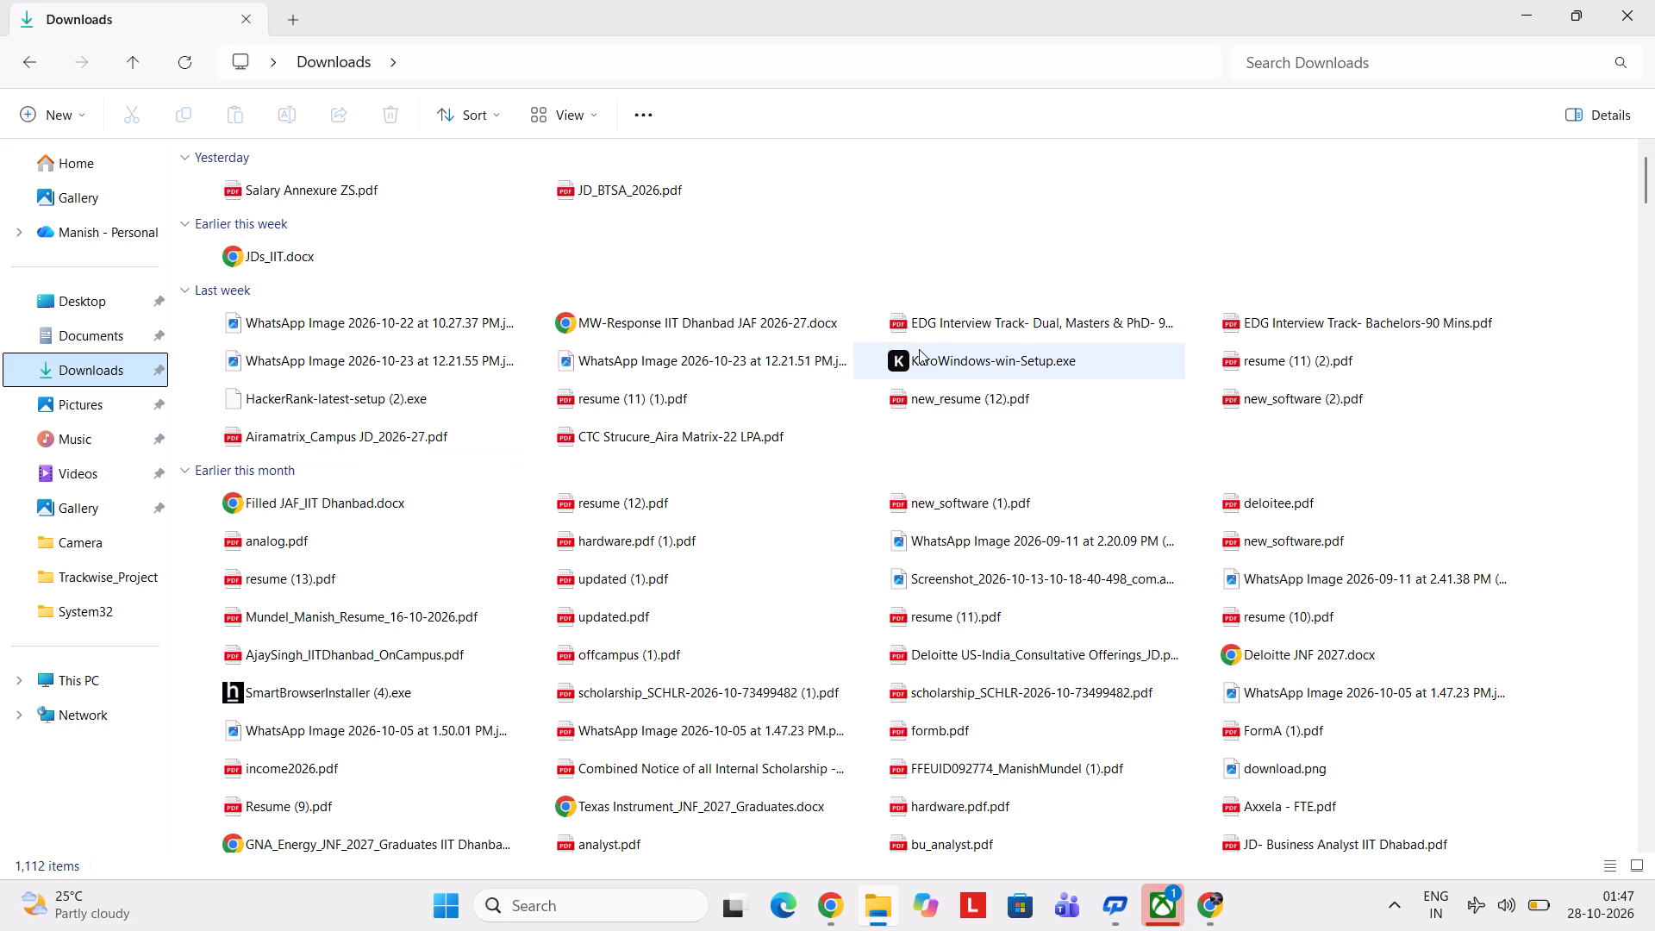
key("v")
left_click(1346, 62)
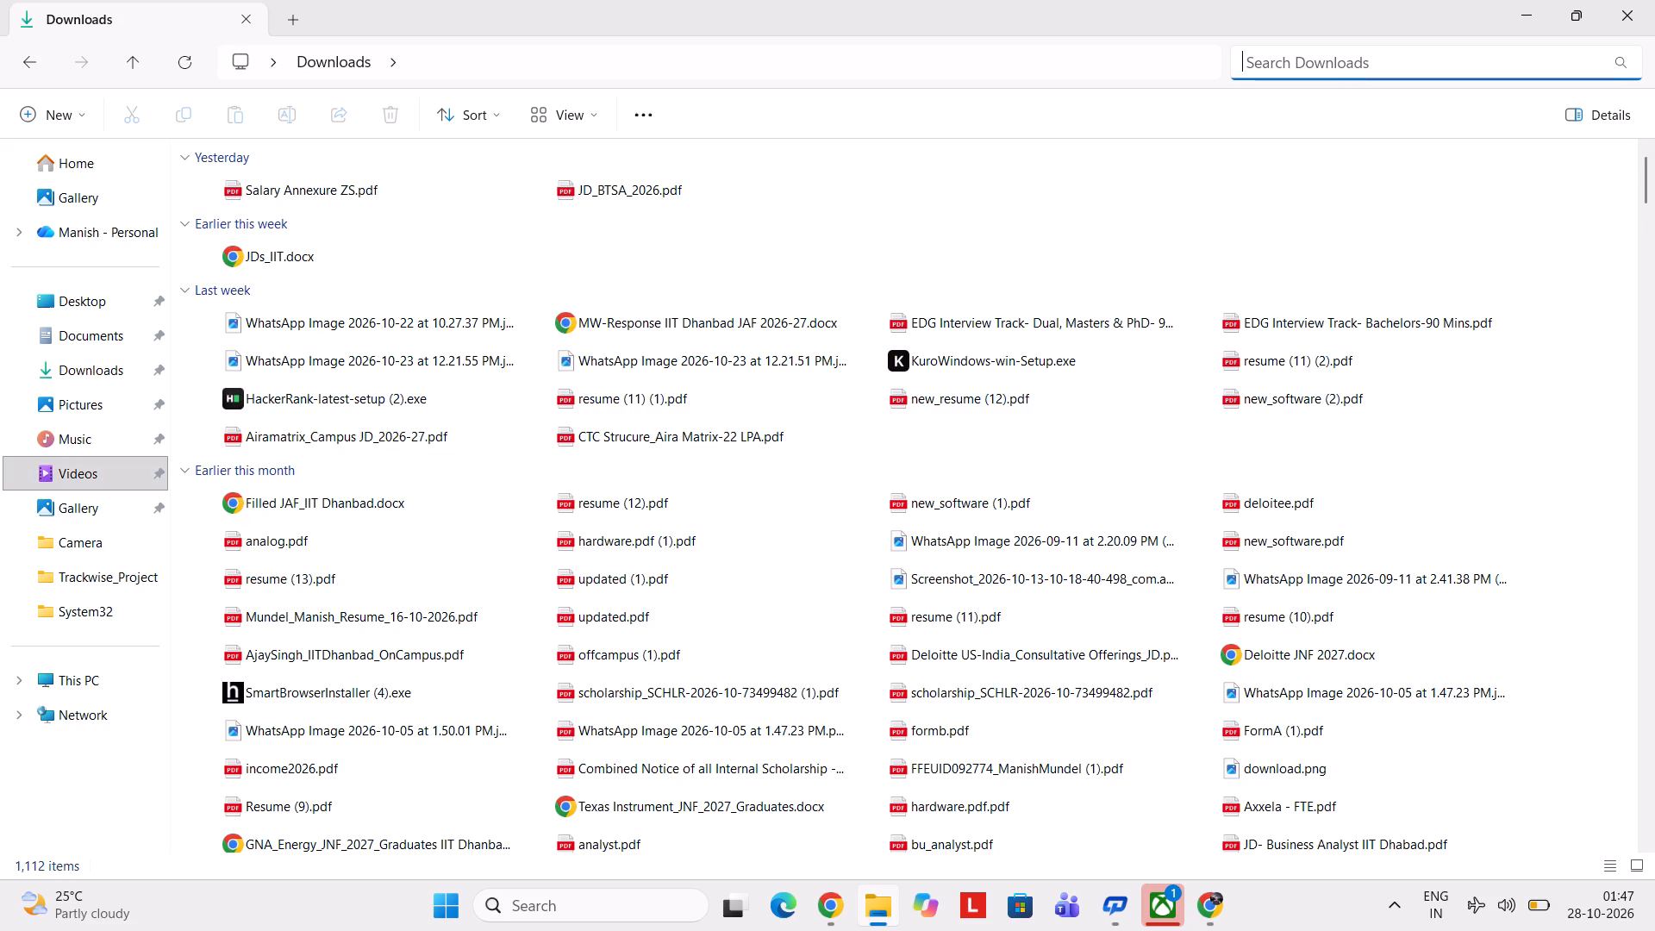
type("iit")
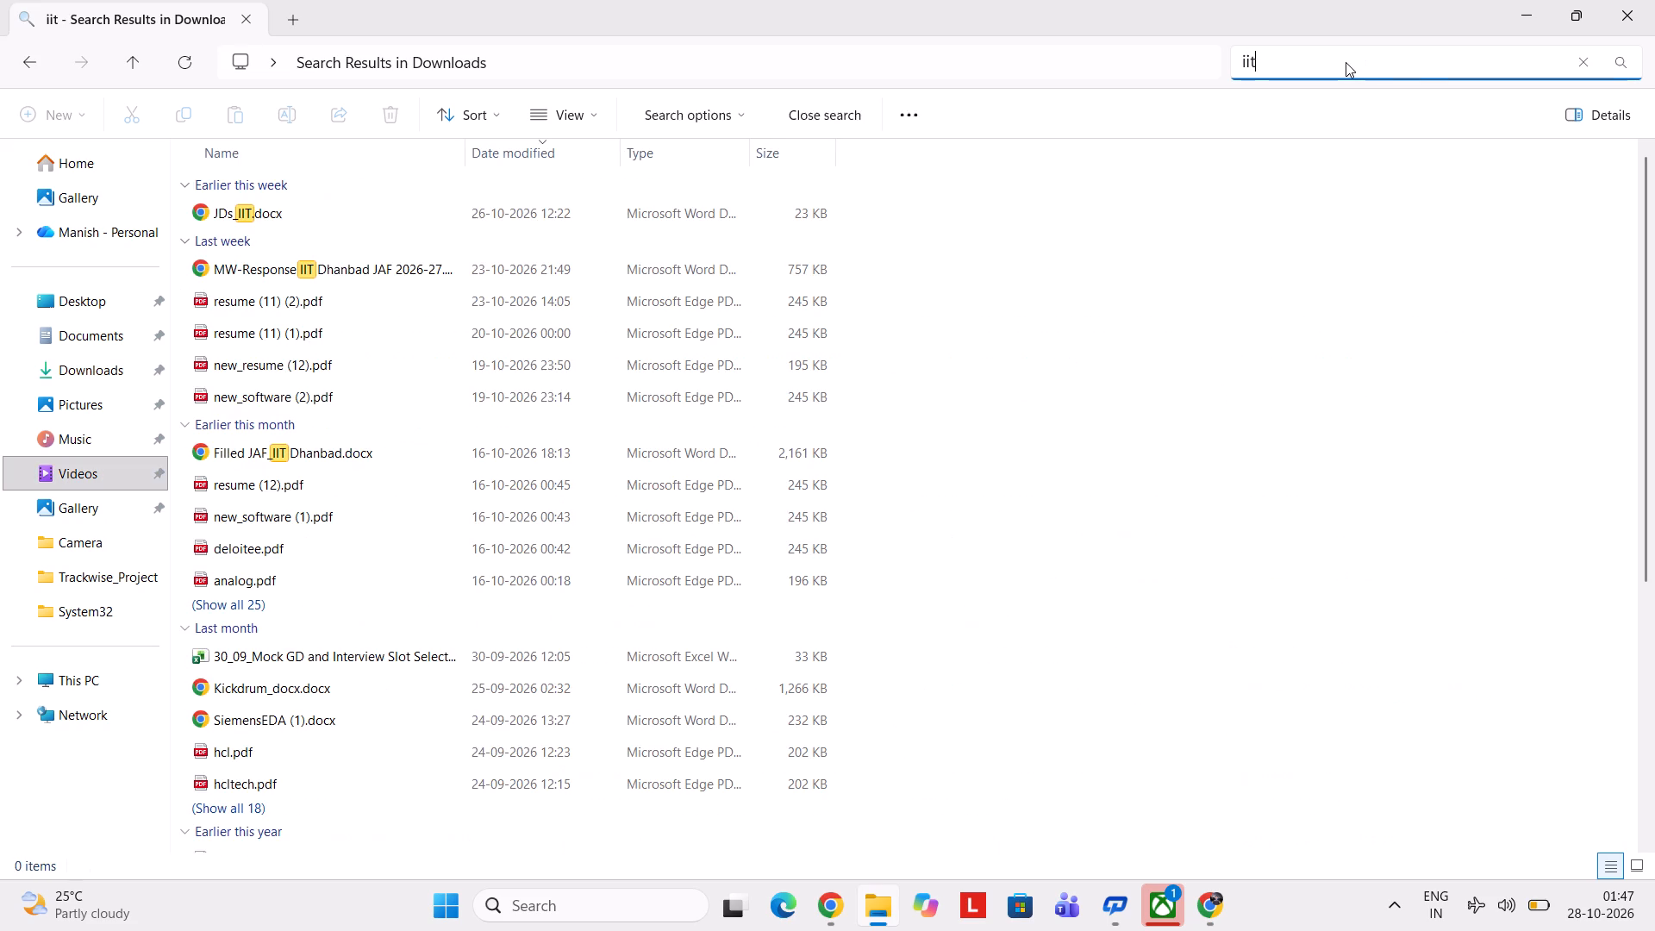
type("ism")
key("space")
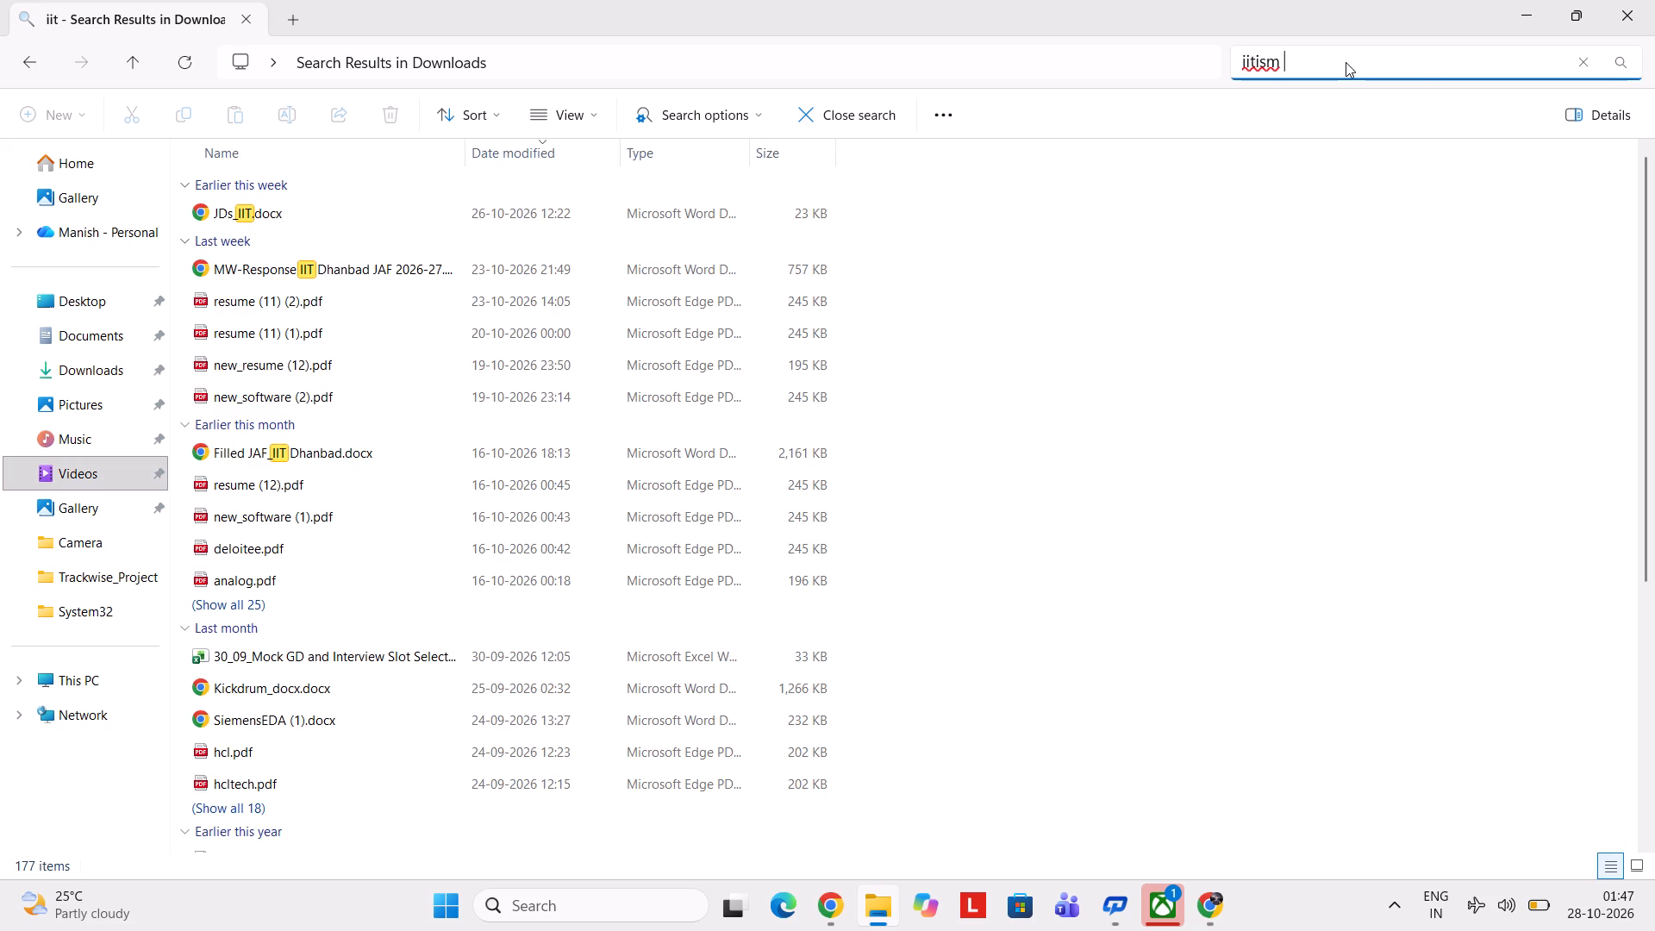
key("BackSpace")
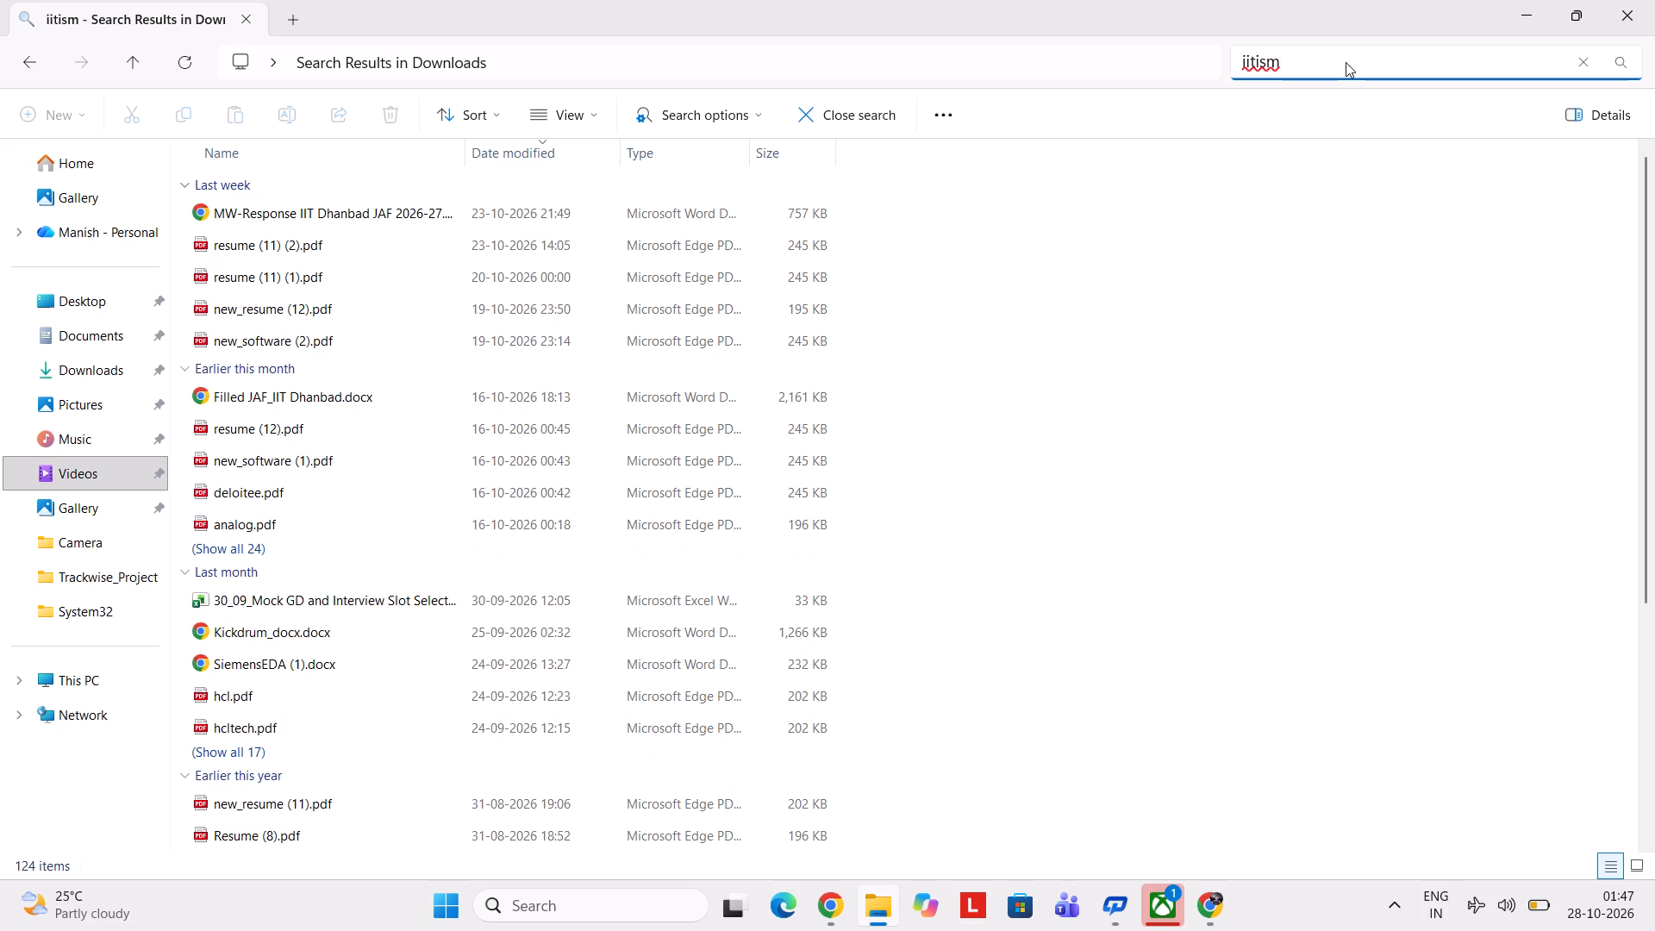
type("logo")
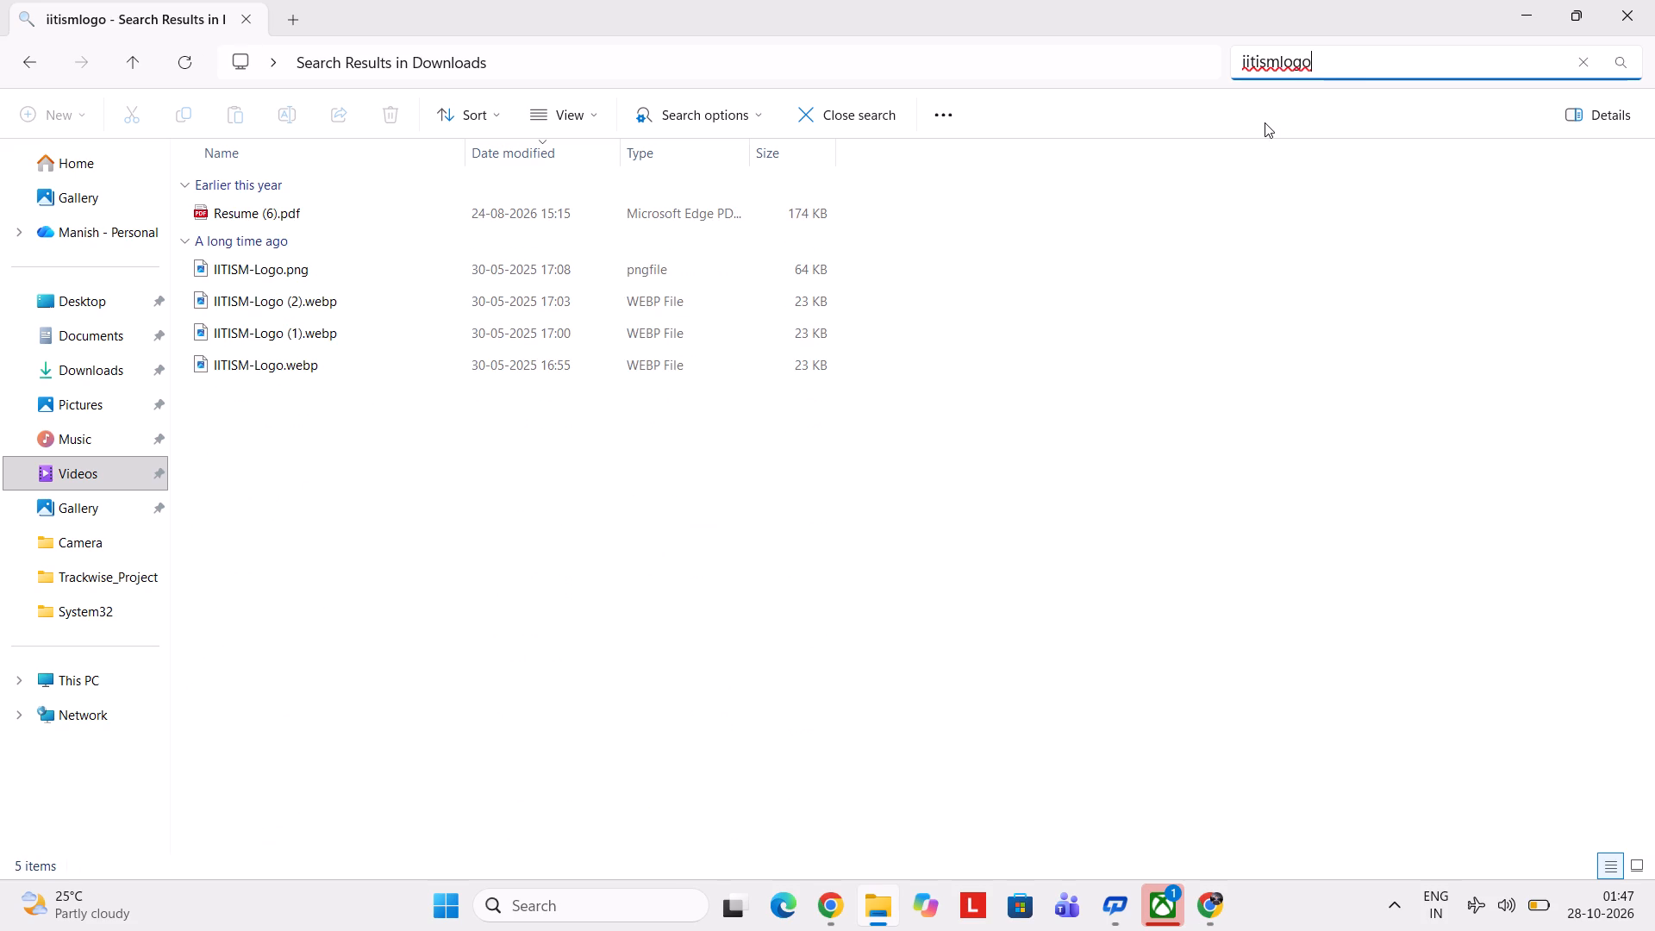
Examine the found logo files, viewing IITISM-Logo.png in Photos and IITISM-Logo.webp once in Google Chrome.
left_click(480, 269)
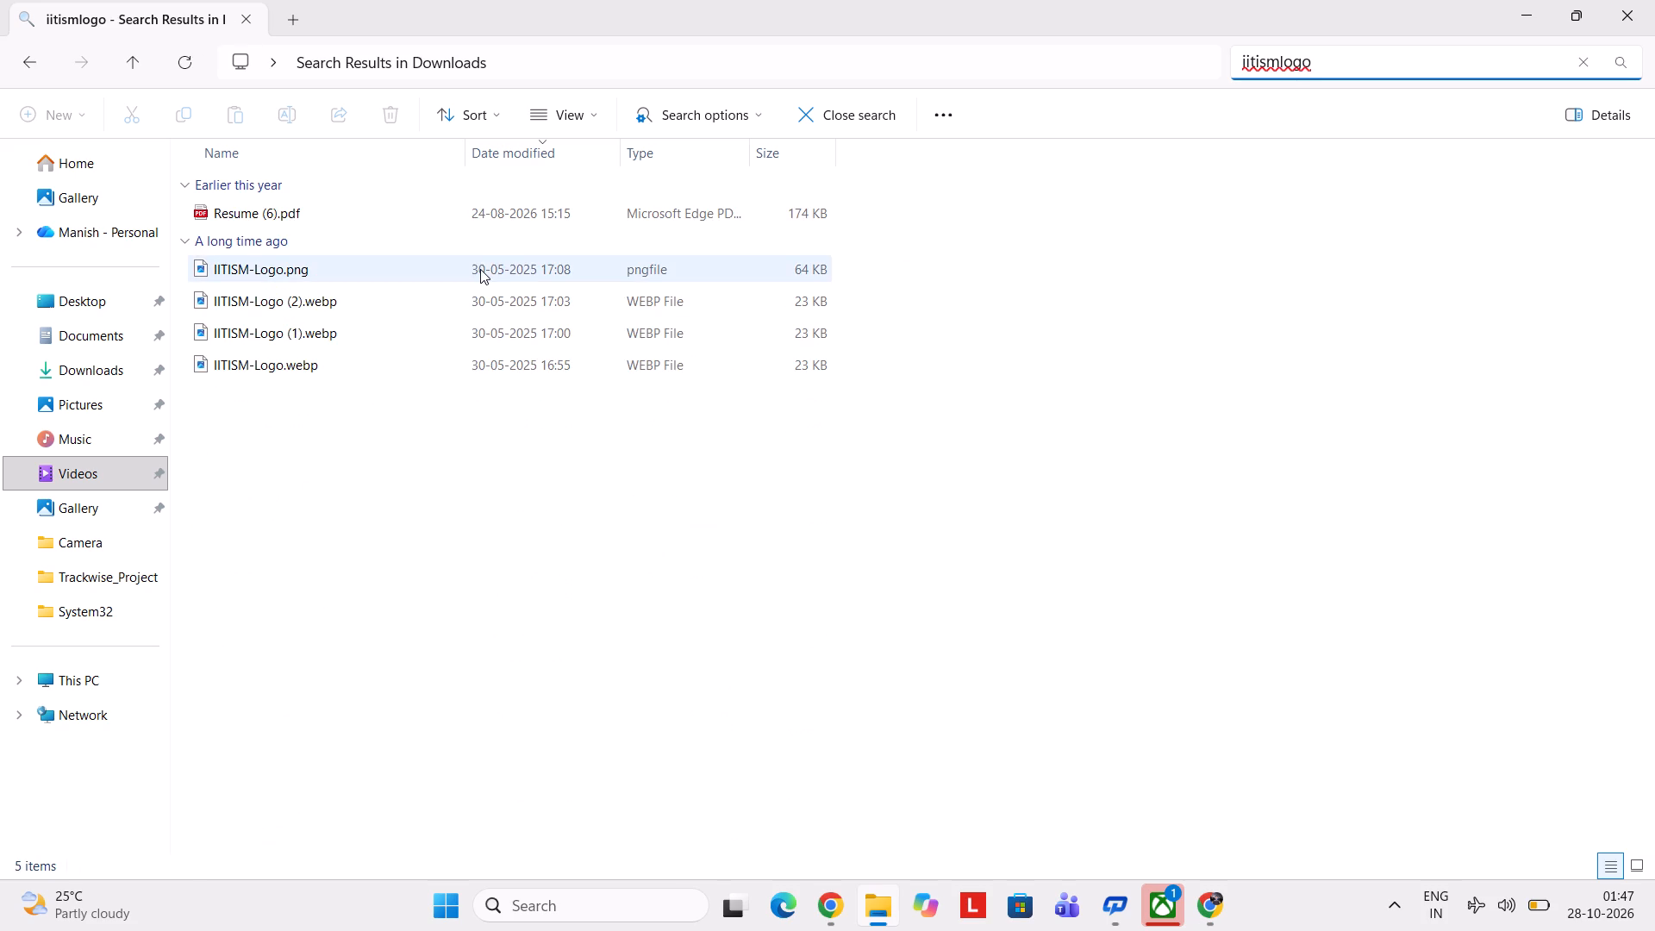
double_click(480, 269)
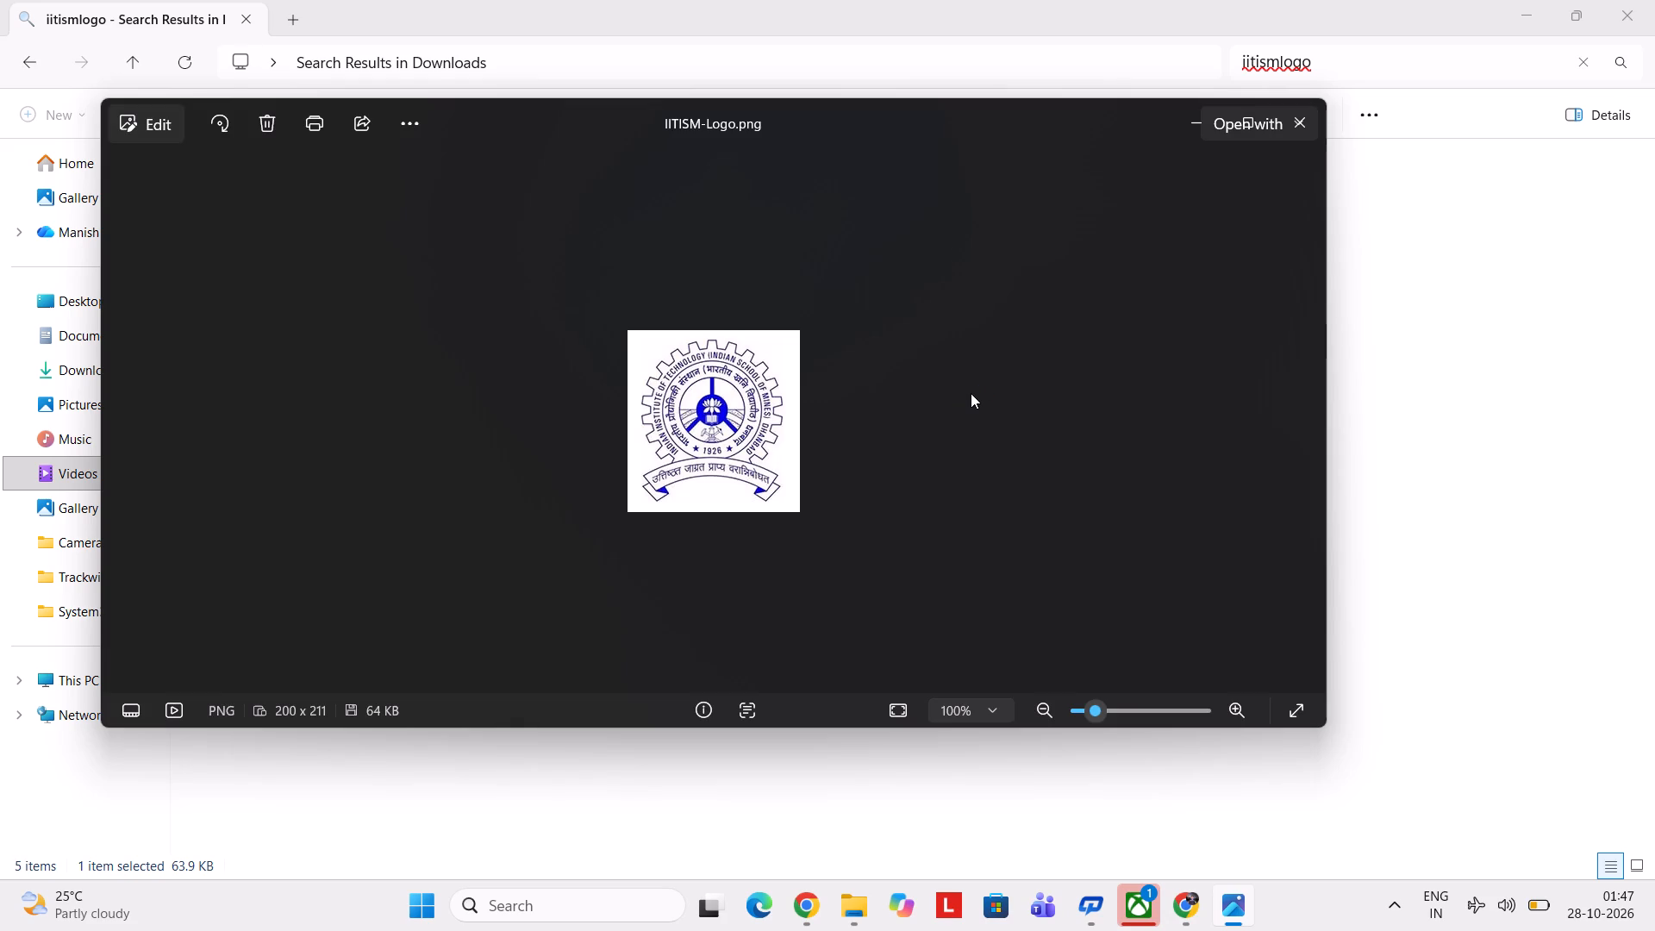
scroll(728, 295, "up", 3, "ctrl")
scroll(728, 295, "down", 4, "ctrl")
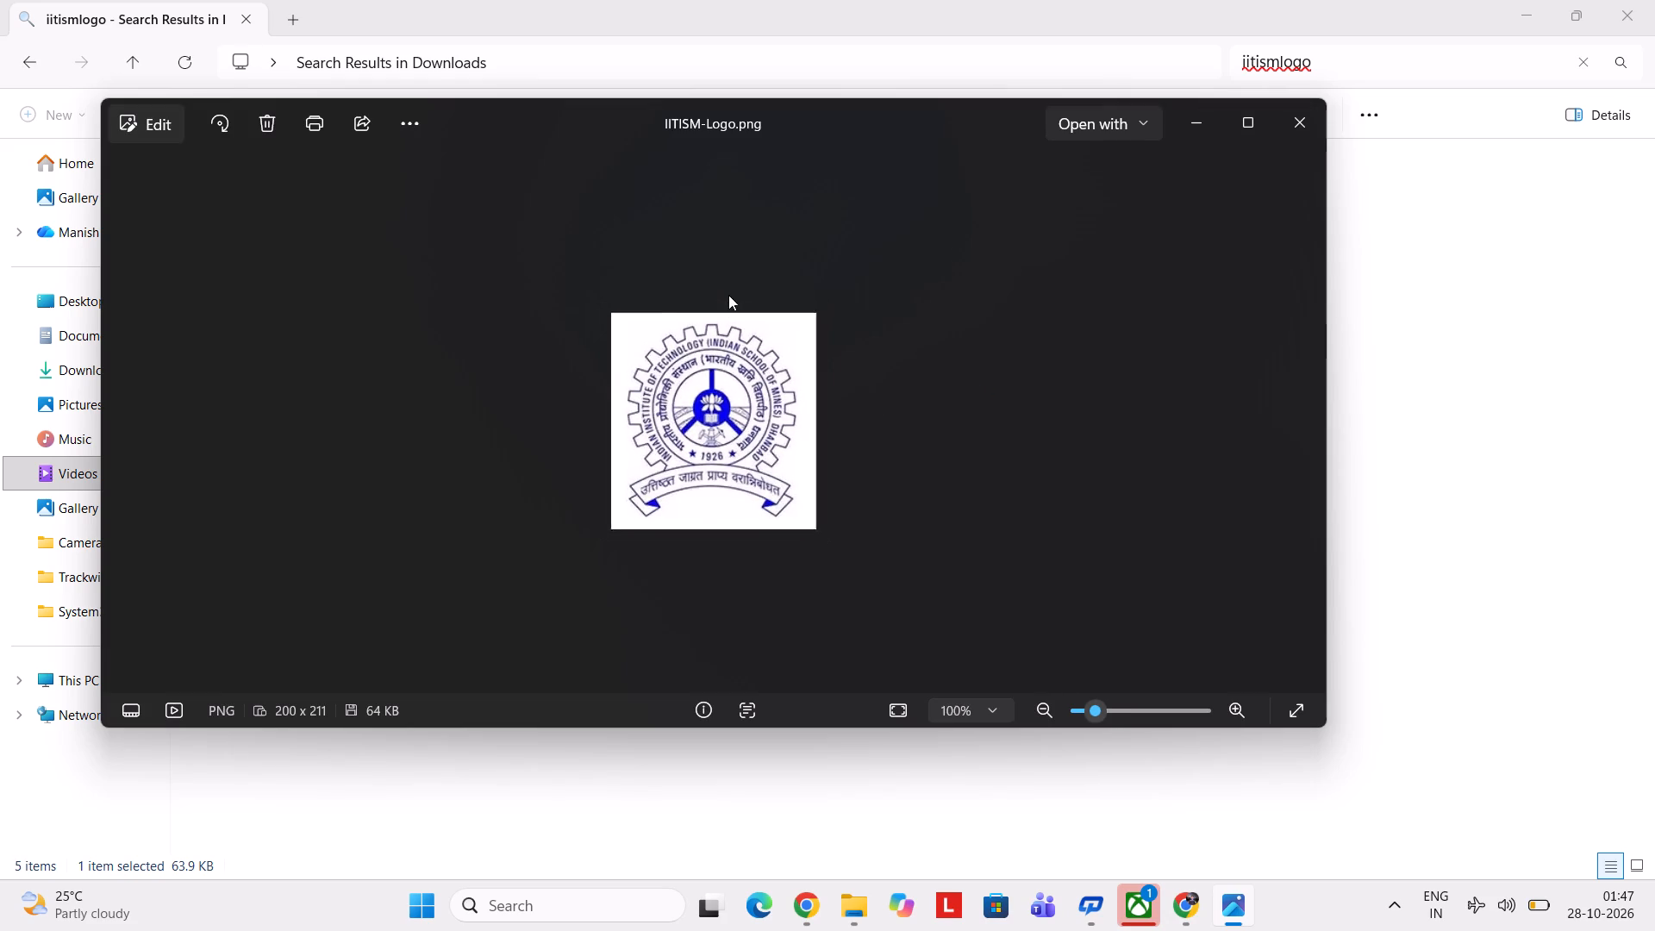
left_click(1302, 122)
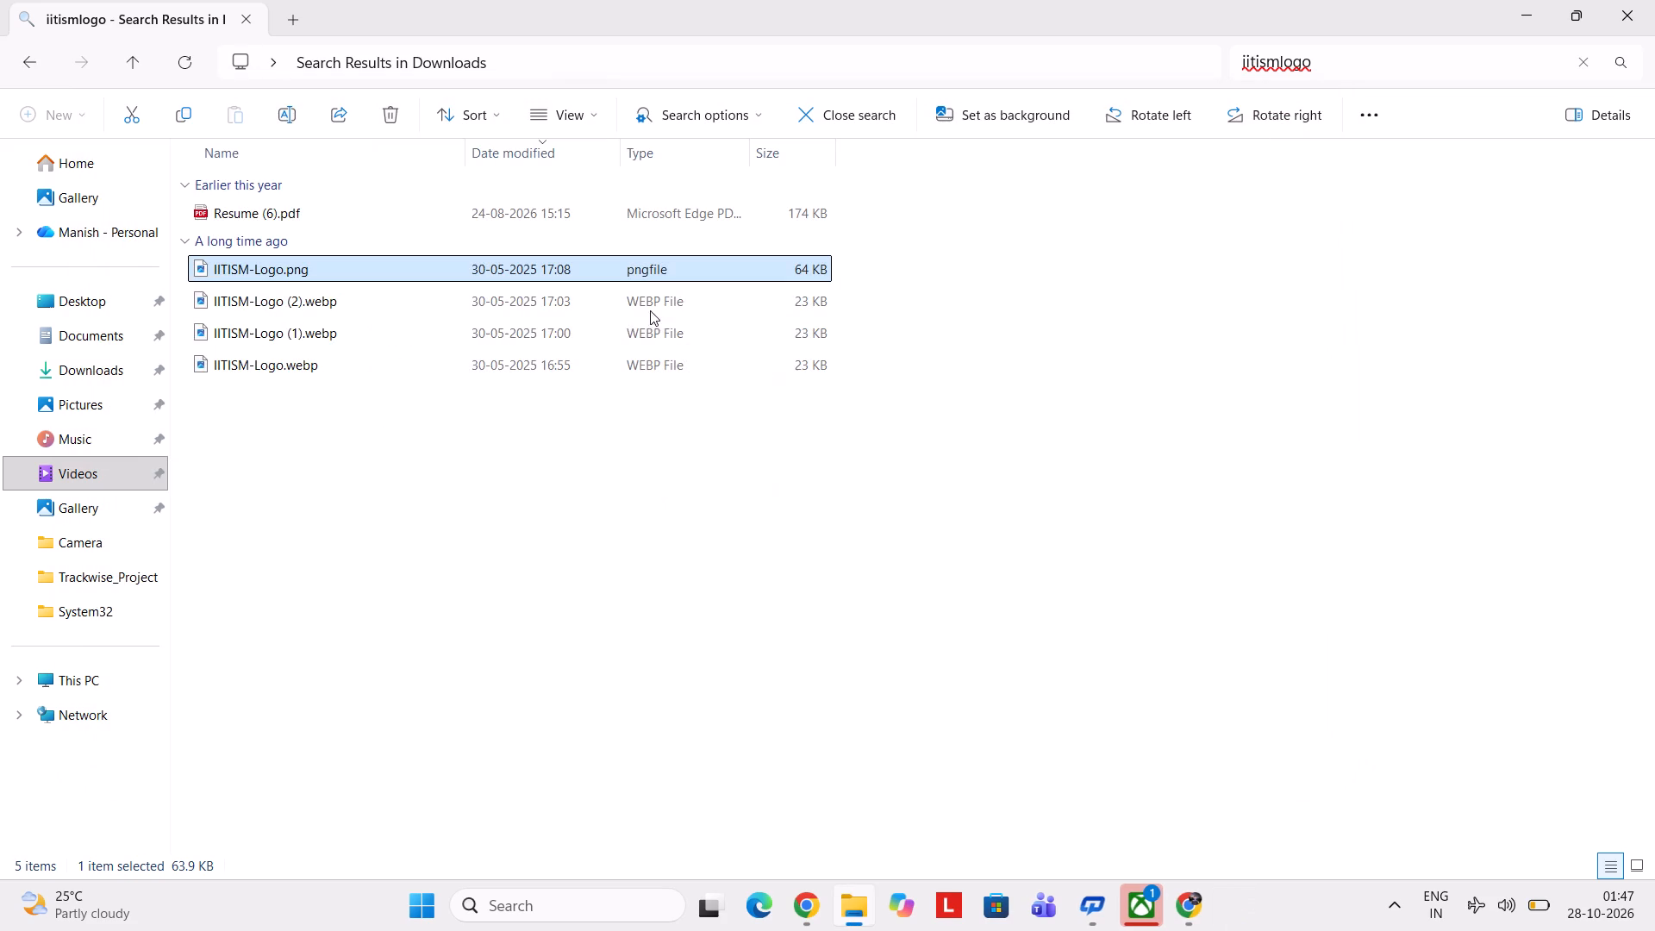
double_click(304, 300)
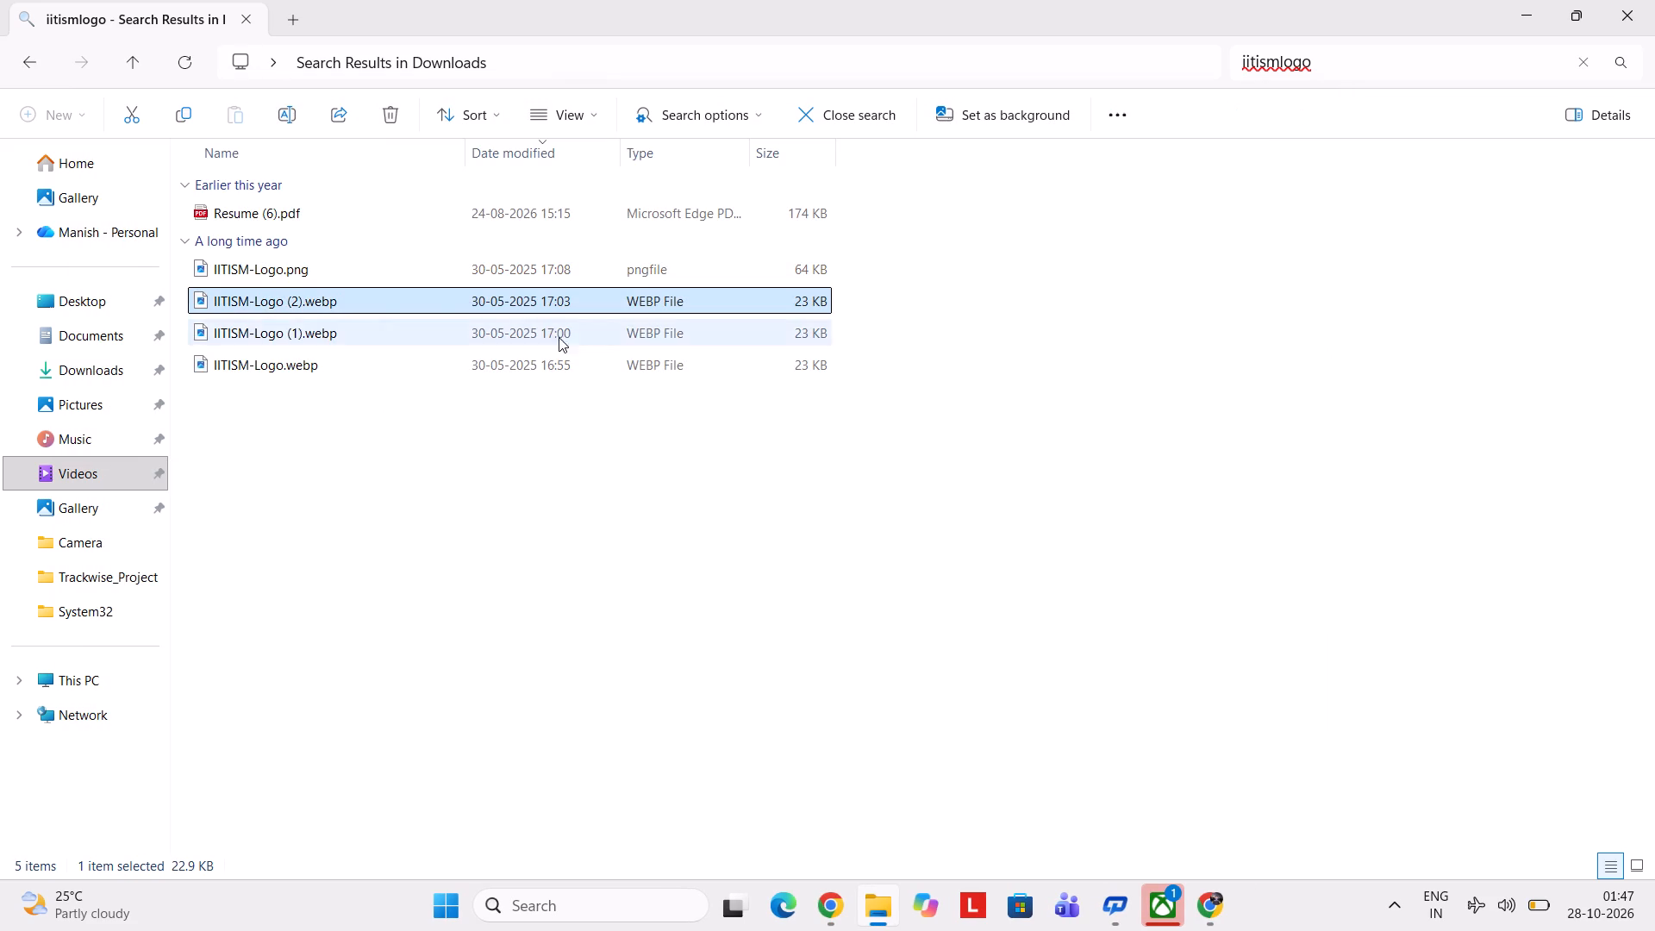
left_click(1202, 357)
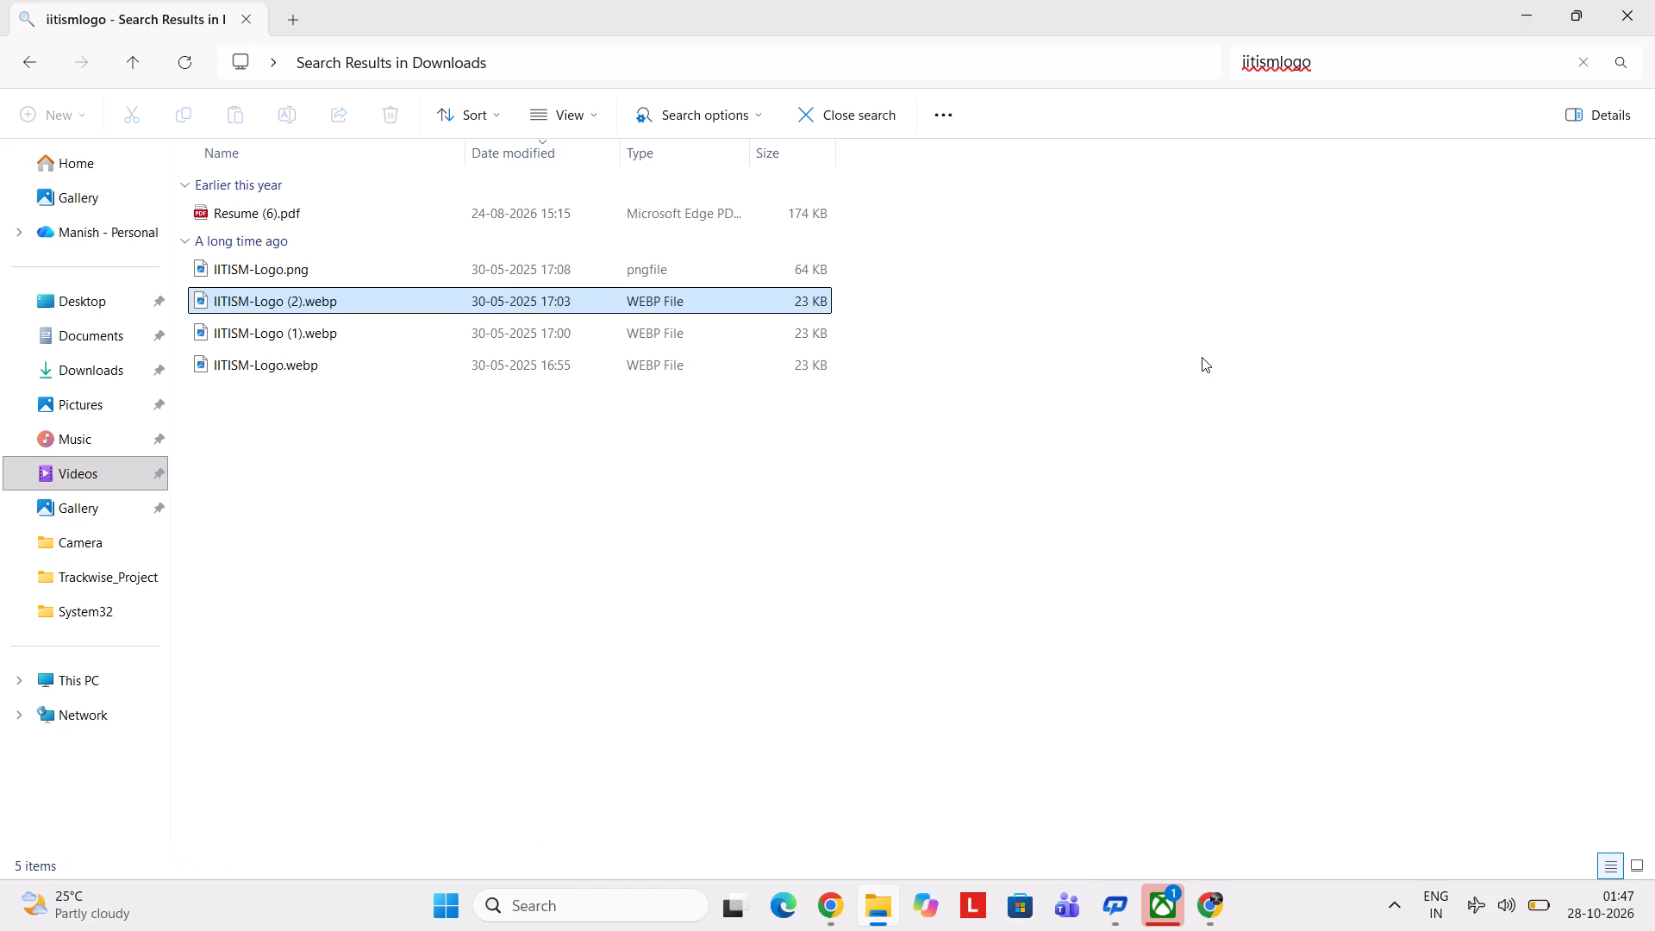
double_click(358, 340)
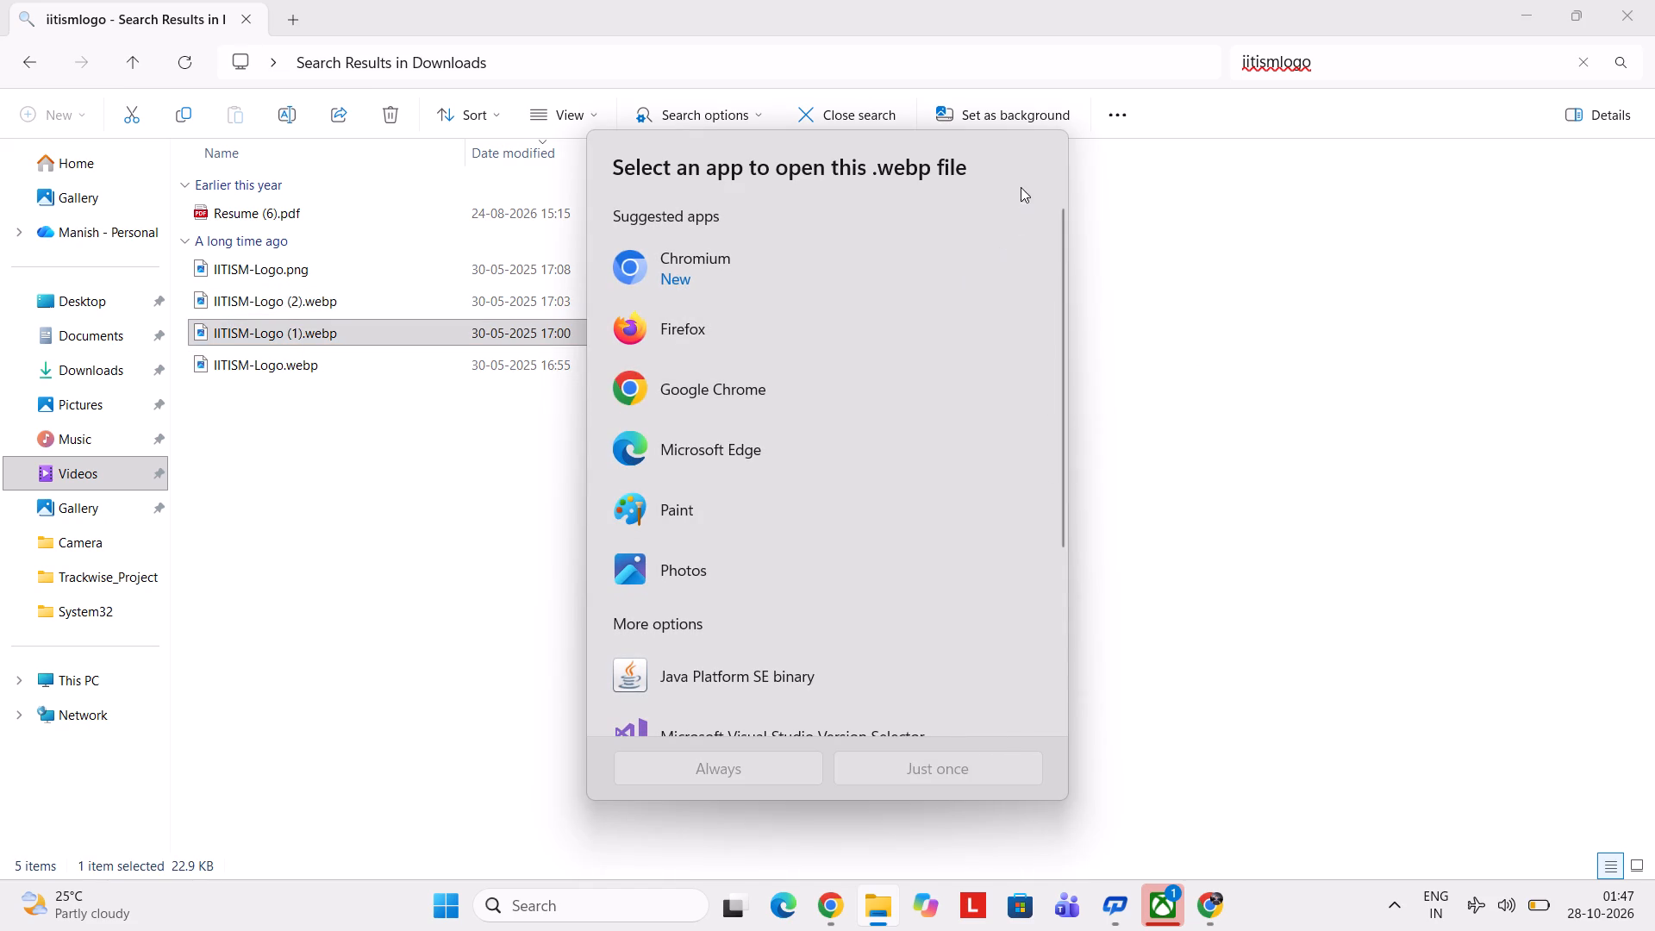
left_click(1233, 367)
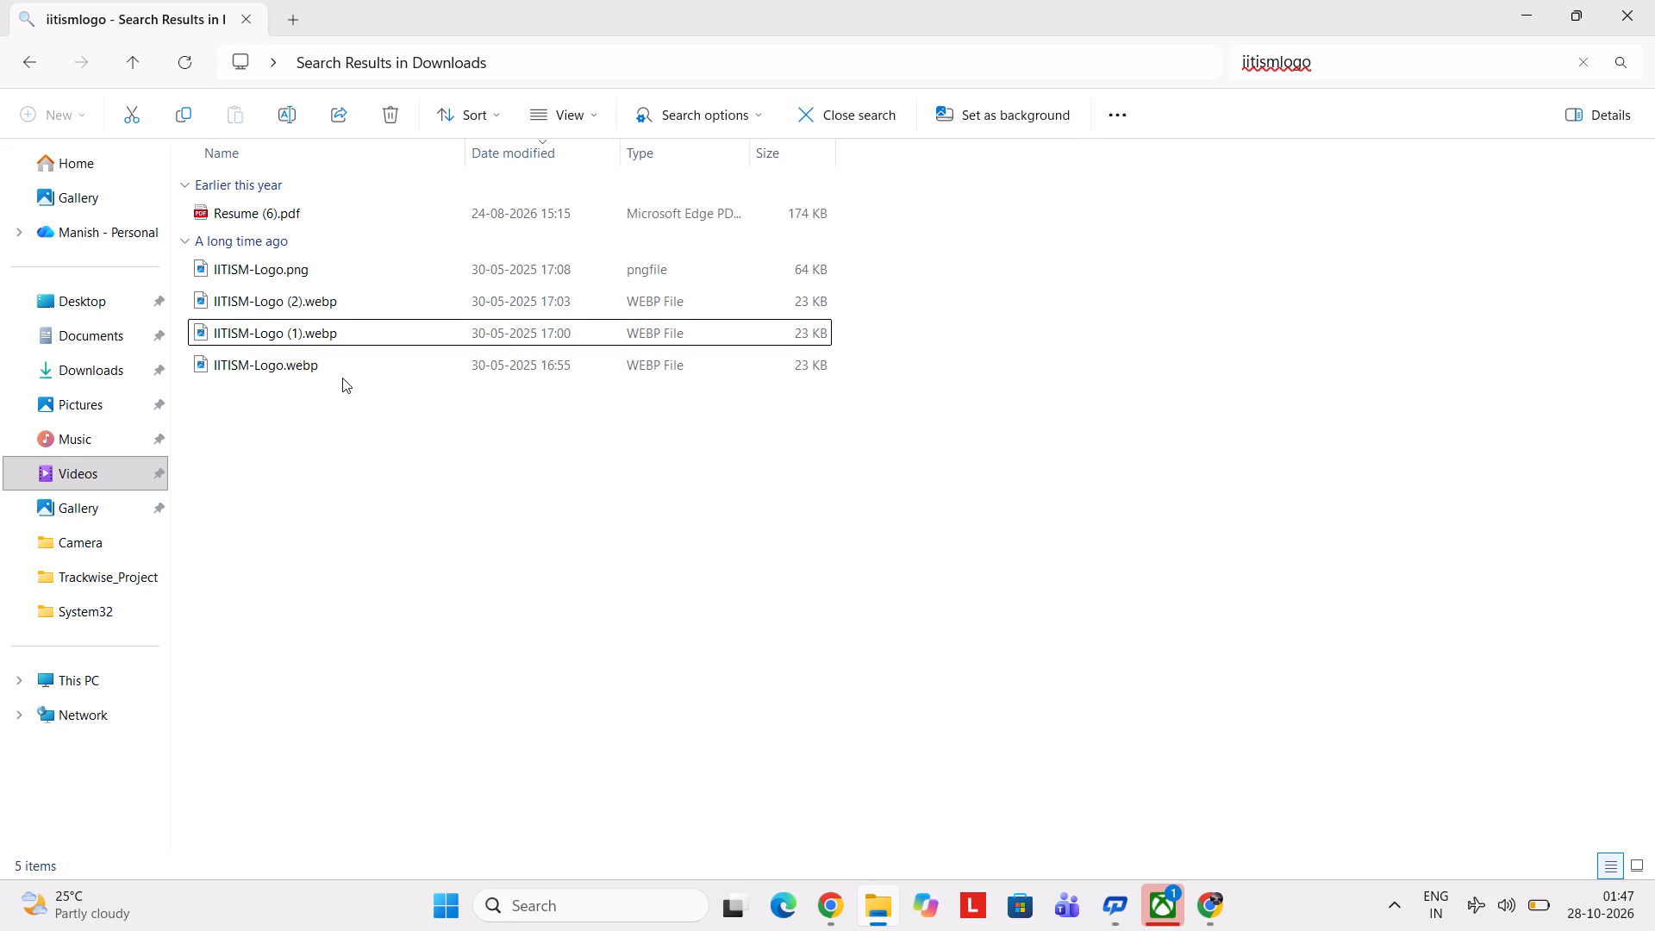
double_click(342, 378)
double_click(327, 369)
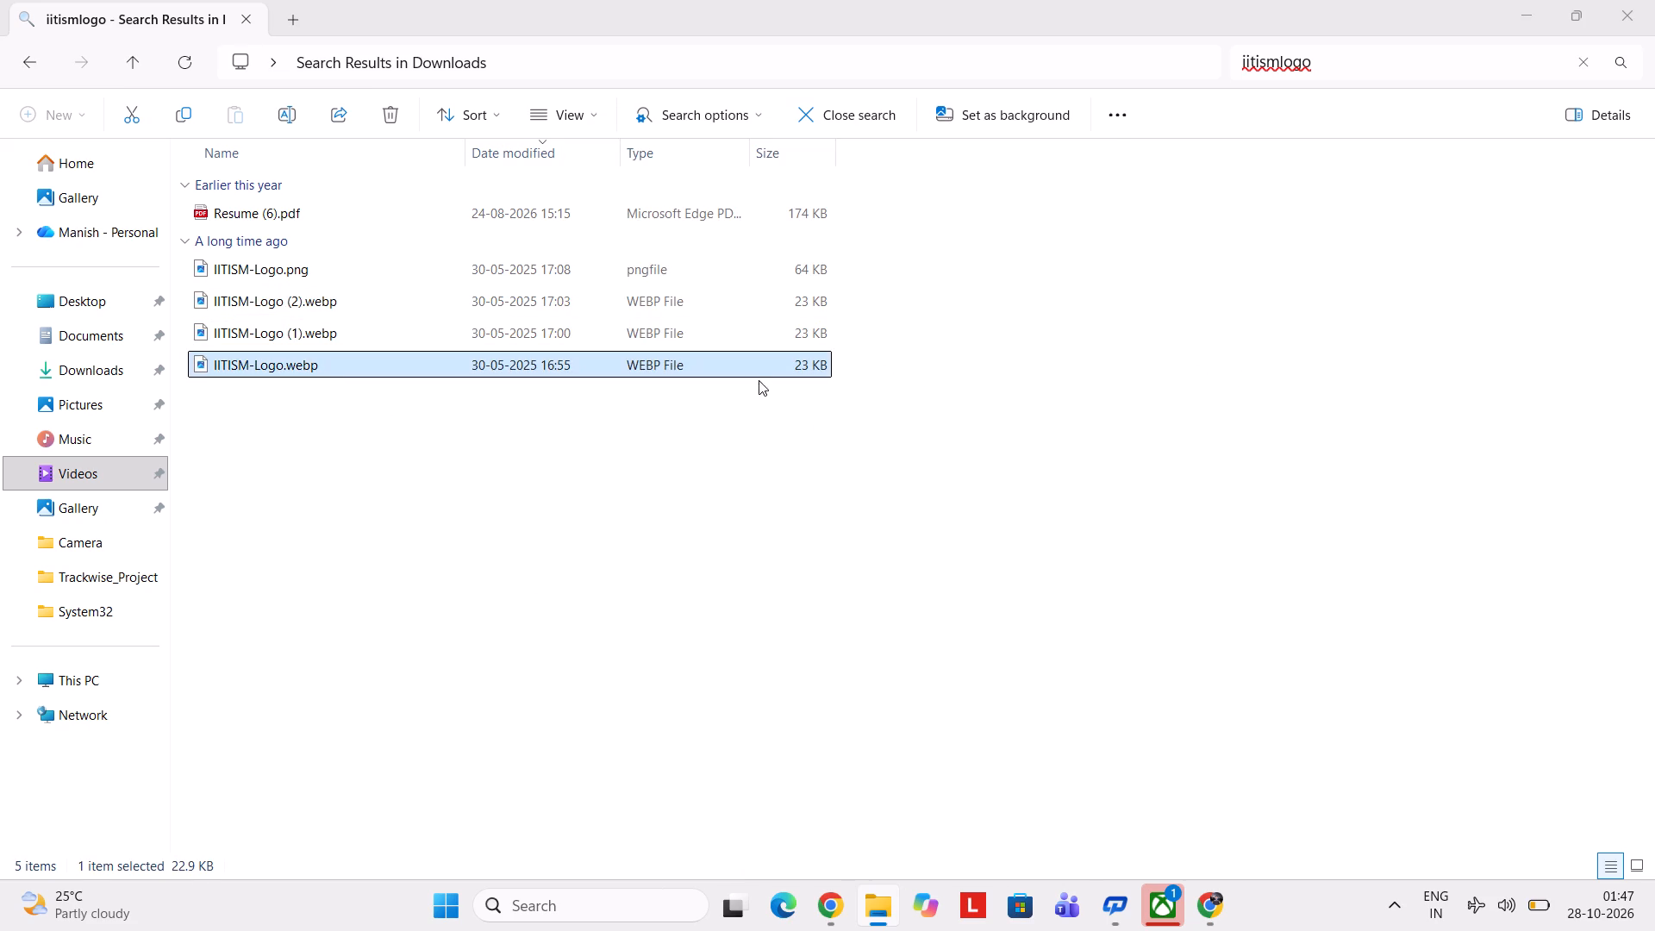
left_click(721, 395)
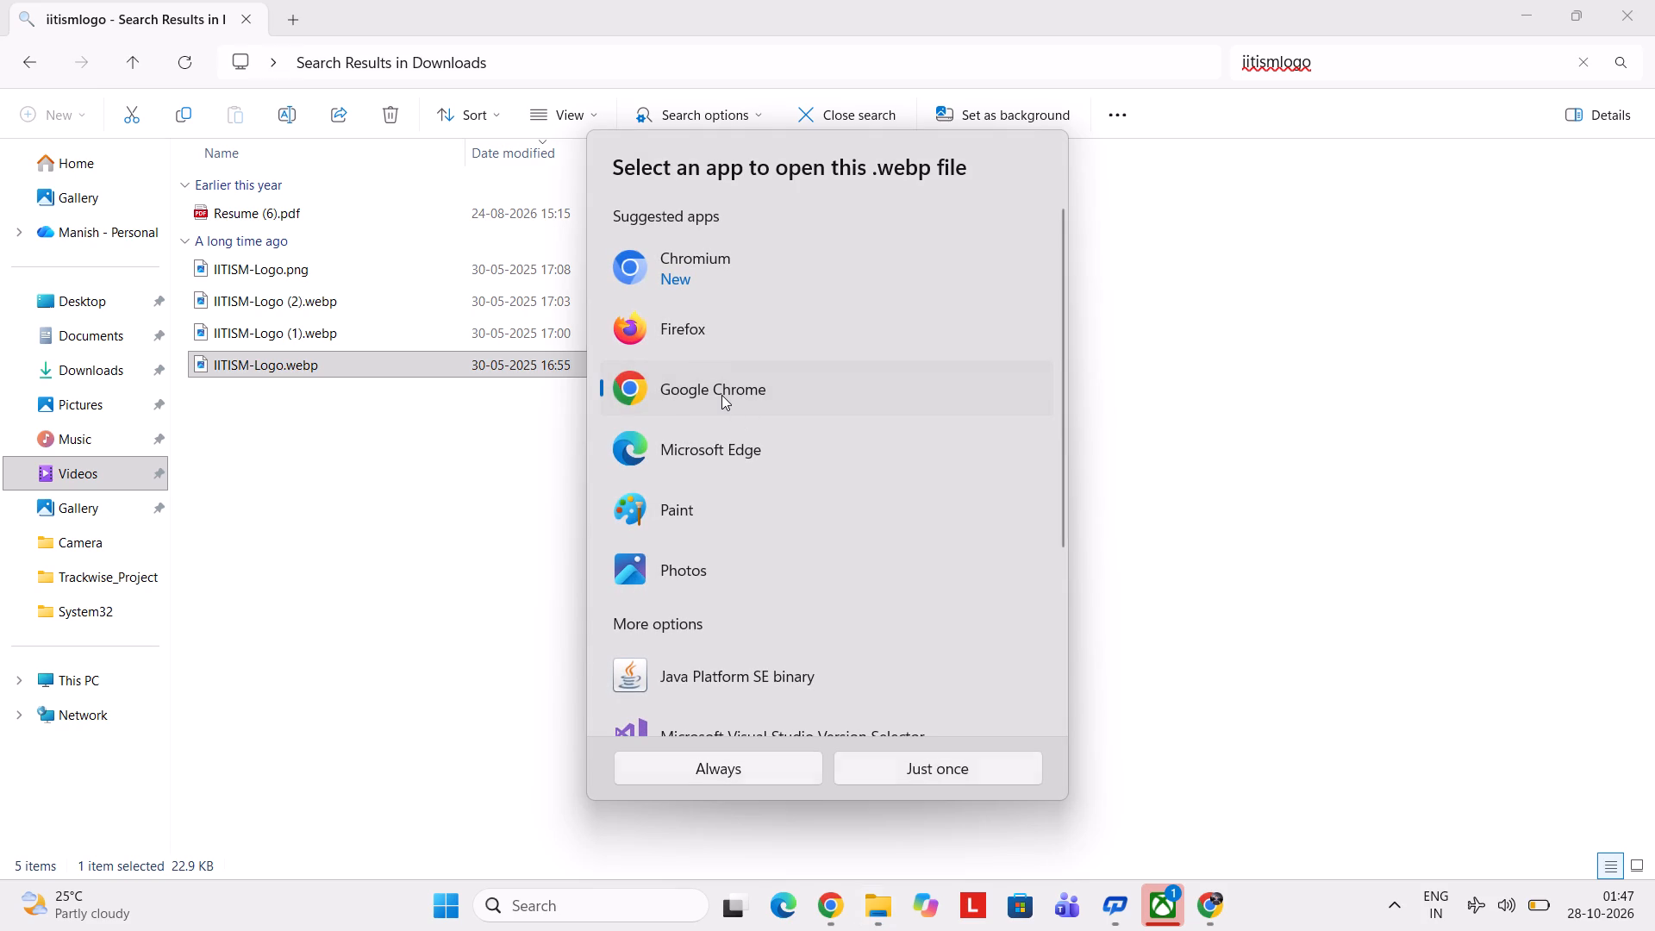
left_click(912, 760)
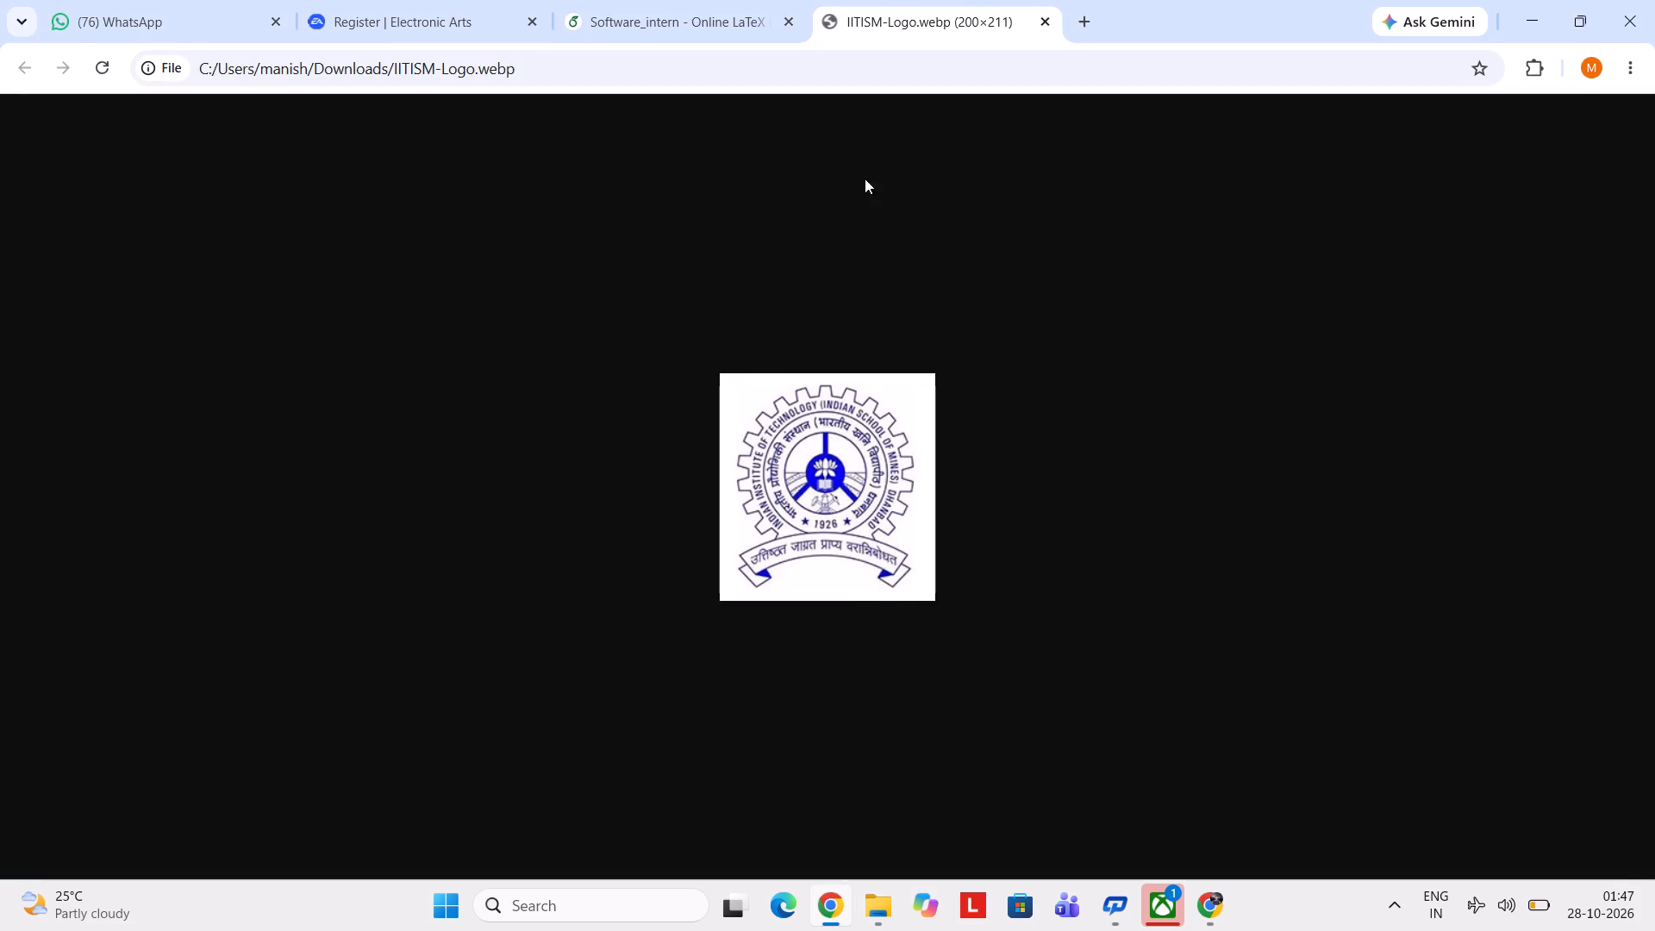
left_click(1047, 23)
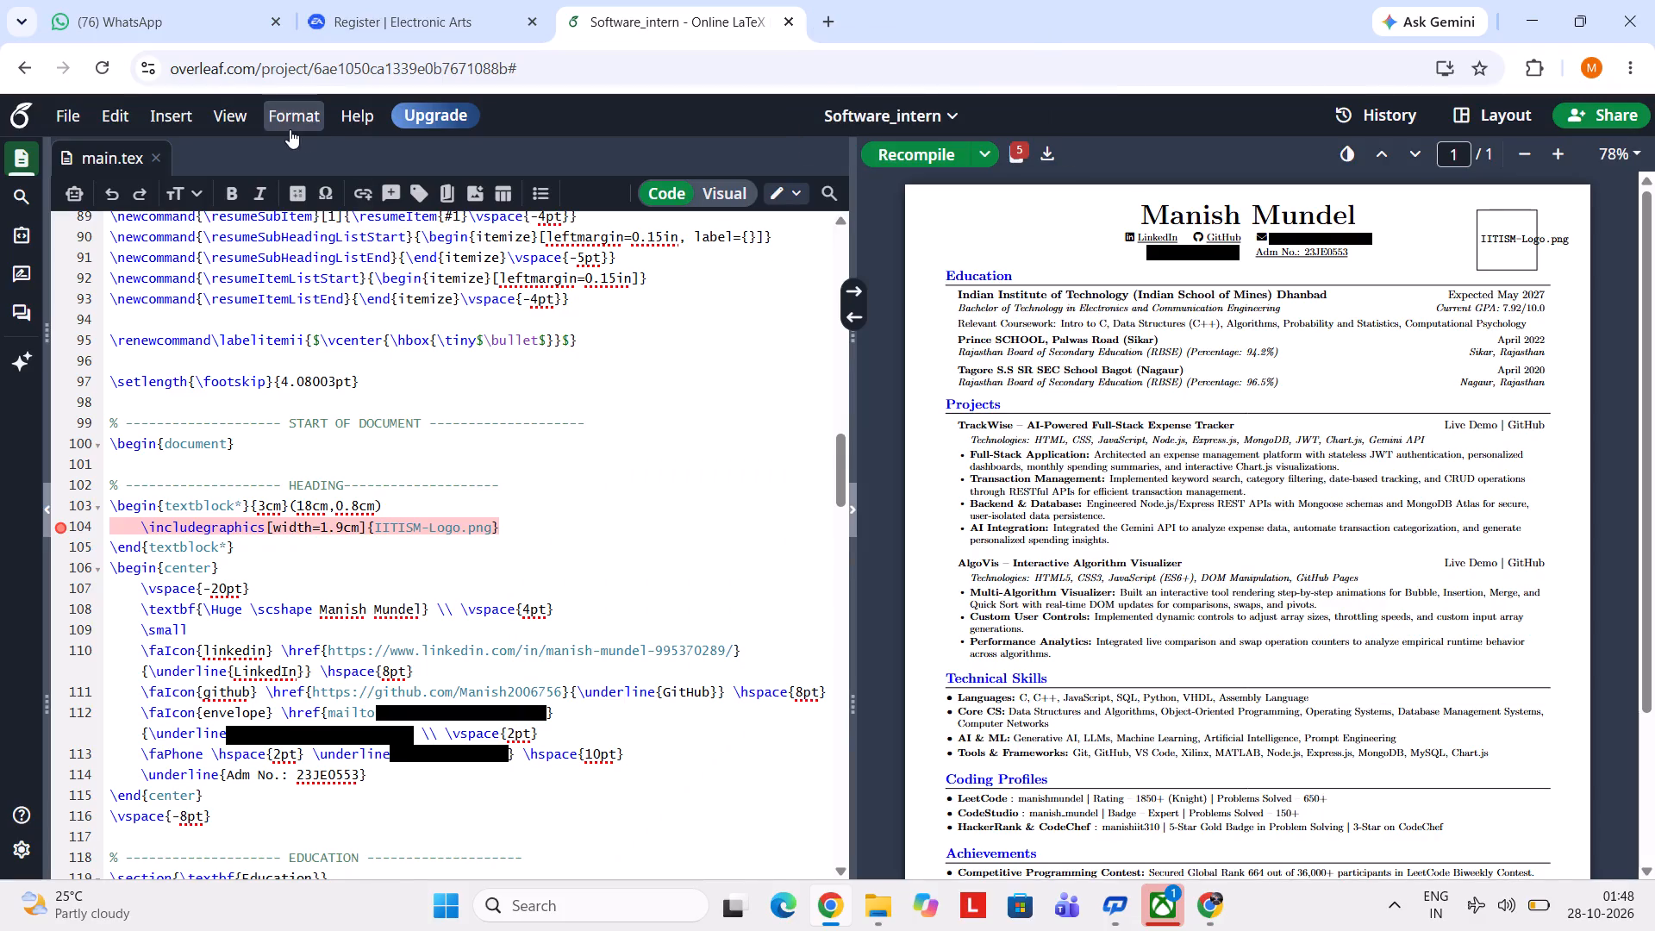
Insert a figure uploaded from the computer, finding Iit-Ism-Dhanbad-Logo.png by searching Downloads for logo, with caption, label and ½ width.
left_click(178, 115)
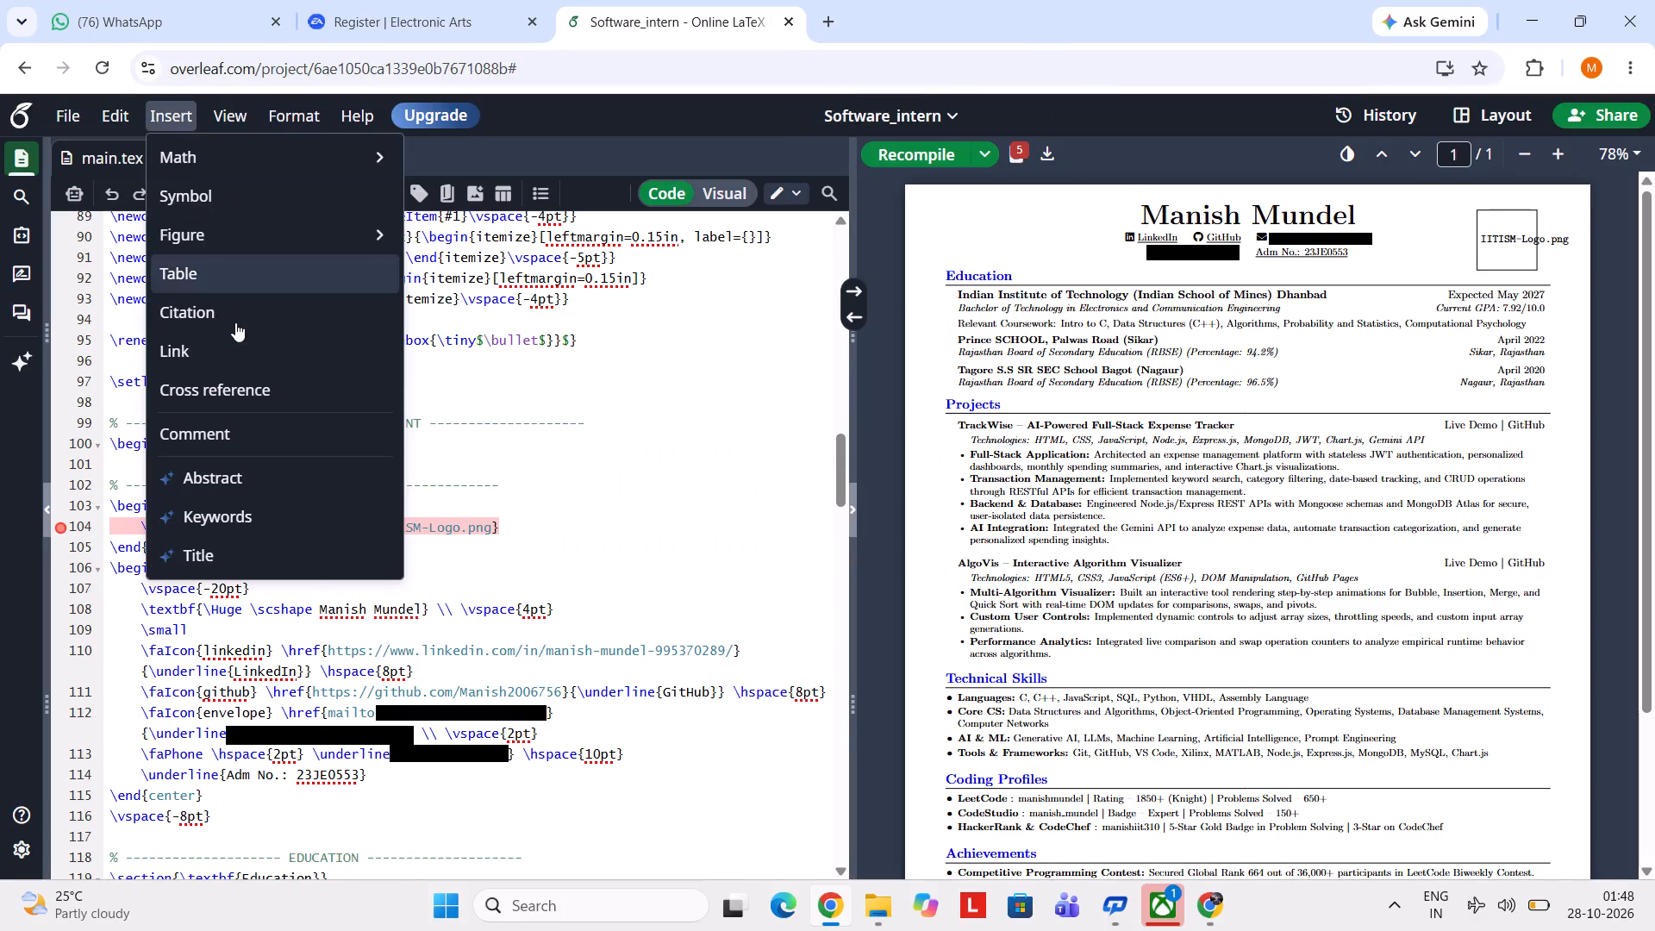
left_click(195, 241)
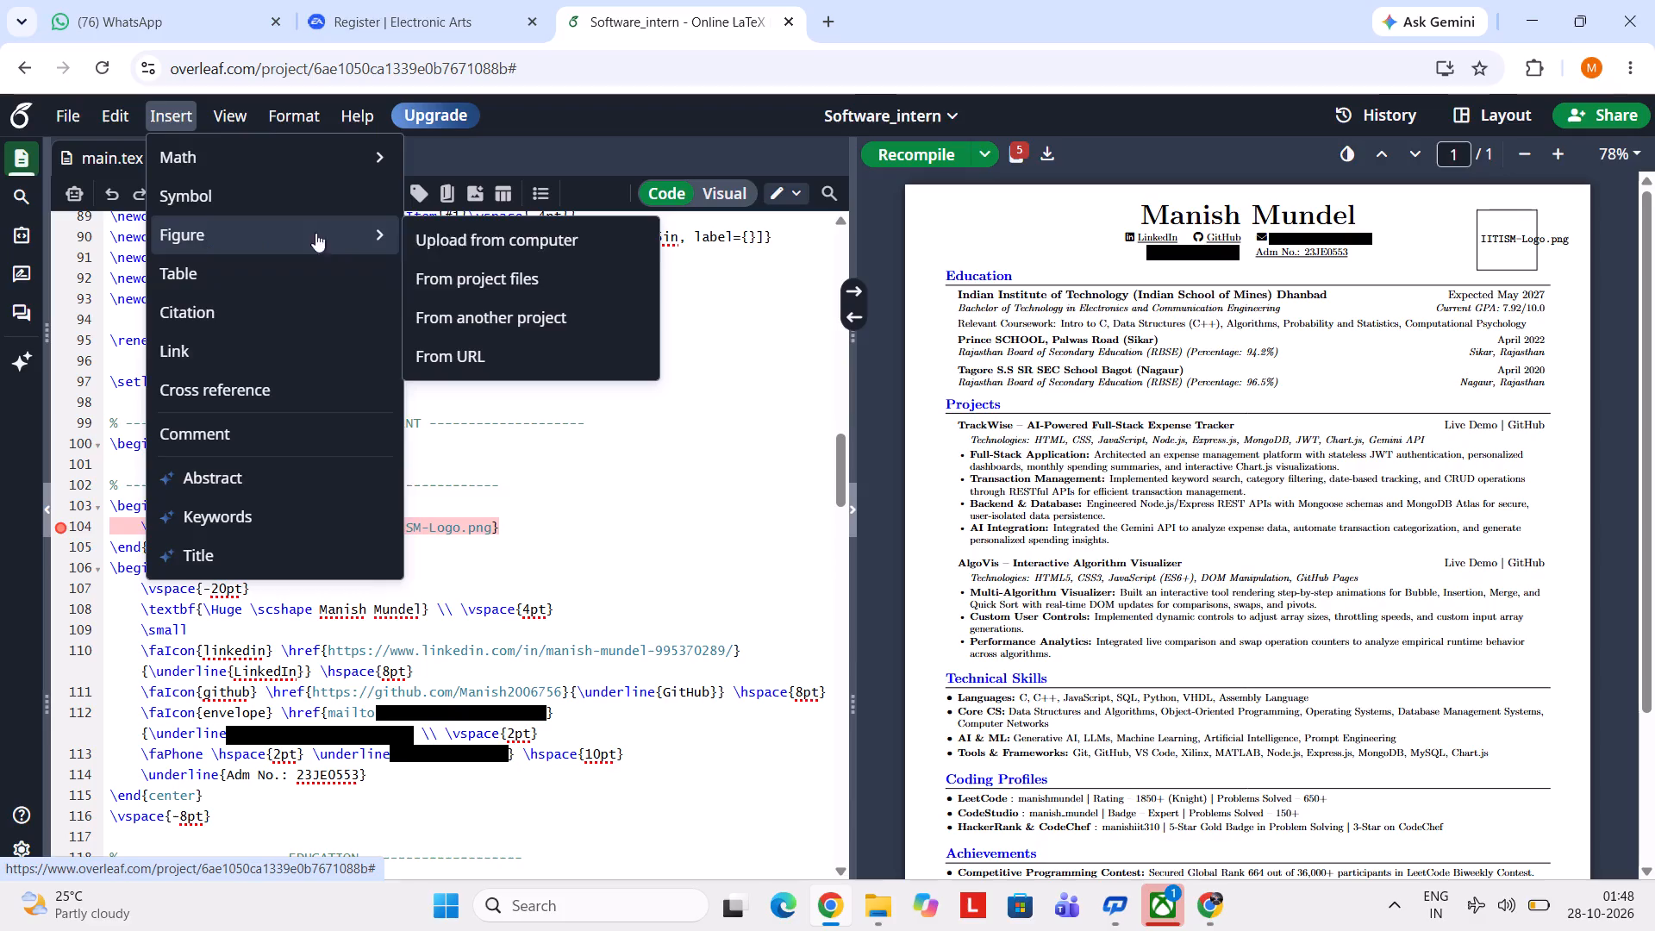
left_click(458, 238)
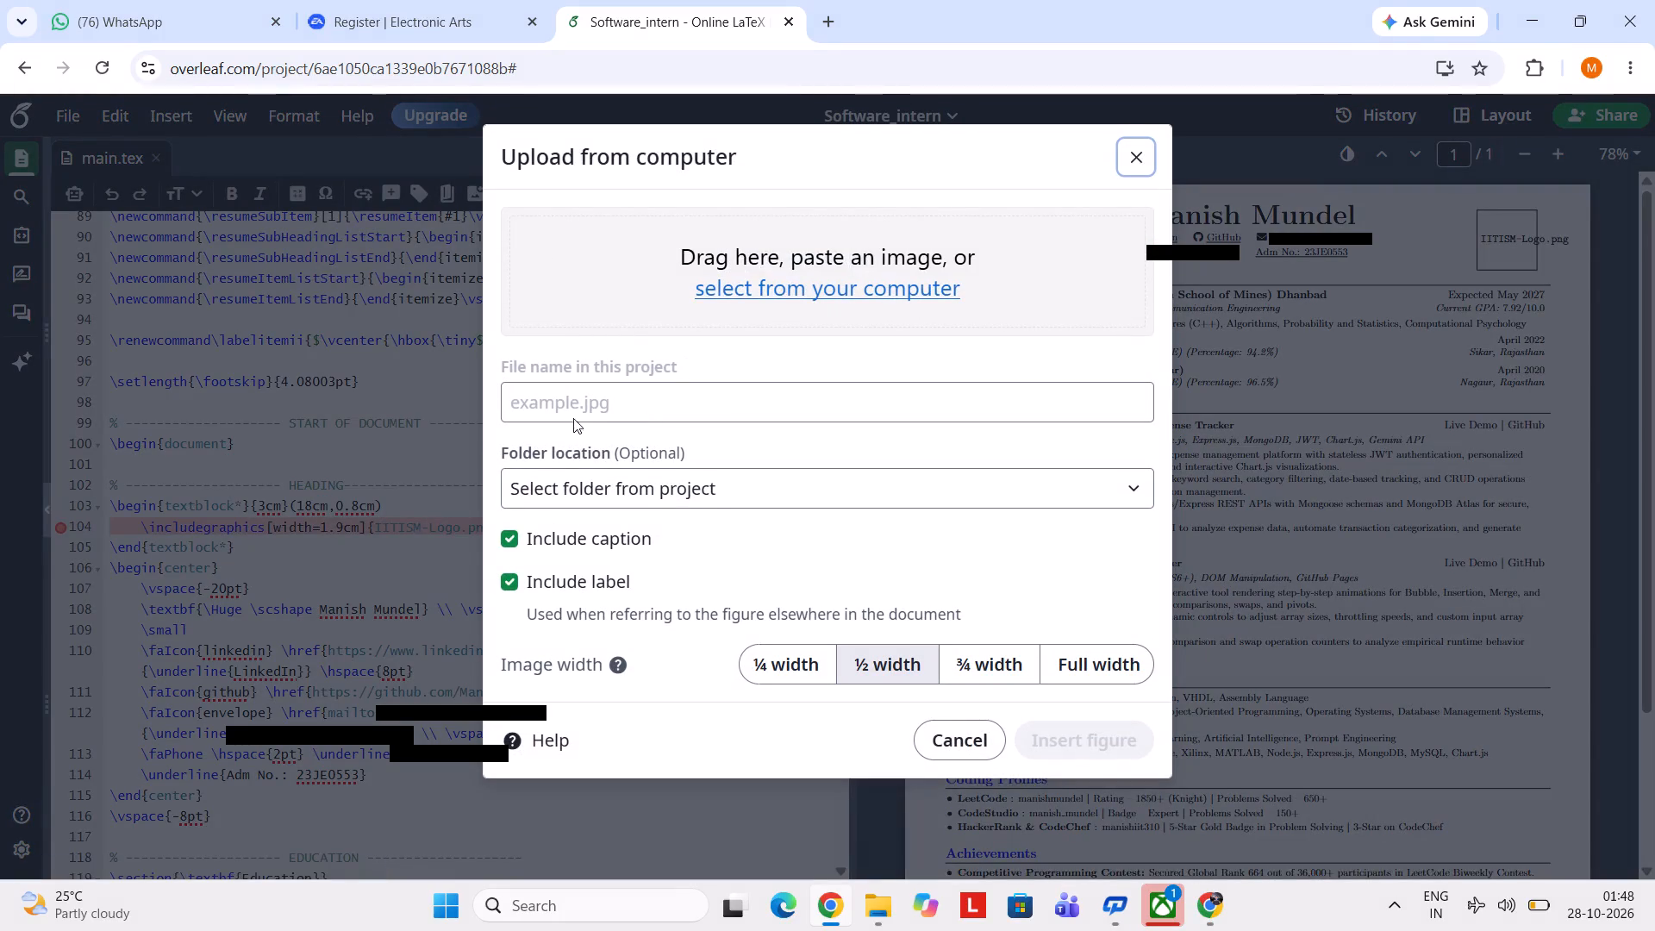
left_click(567, 401)
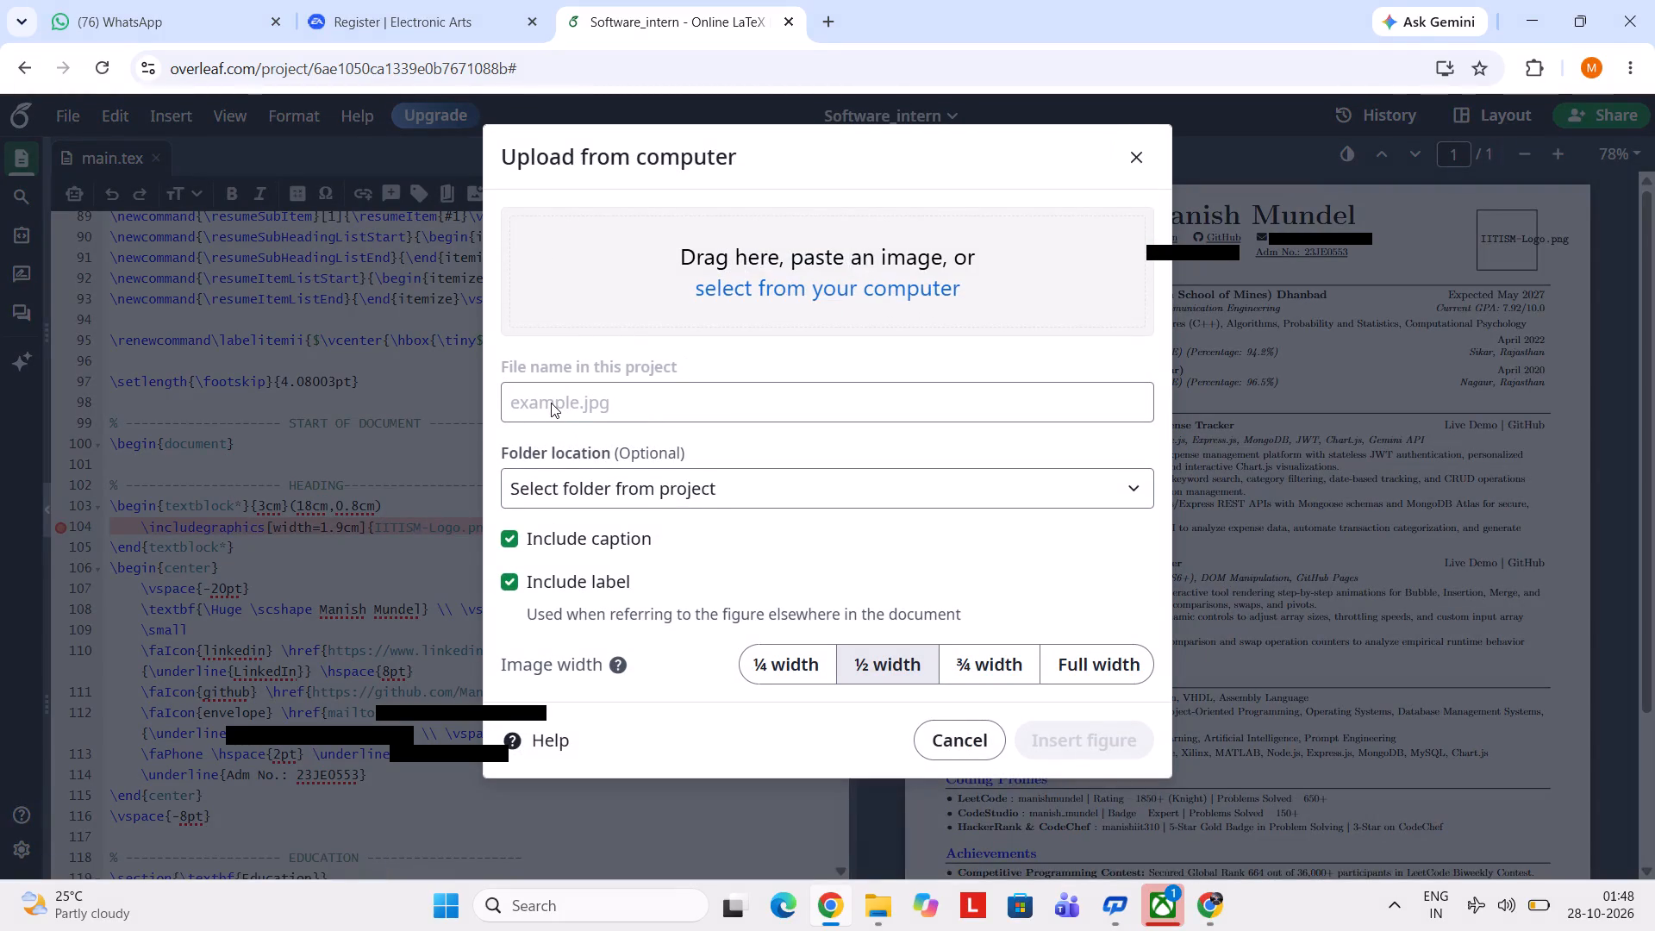
left_click(551, 403)
left_click(817, 285)
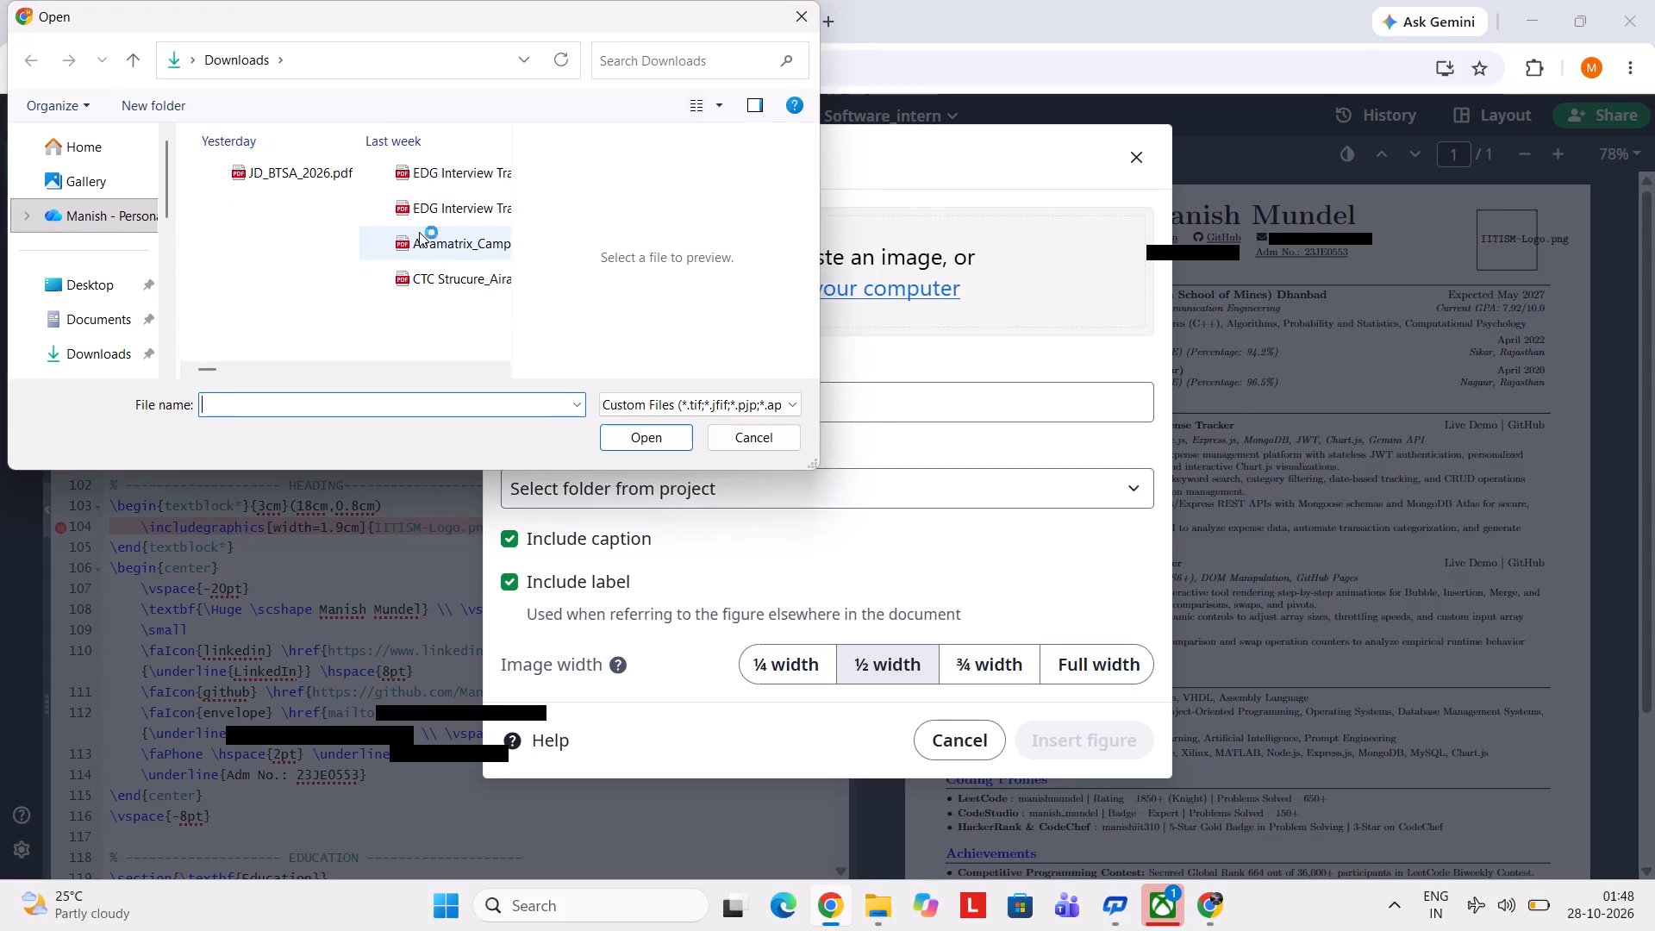
left_click(647, 59)
type("logo")
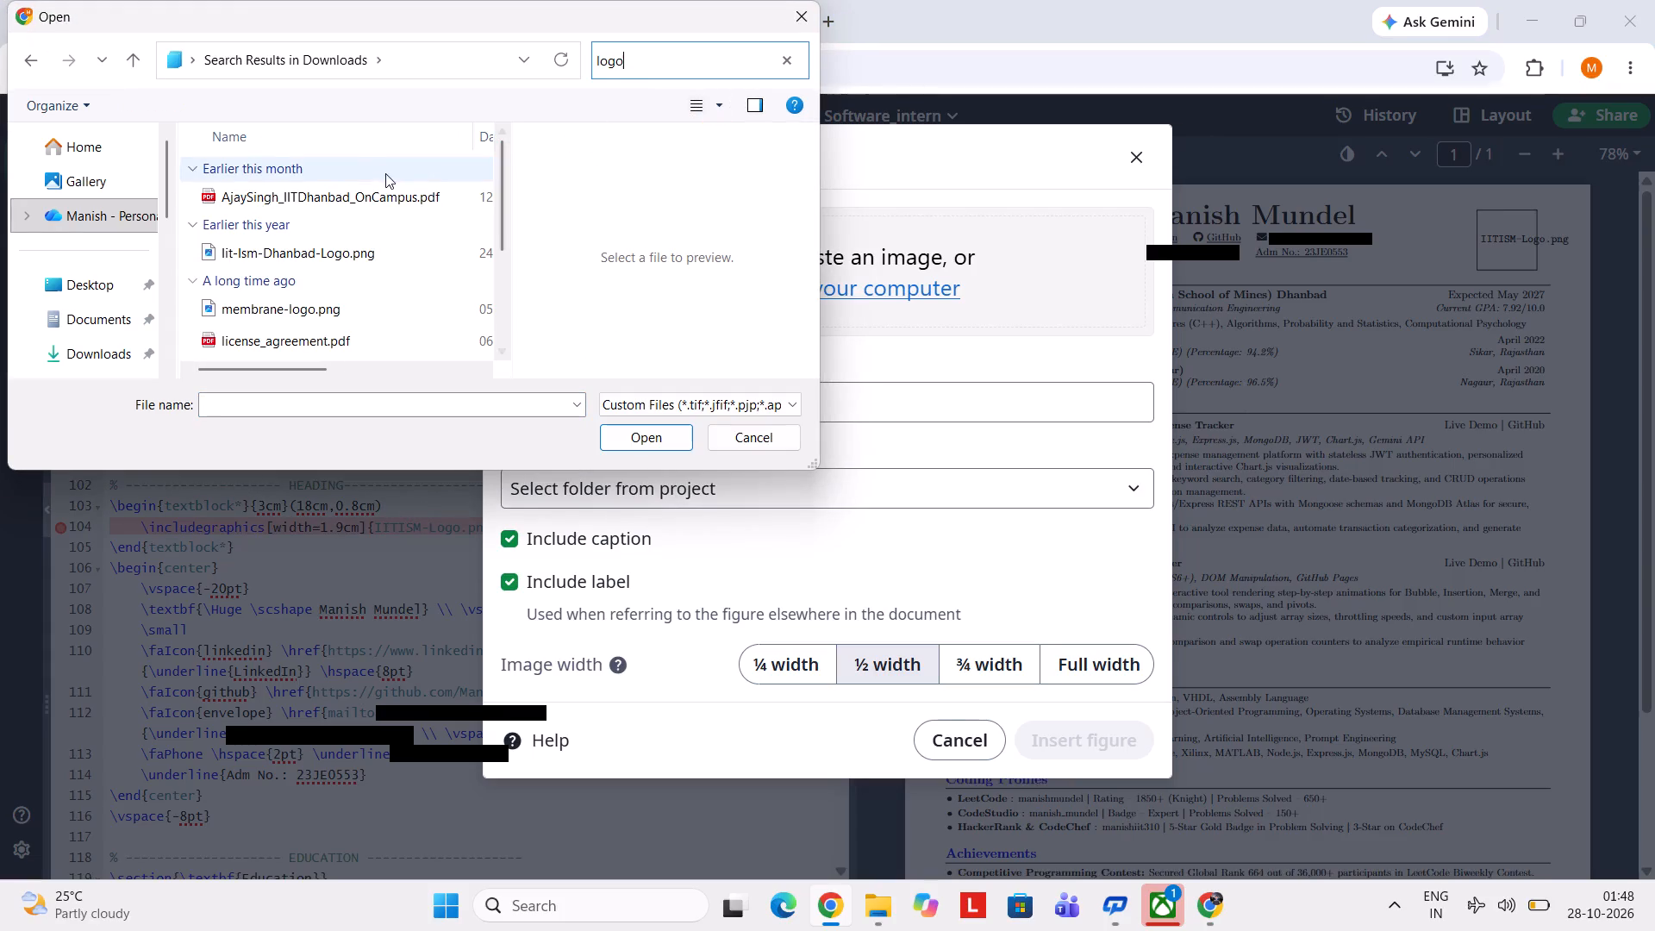
left_click(363, 244)
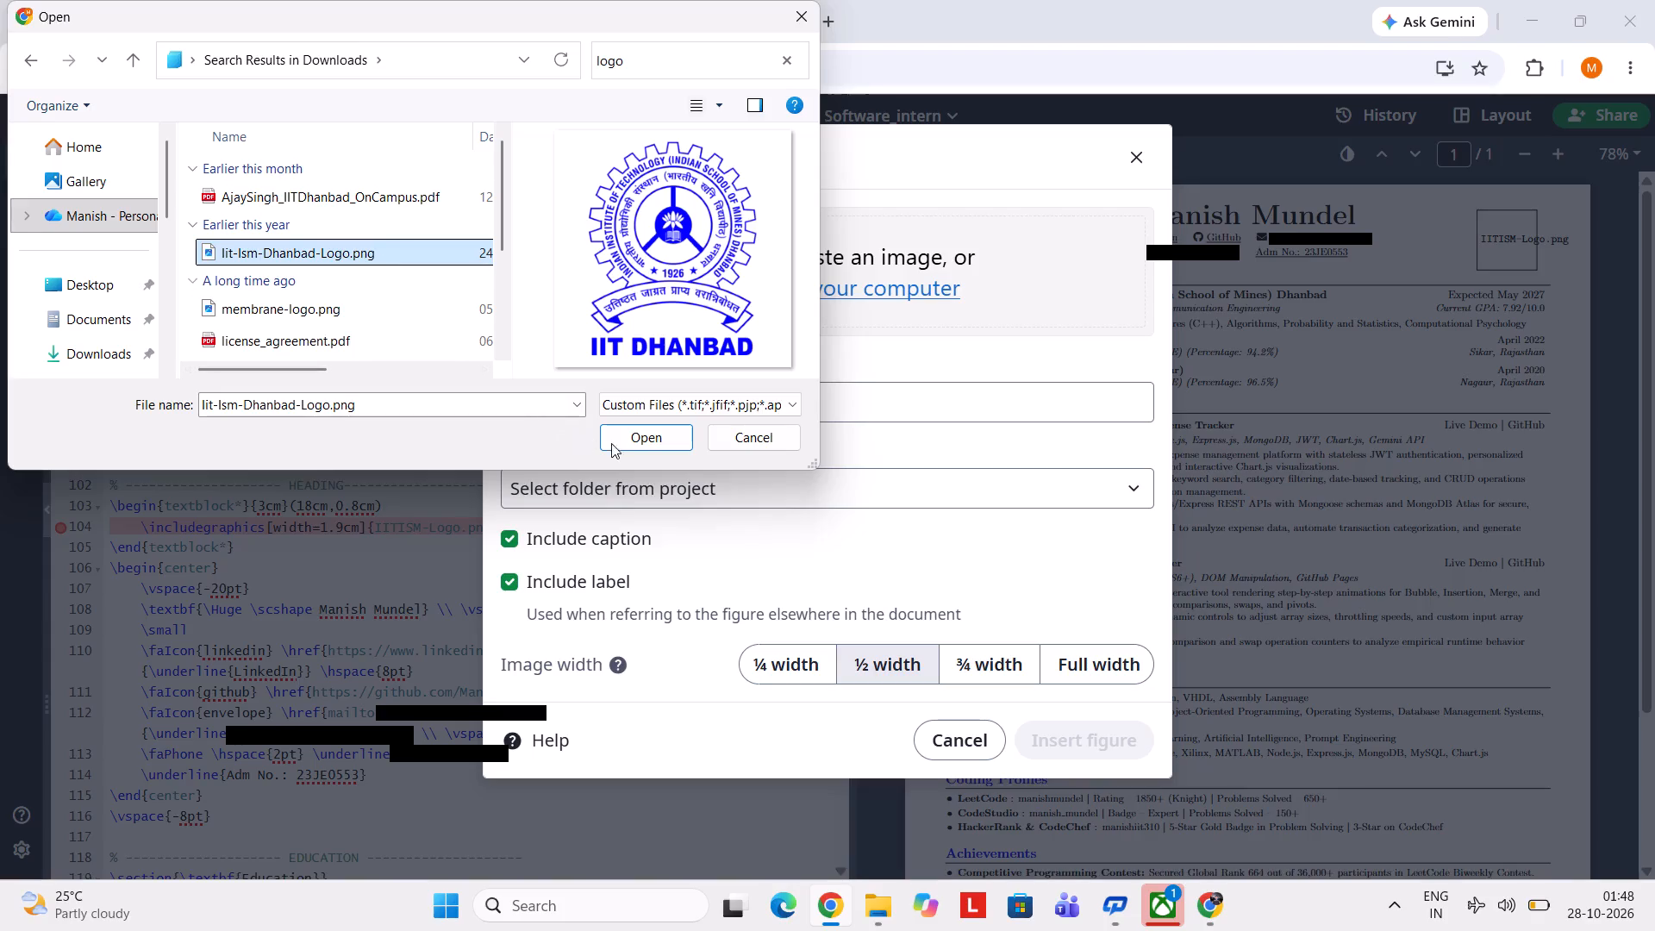
left_click(640, 440)
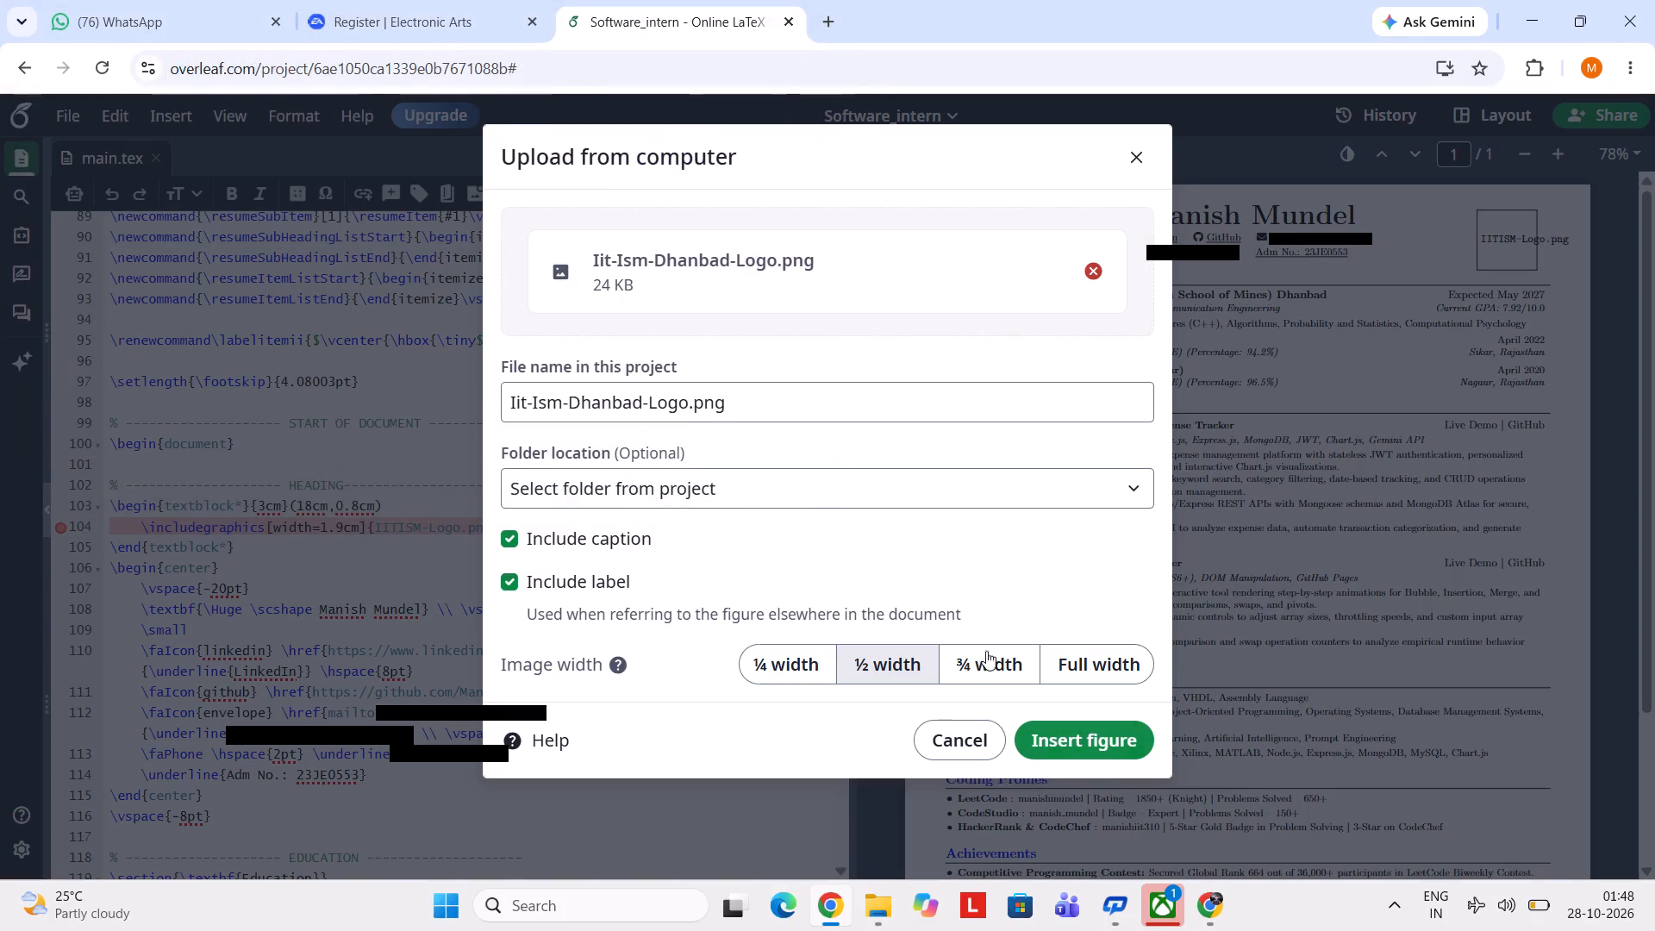
left_click(1073, 735)
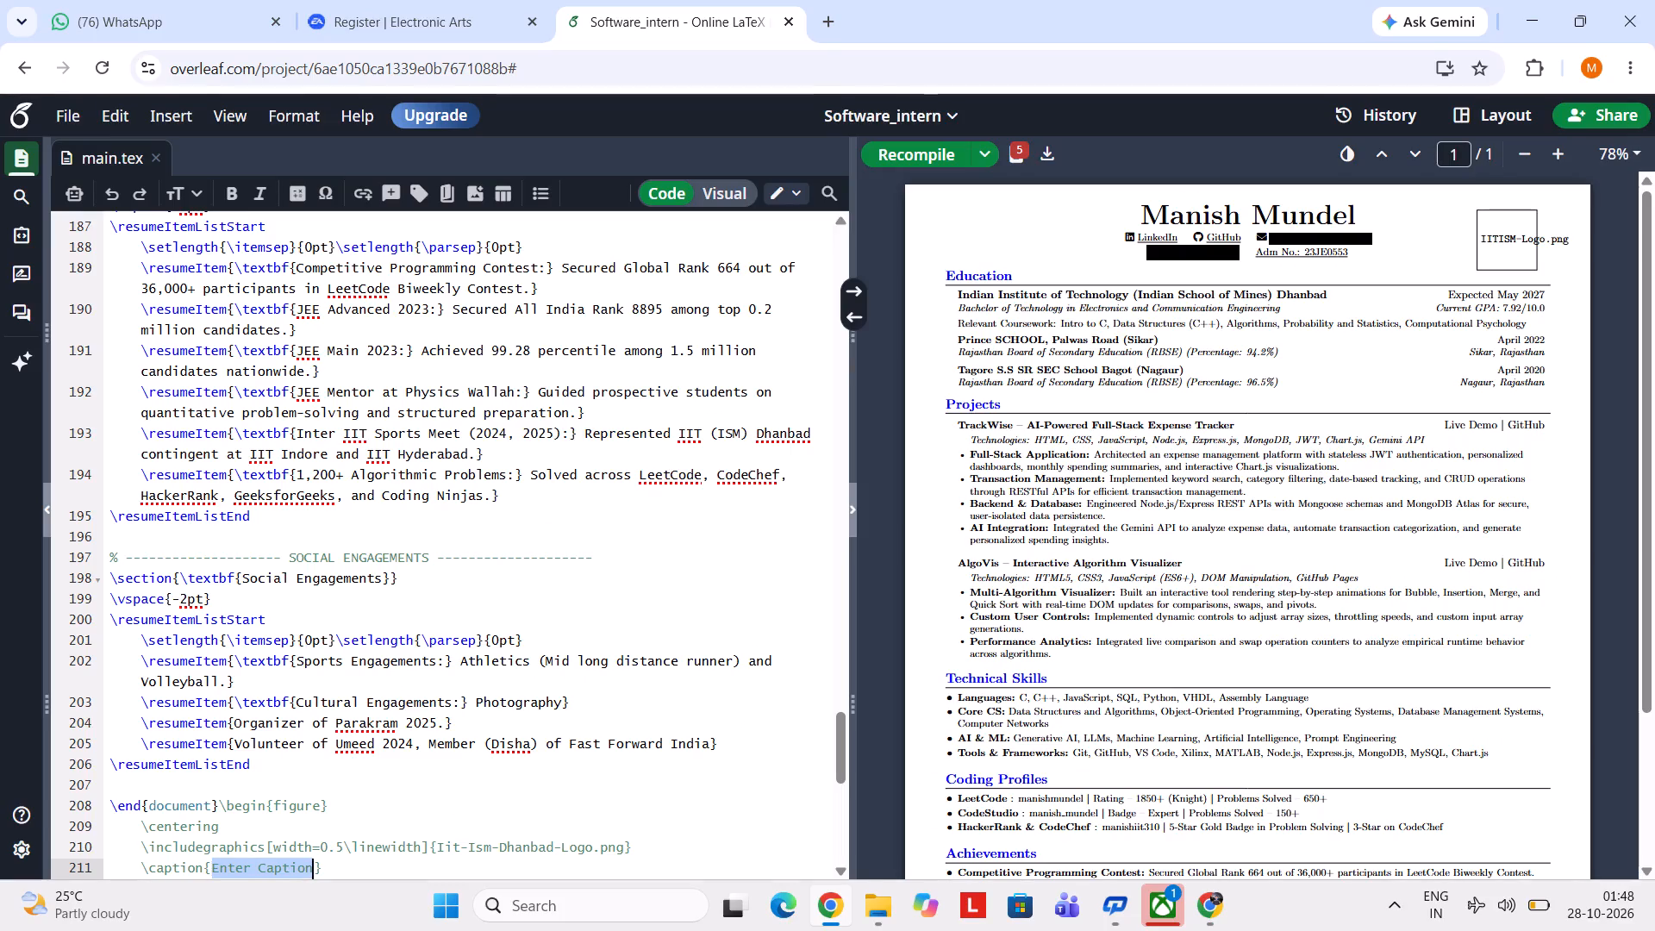
Look through main.tex from the inserted figure block back to the start of the file and recompile the resume.
scroll(402, 578, "down", 1)
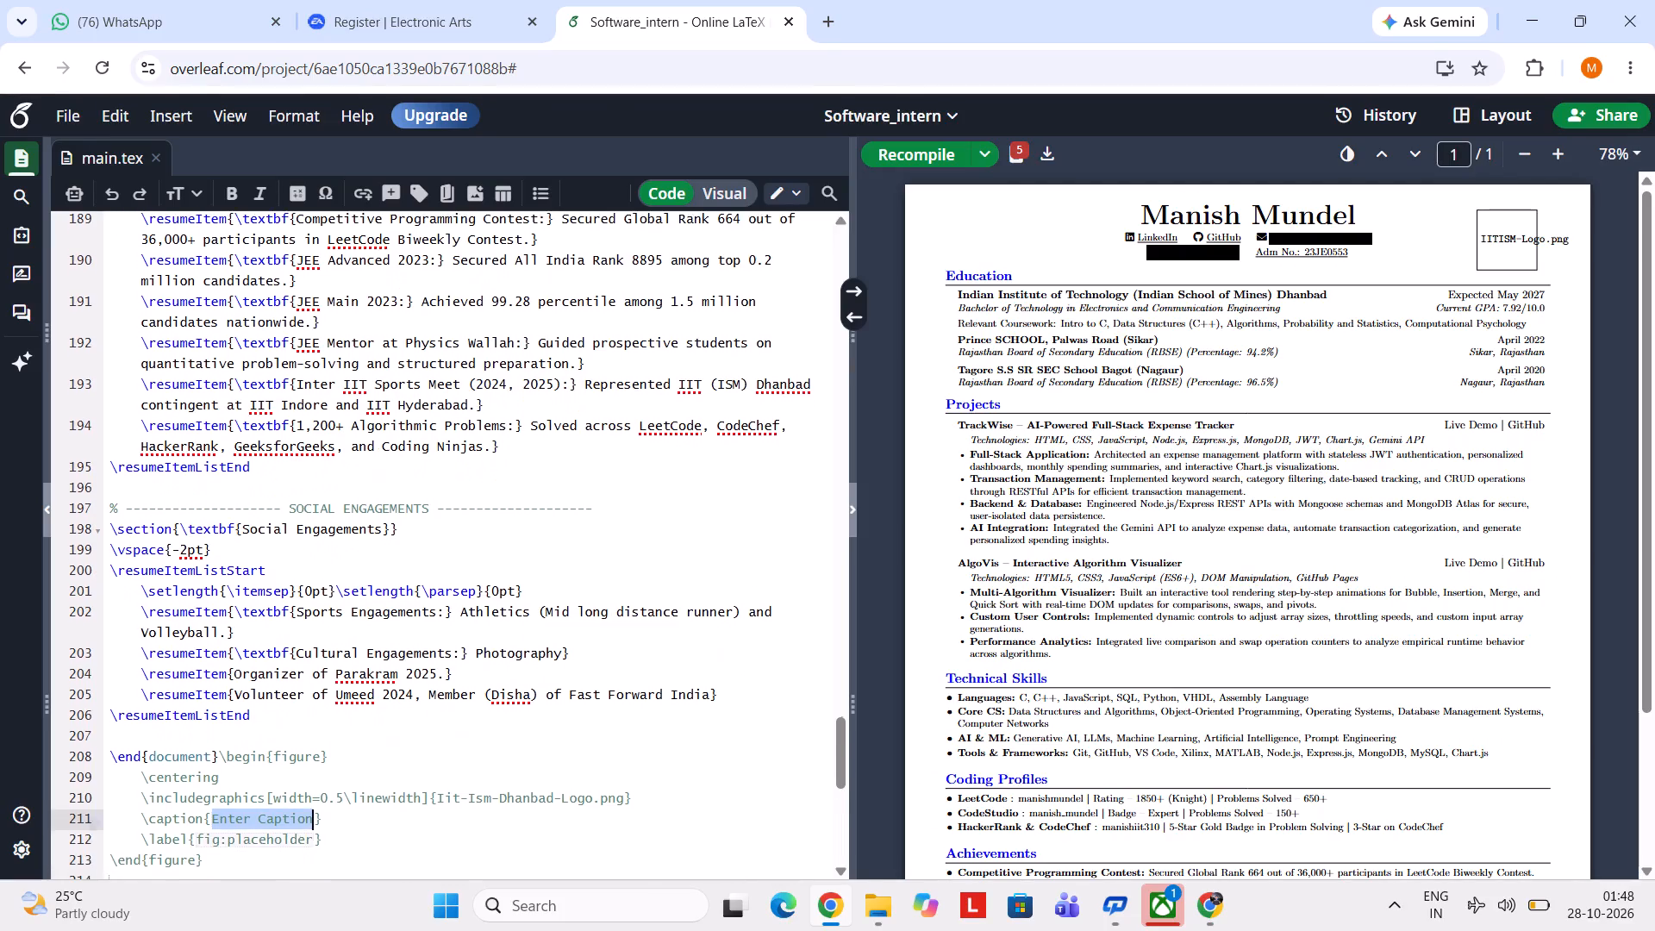
scroll(402, 578, "up", 8)
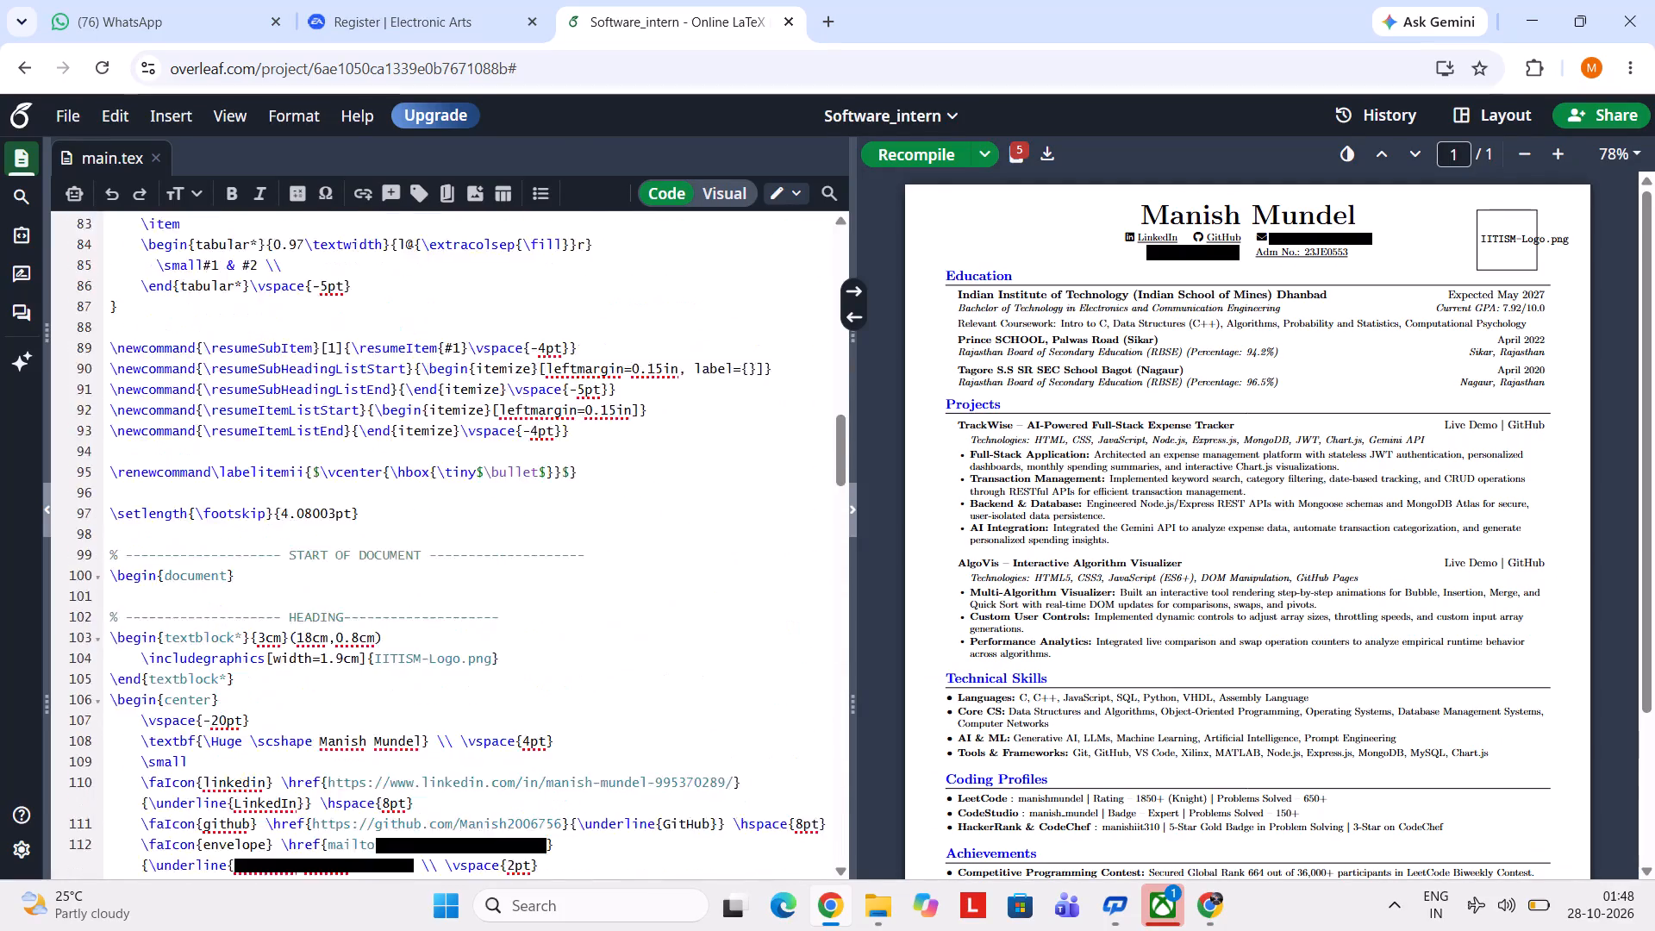
scroll(402, 578, "up", 7)
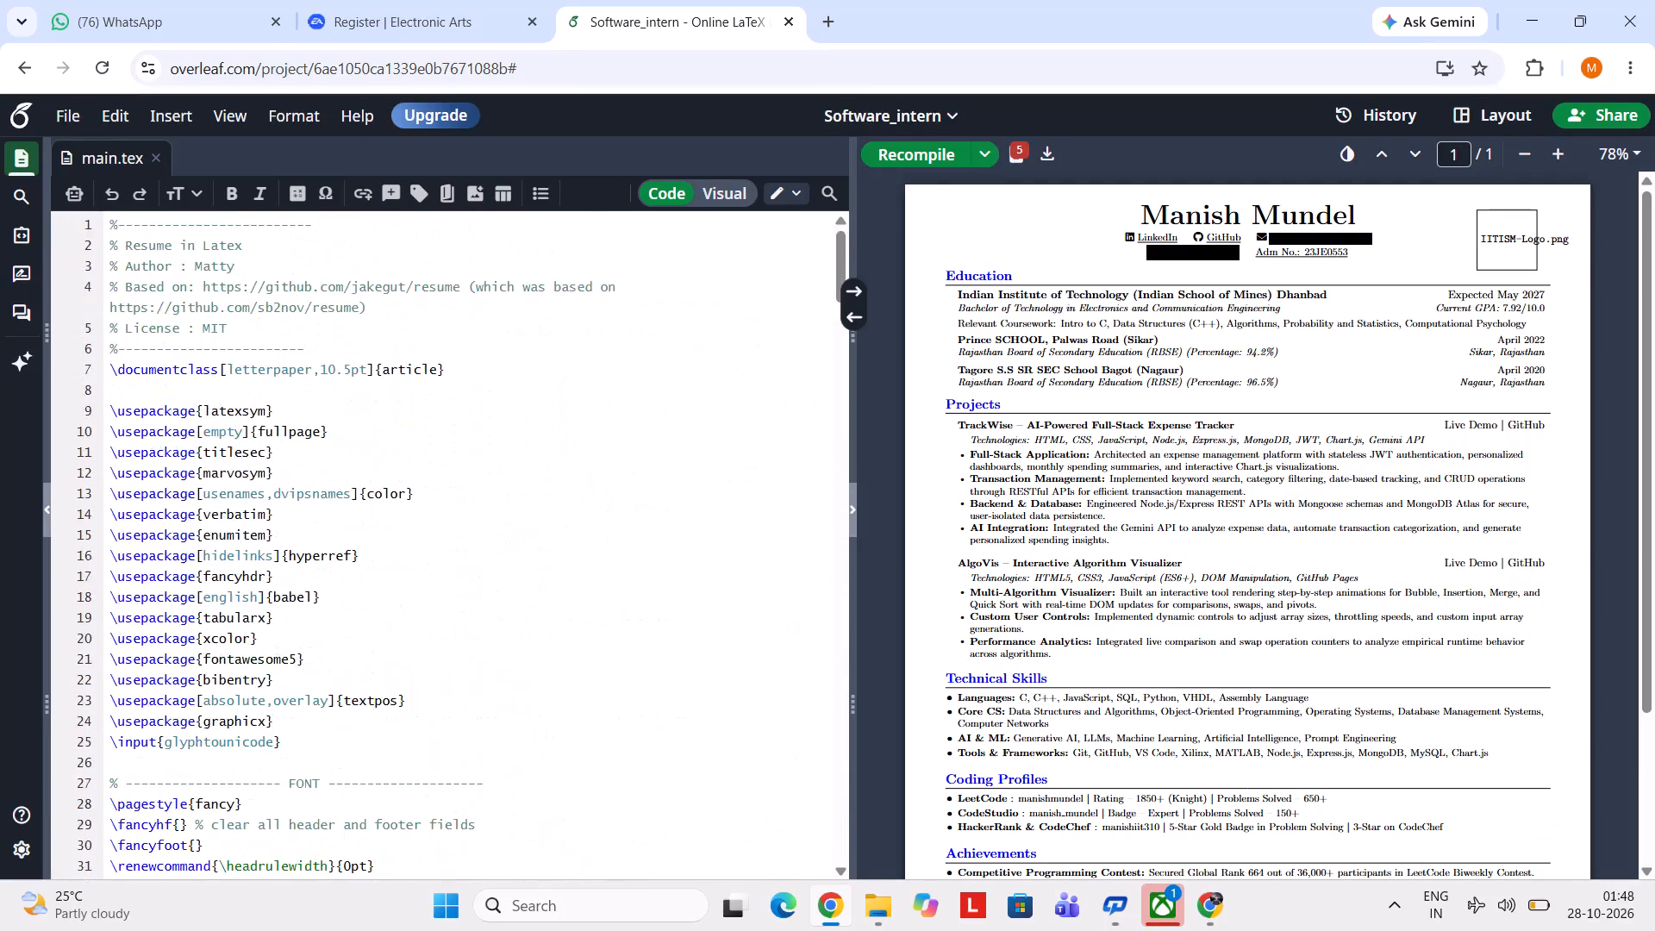
scroll(402, 578, "up", 2)
scroll(402, 578, "down", 1)
scroll(402, 578, "up", 2)
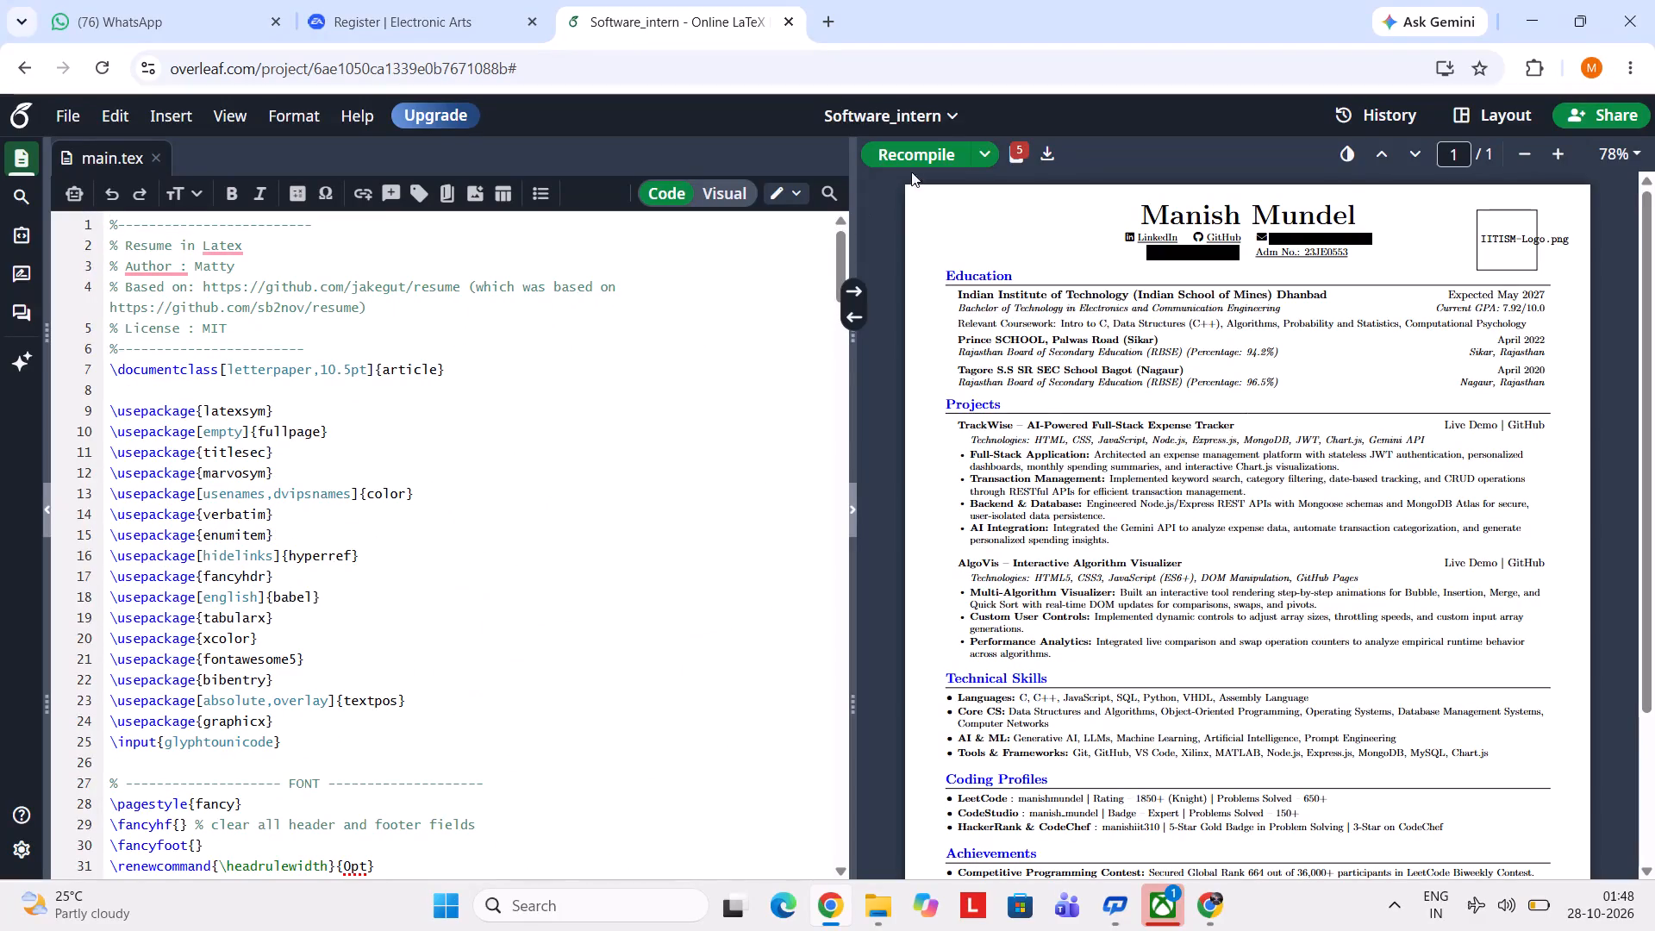
left_click(911, 157)
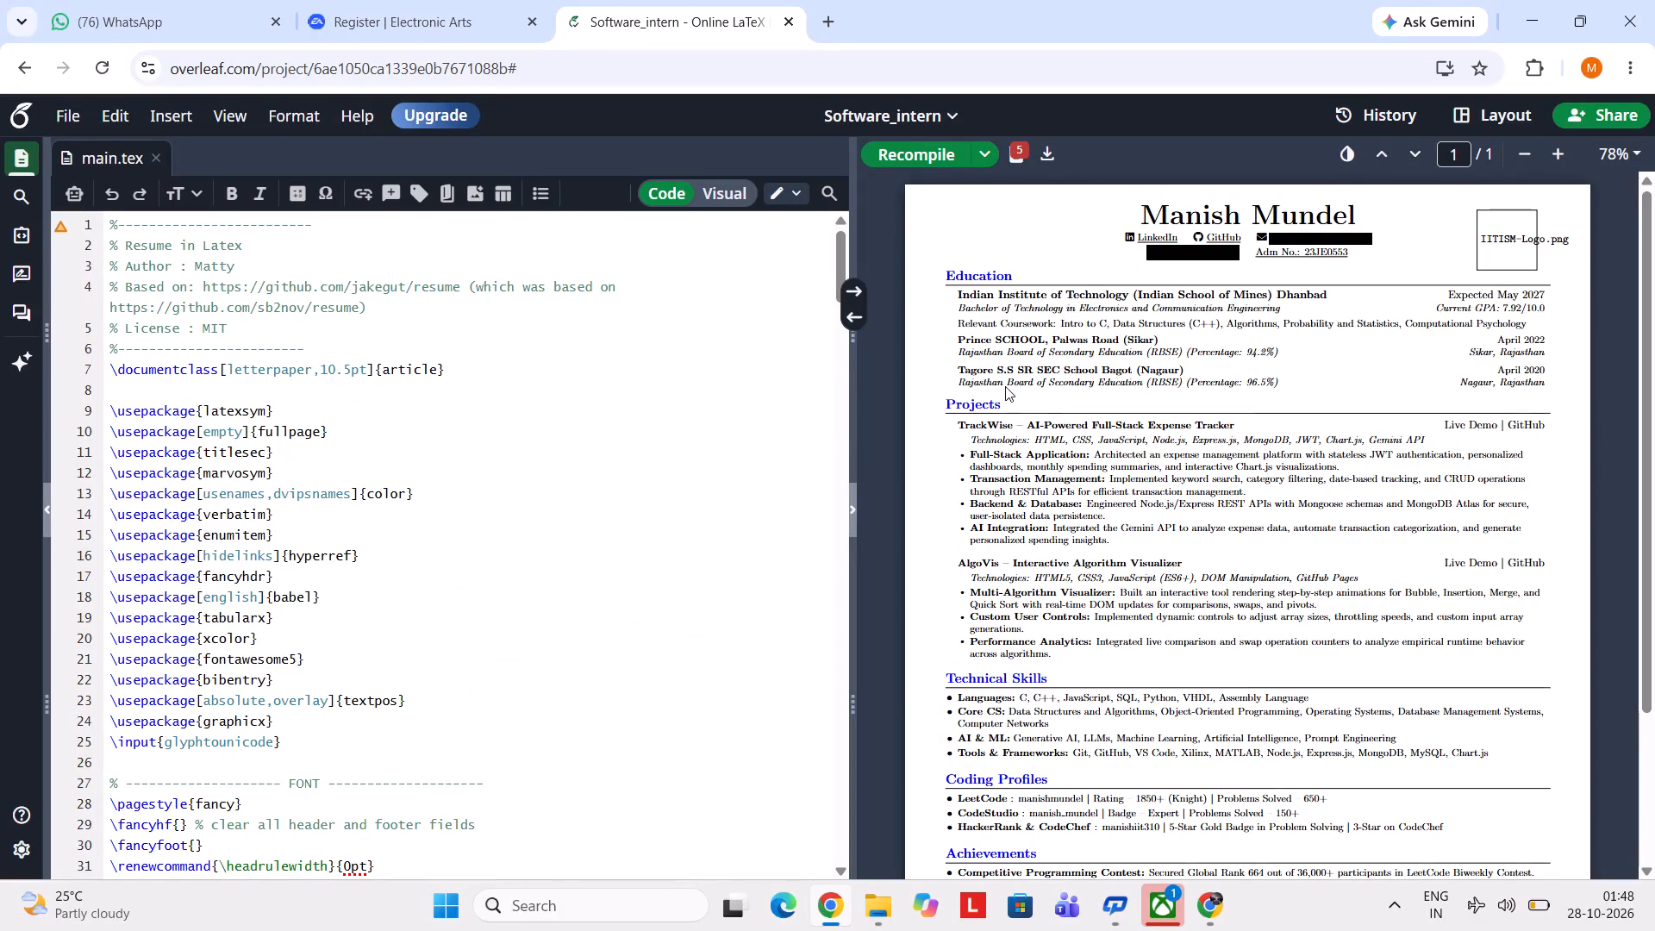
left_click(918, 155)
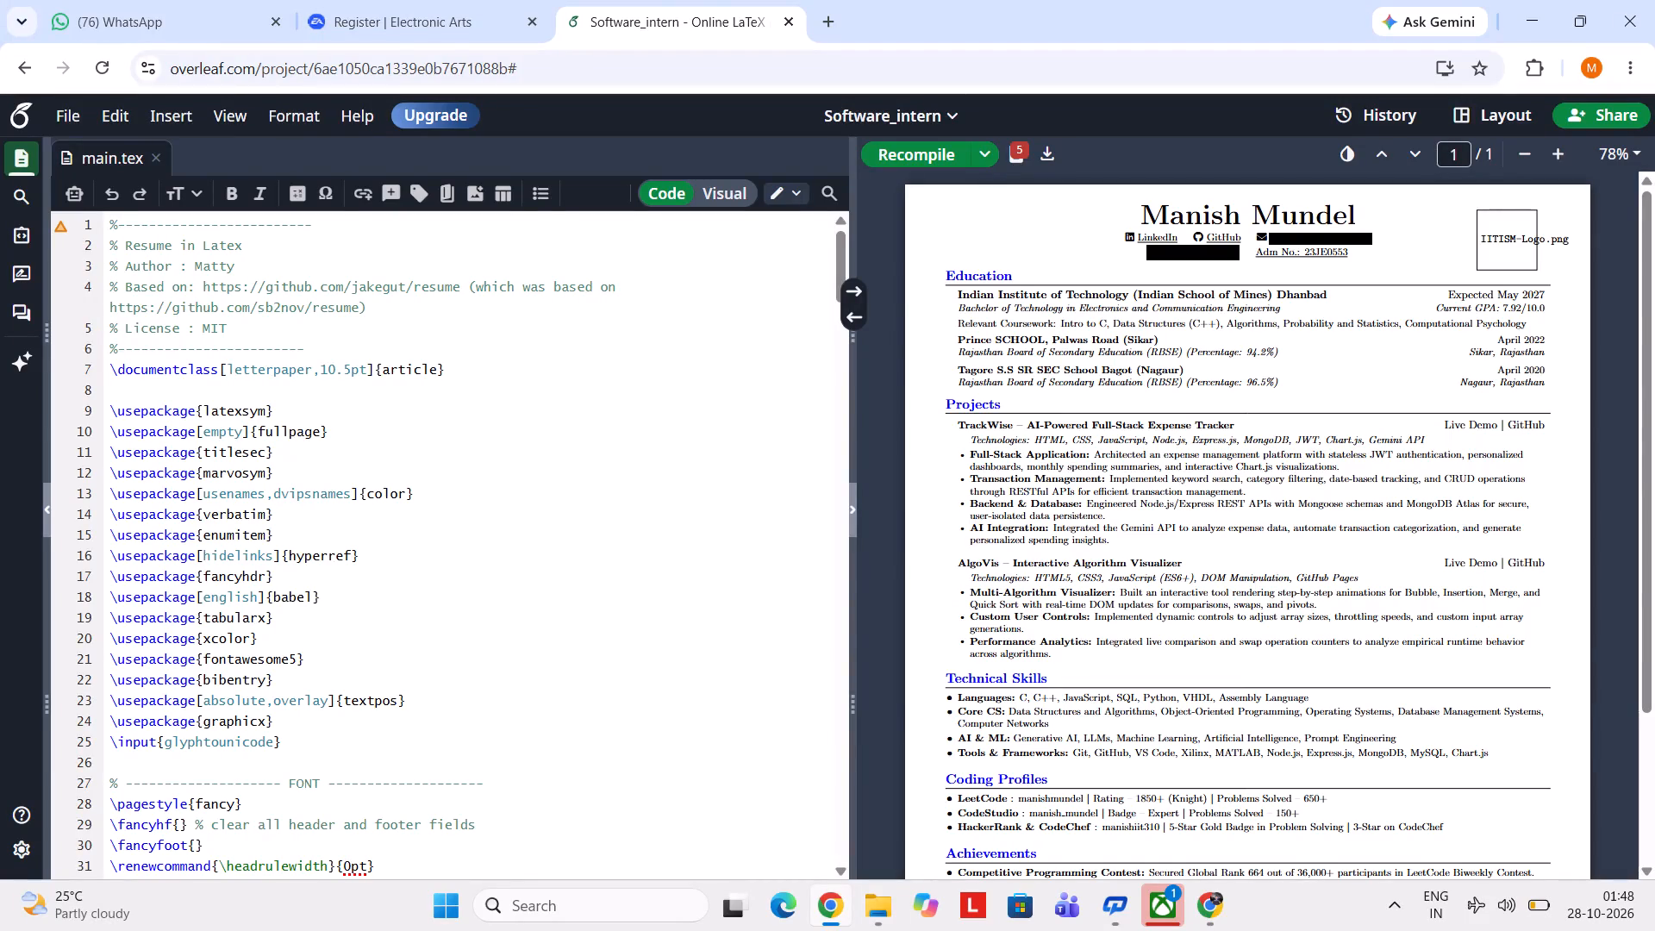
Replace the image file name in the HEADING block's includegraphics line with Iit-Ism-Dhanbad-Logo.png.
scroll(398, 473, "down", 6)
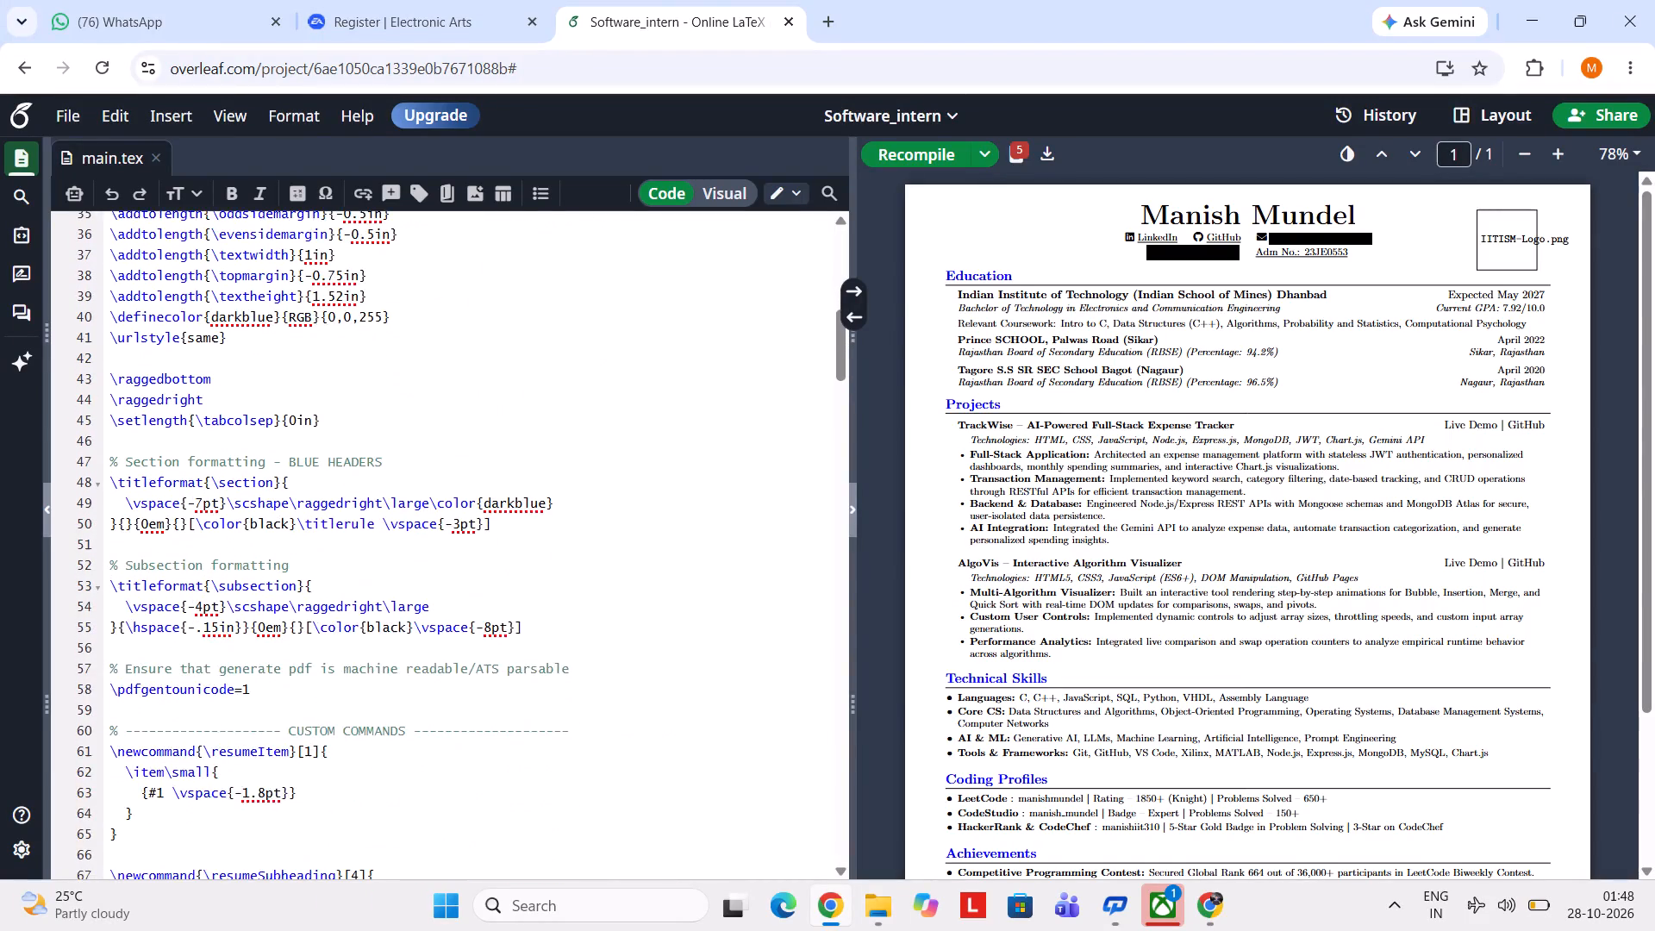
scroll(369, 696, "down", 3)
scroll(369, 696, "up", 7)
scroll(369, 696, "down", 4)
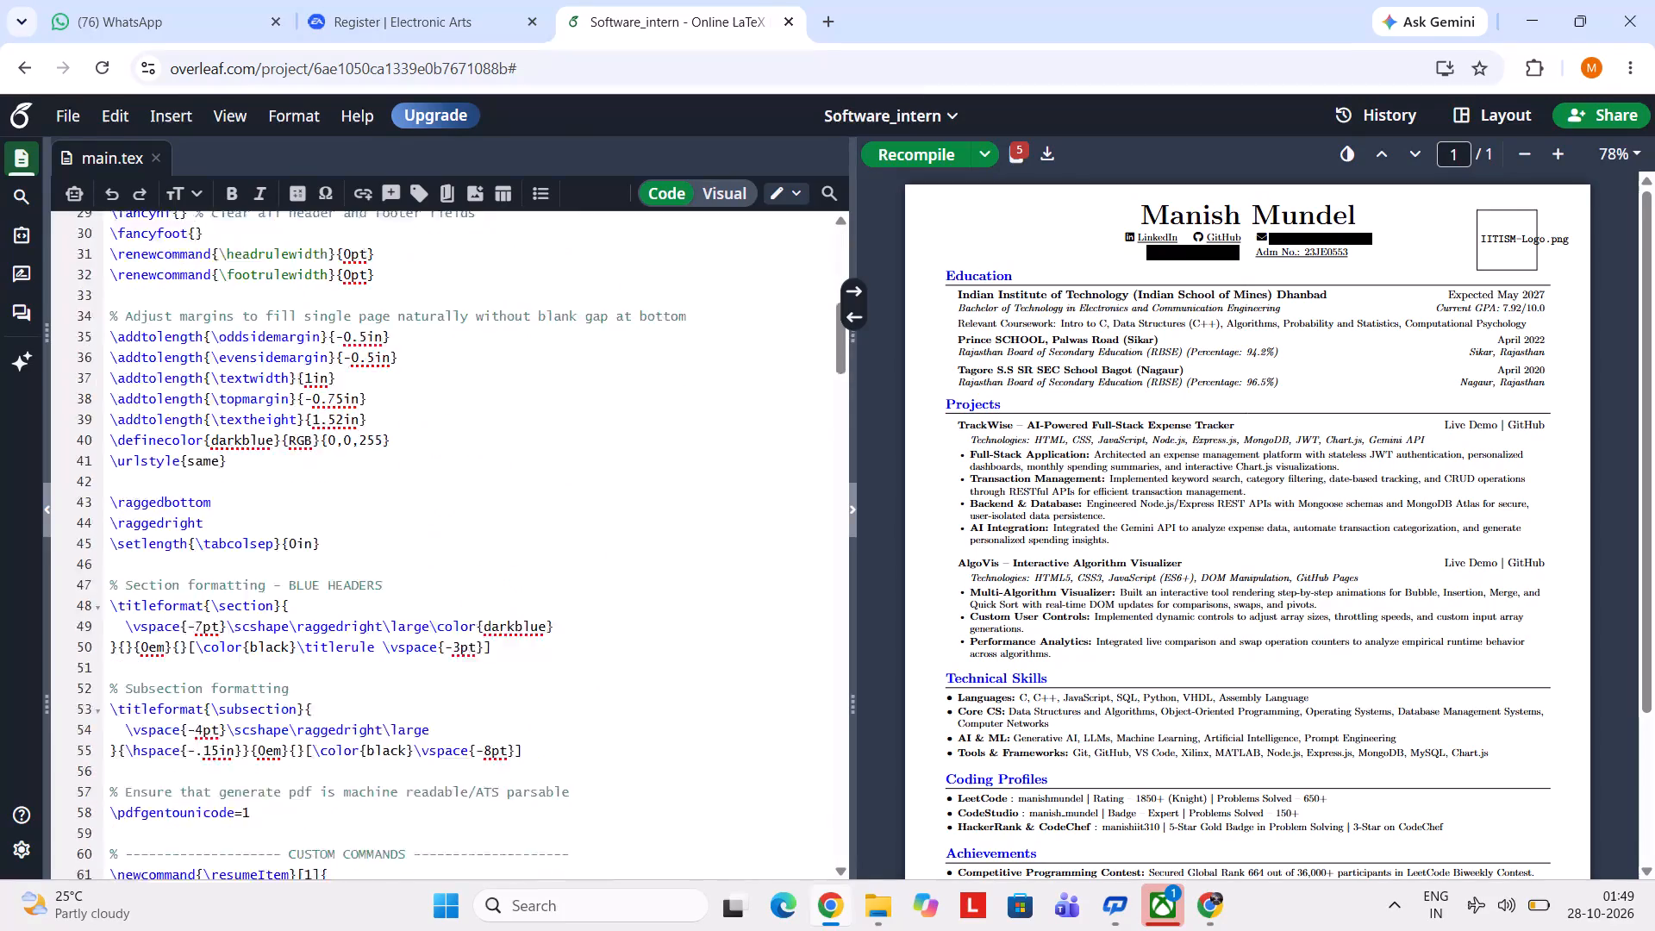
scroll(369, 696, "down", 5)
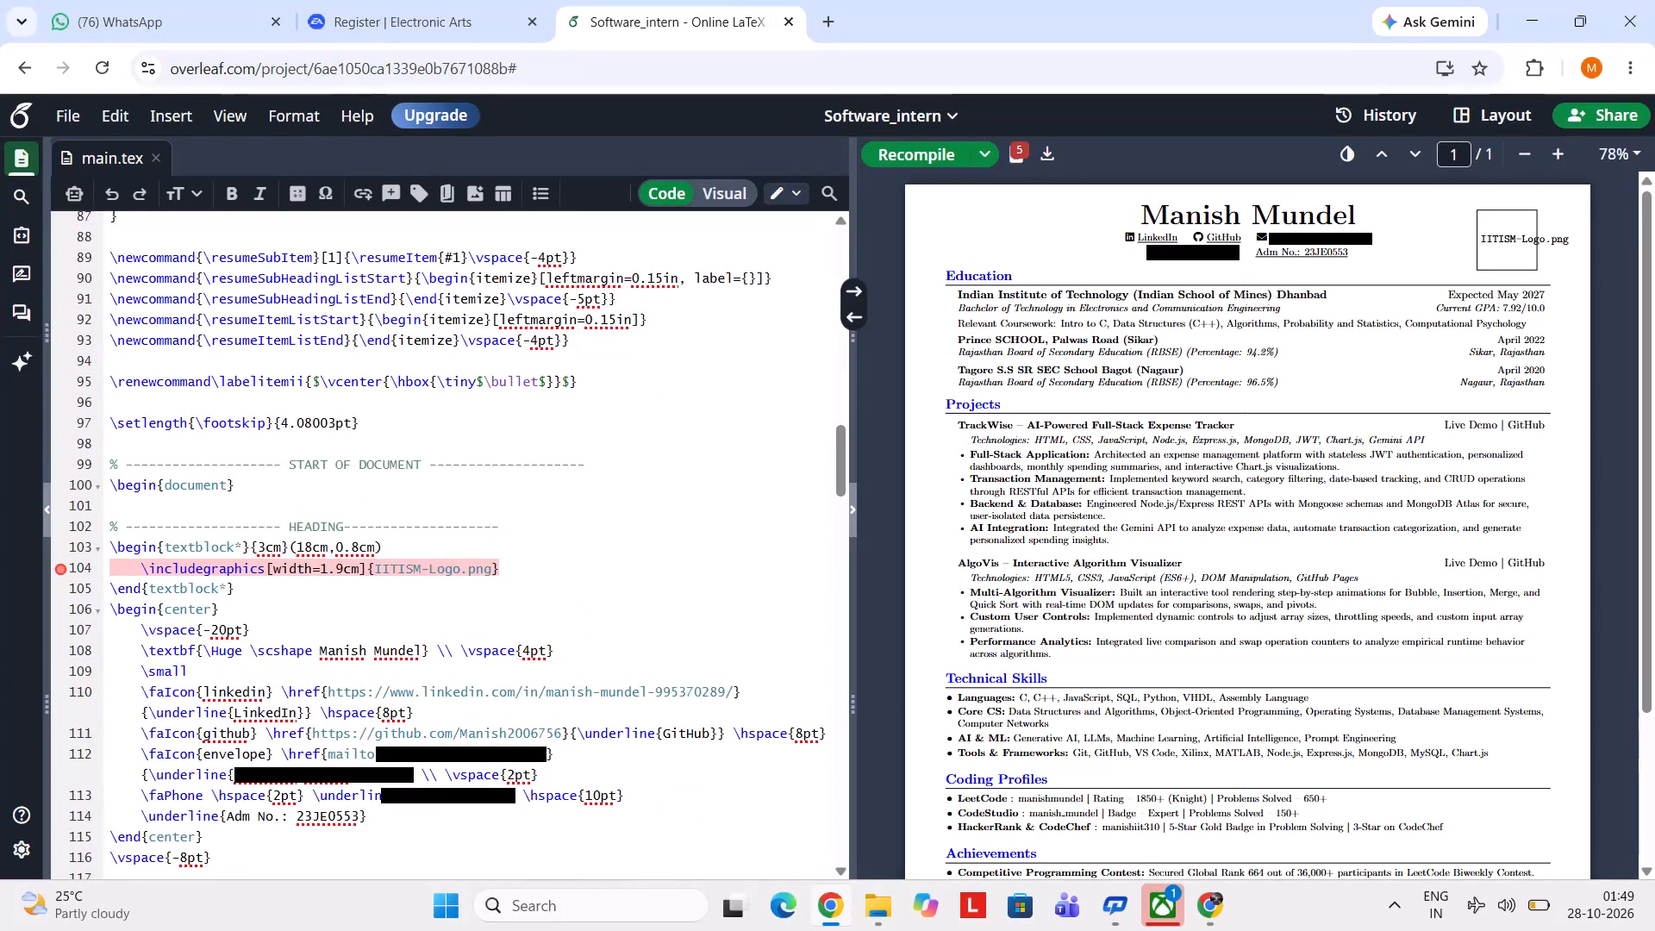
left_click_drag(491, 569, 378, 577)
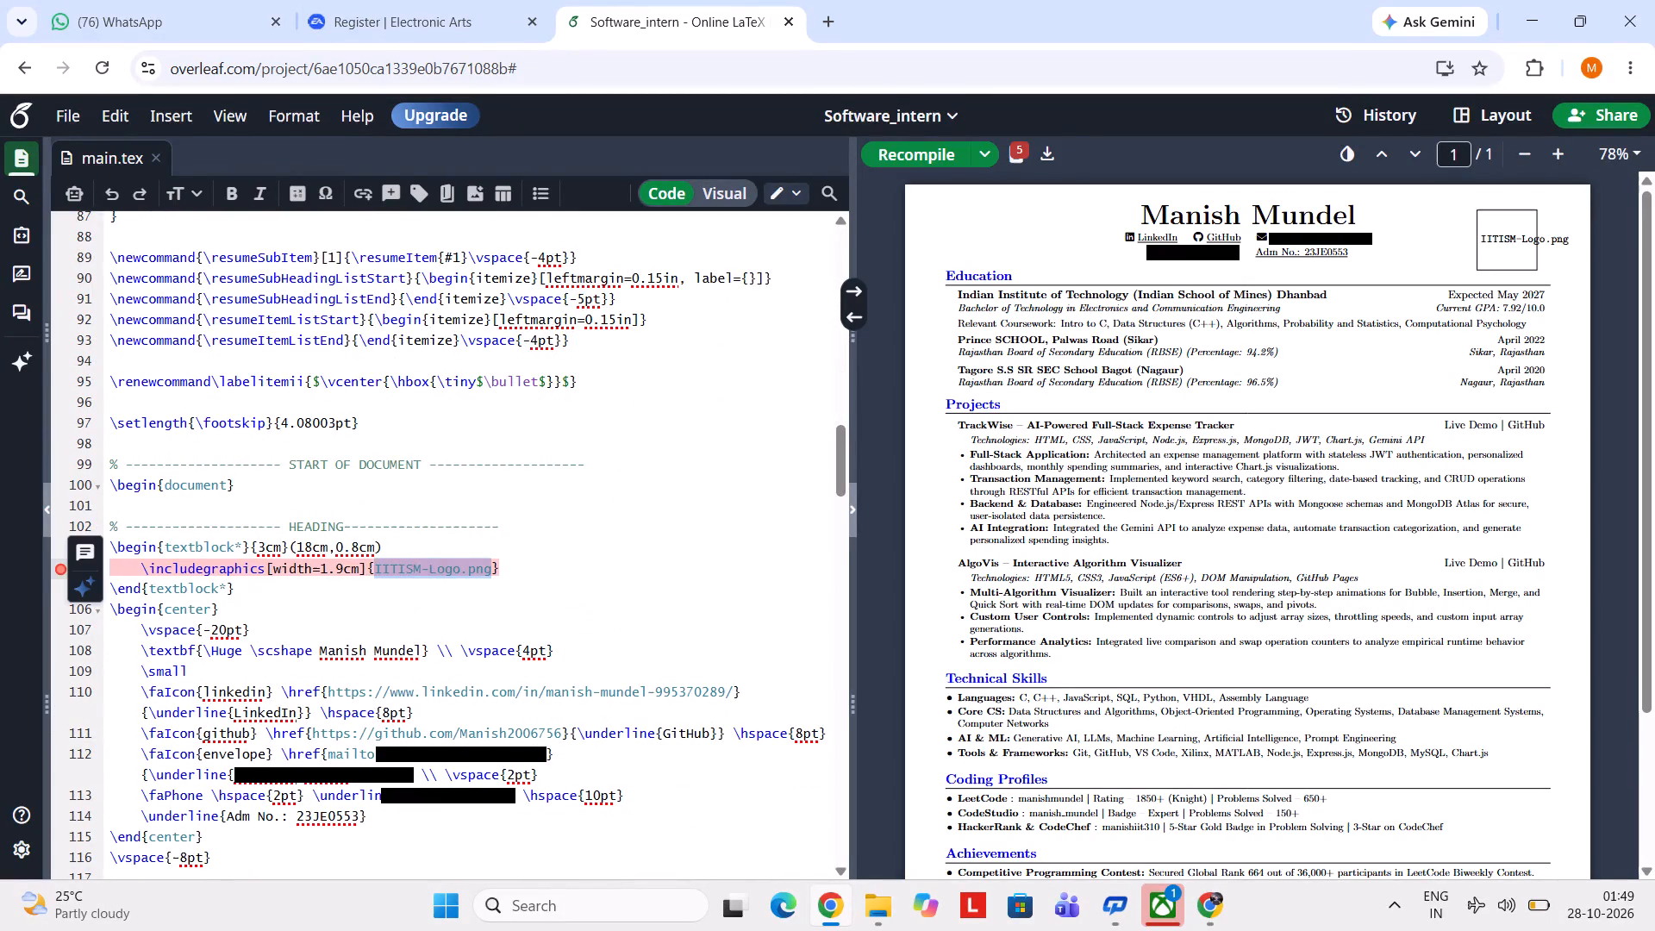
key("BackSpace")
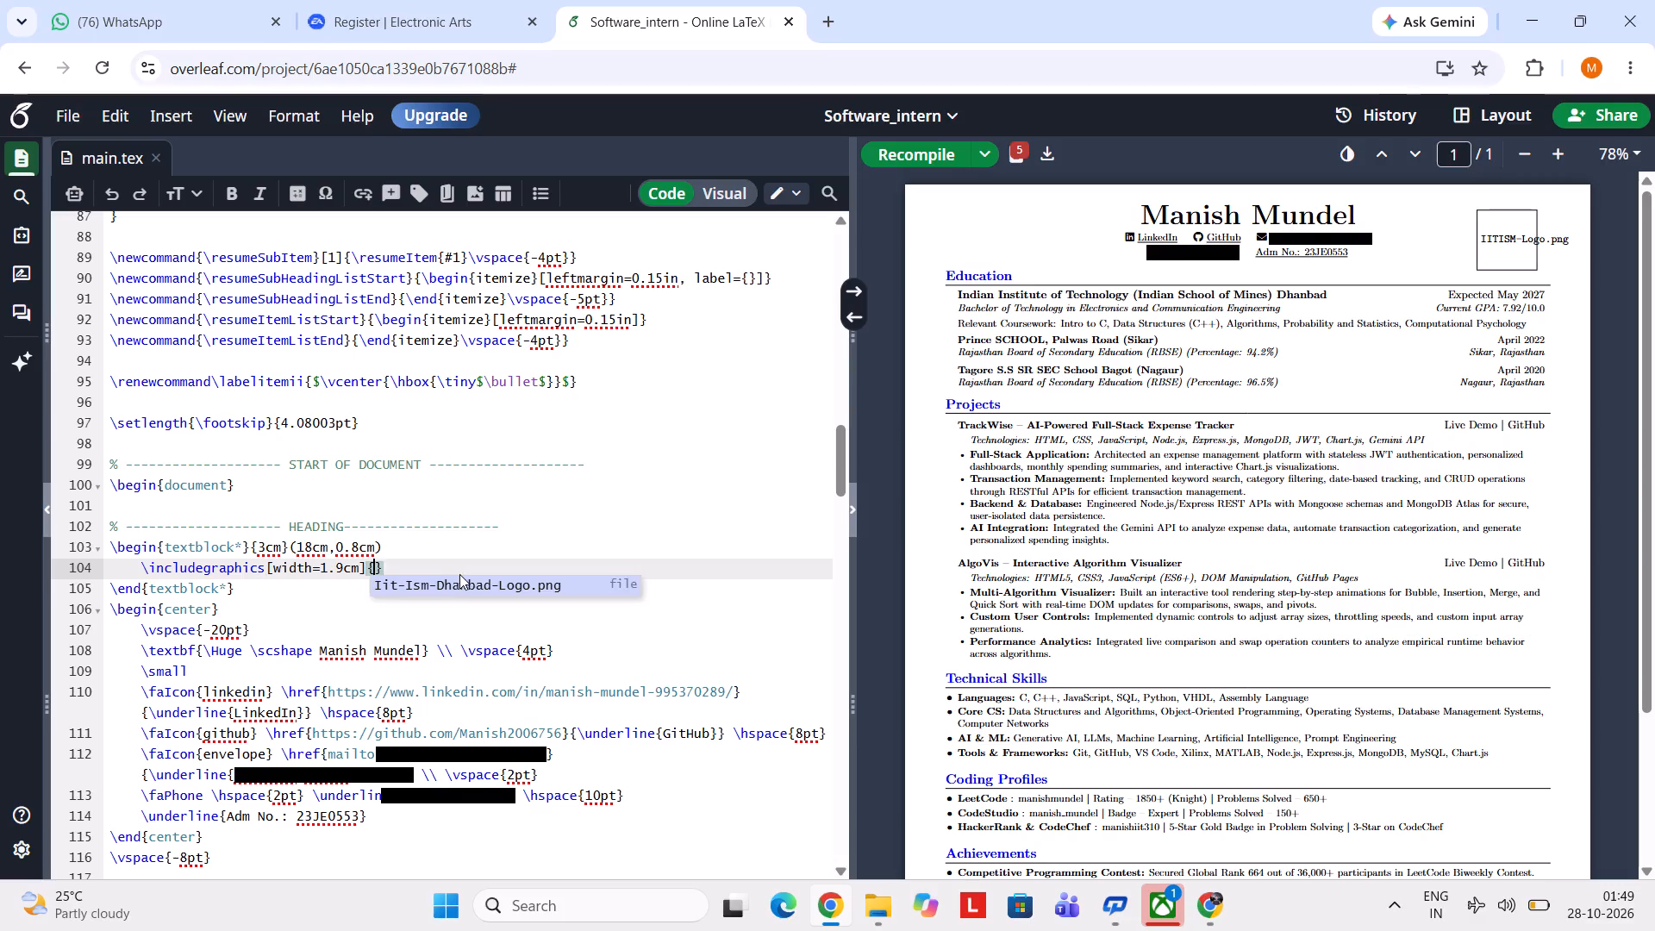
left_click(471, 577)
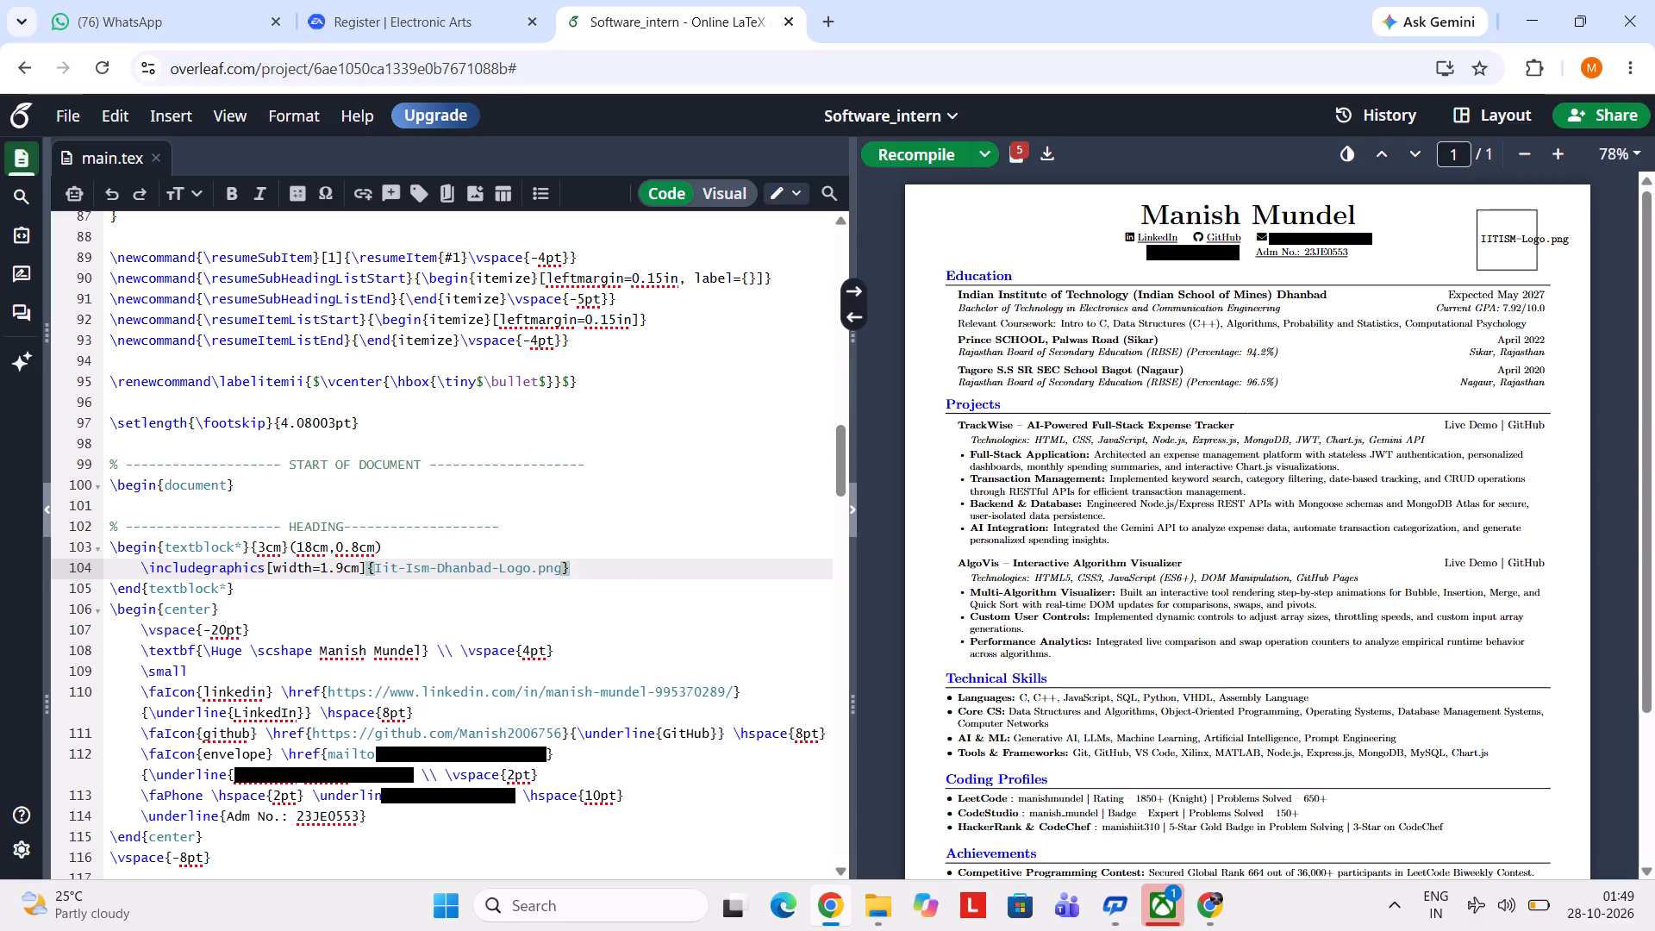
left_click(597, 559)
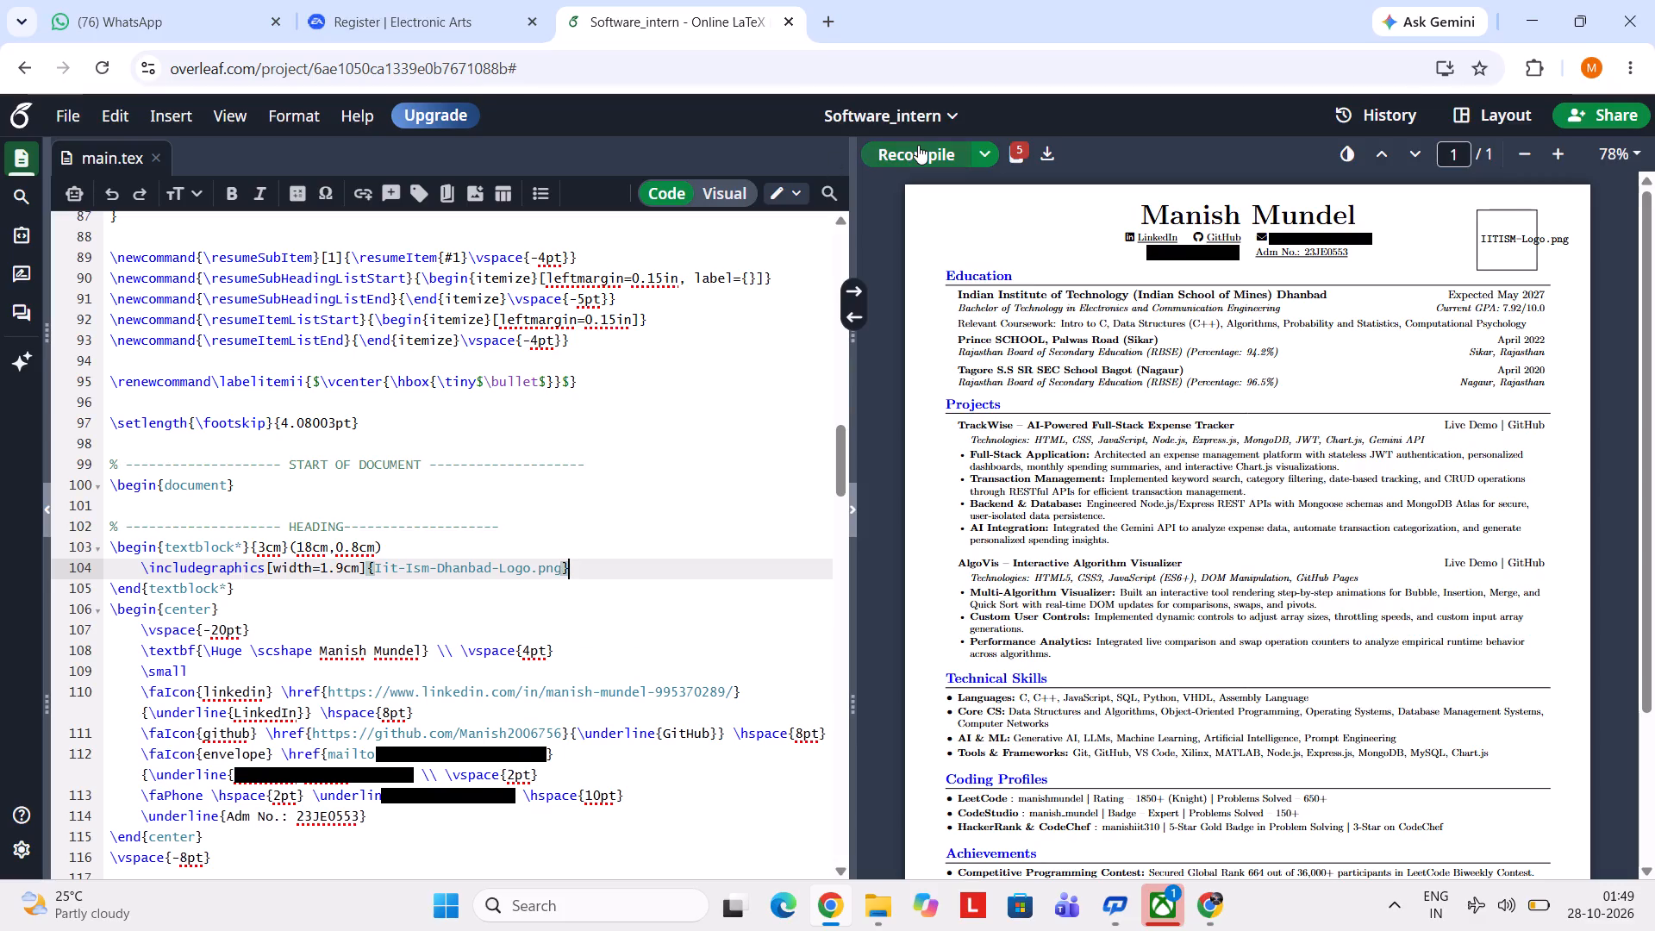
Recompile the resume and examine the logo in the header of the PDF preview, zooming in and out.
left_click(918, 145)
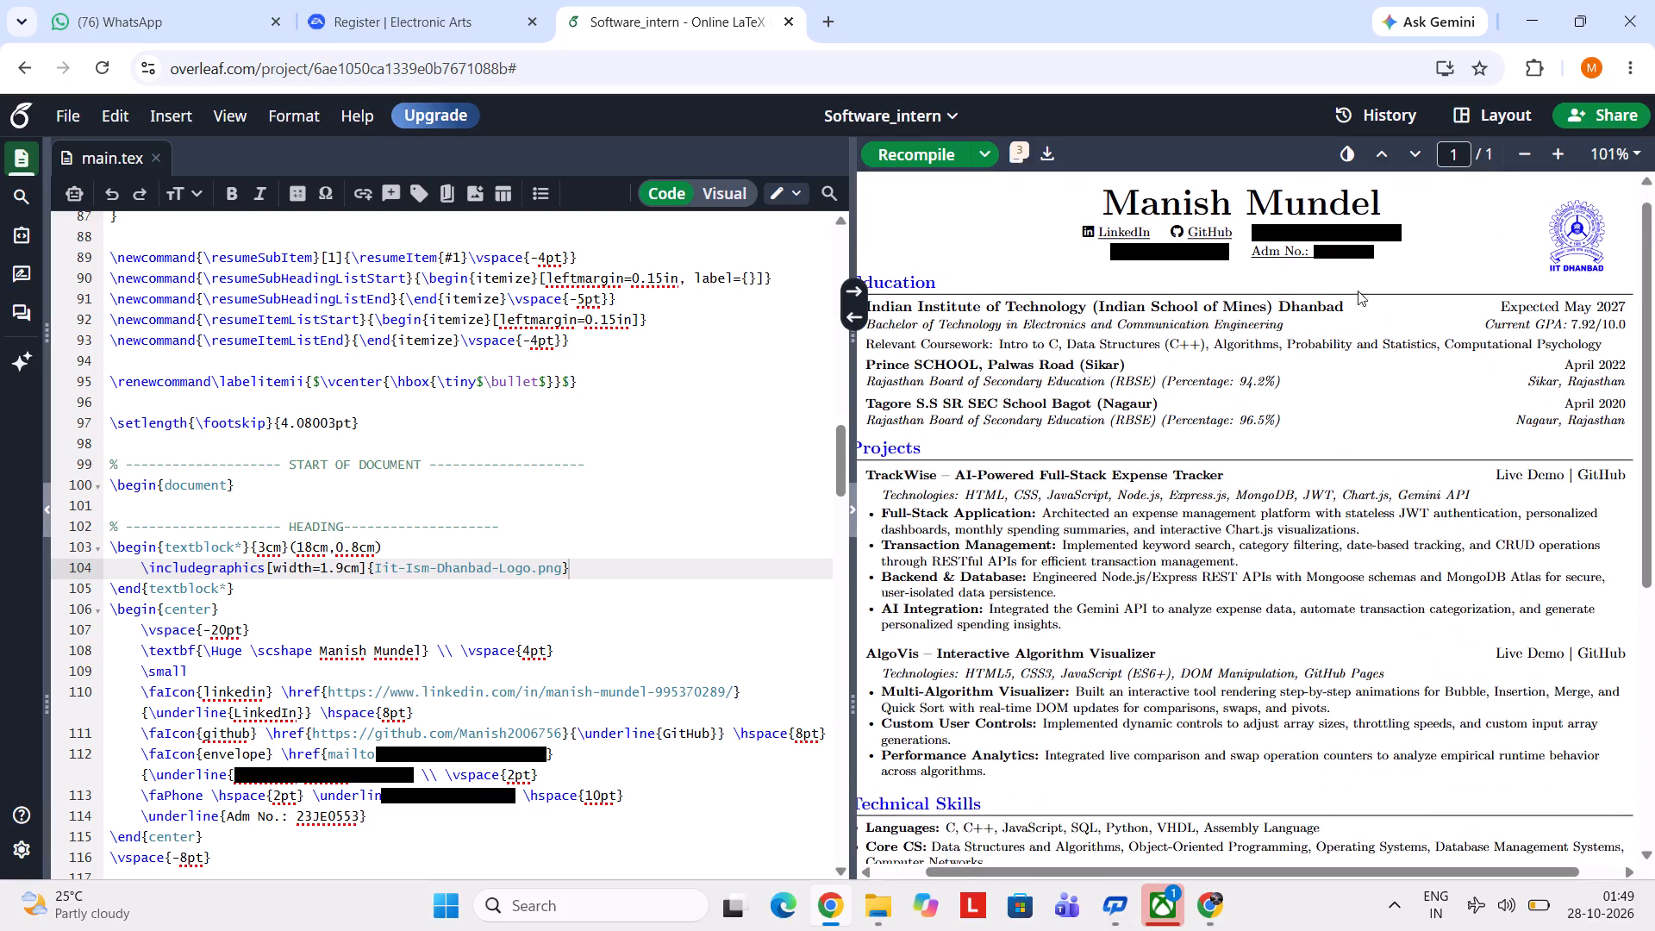
scroll(1420, 347, "left", 1)
scroll(1421, 255, "up", 2)
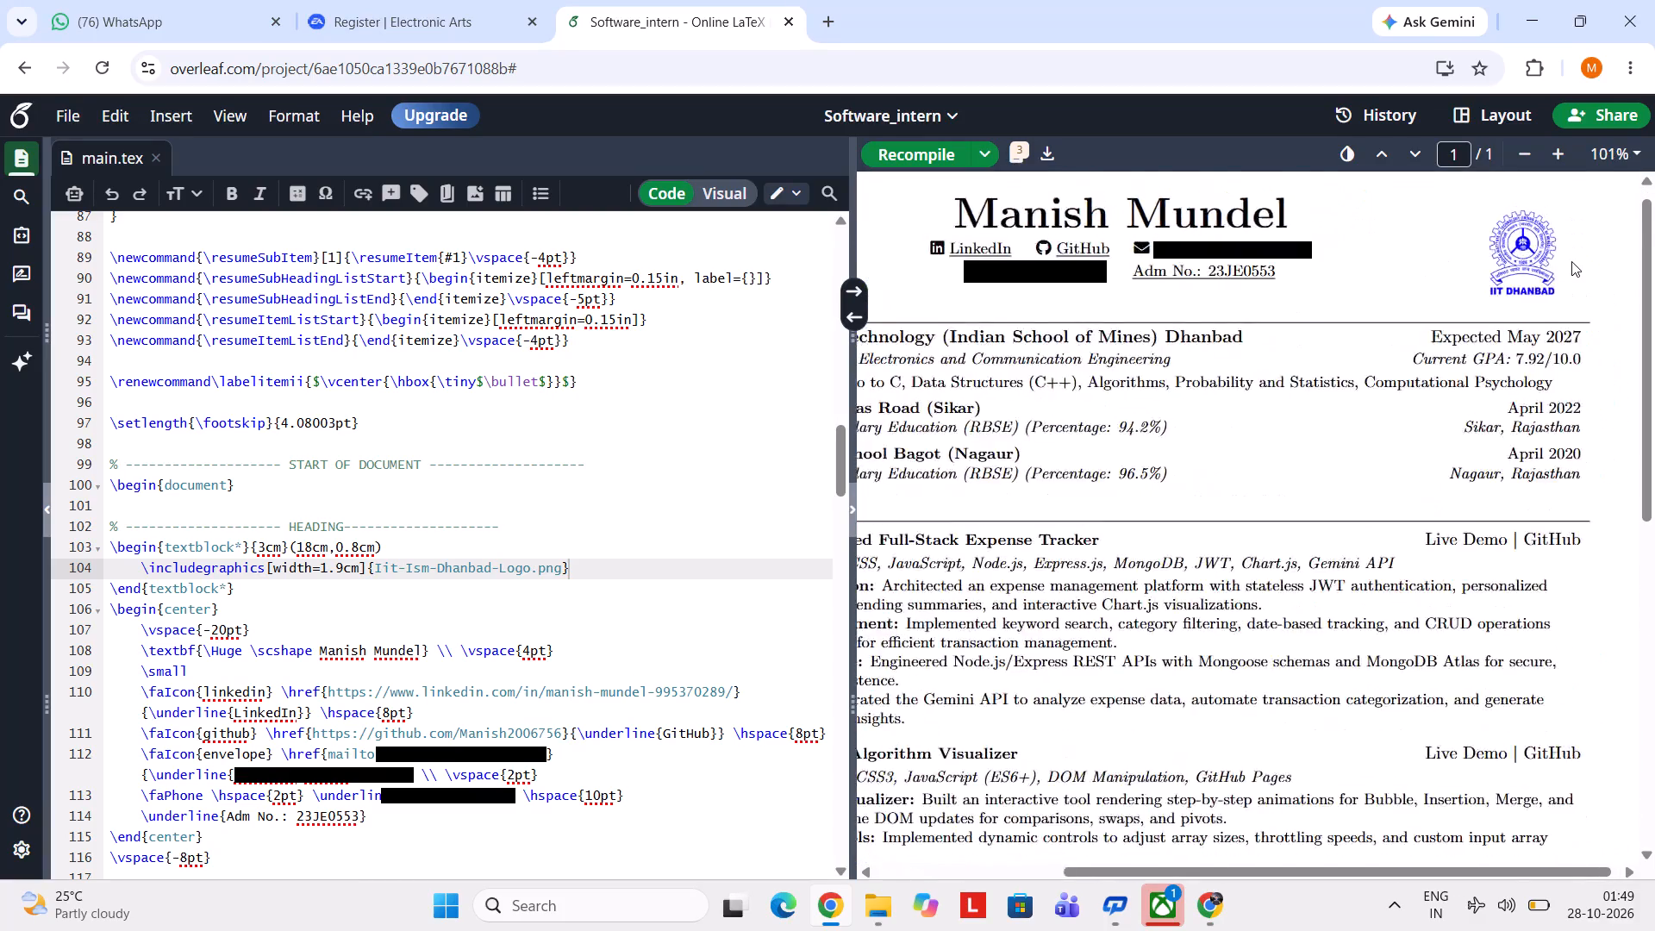
scroll(1441, 322, "up", 2)
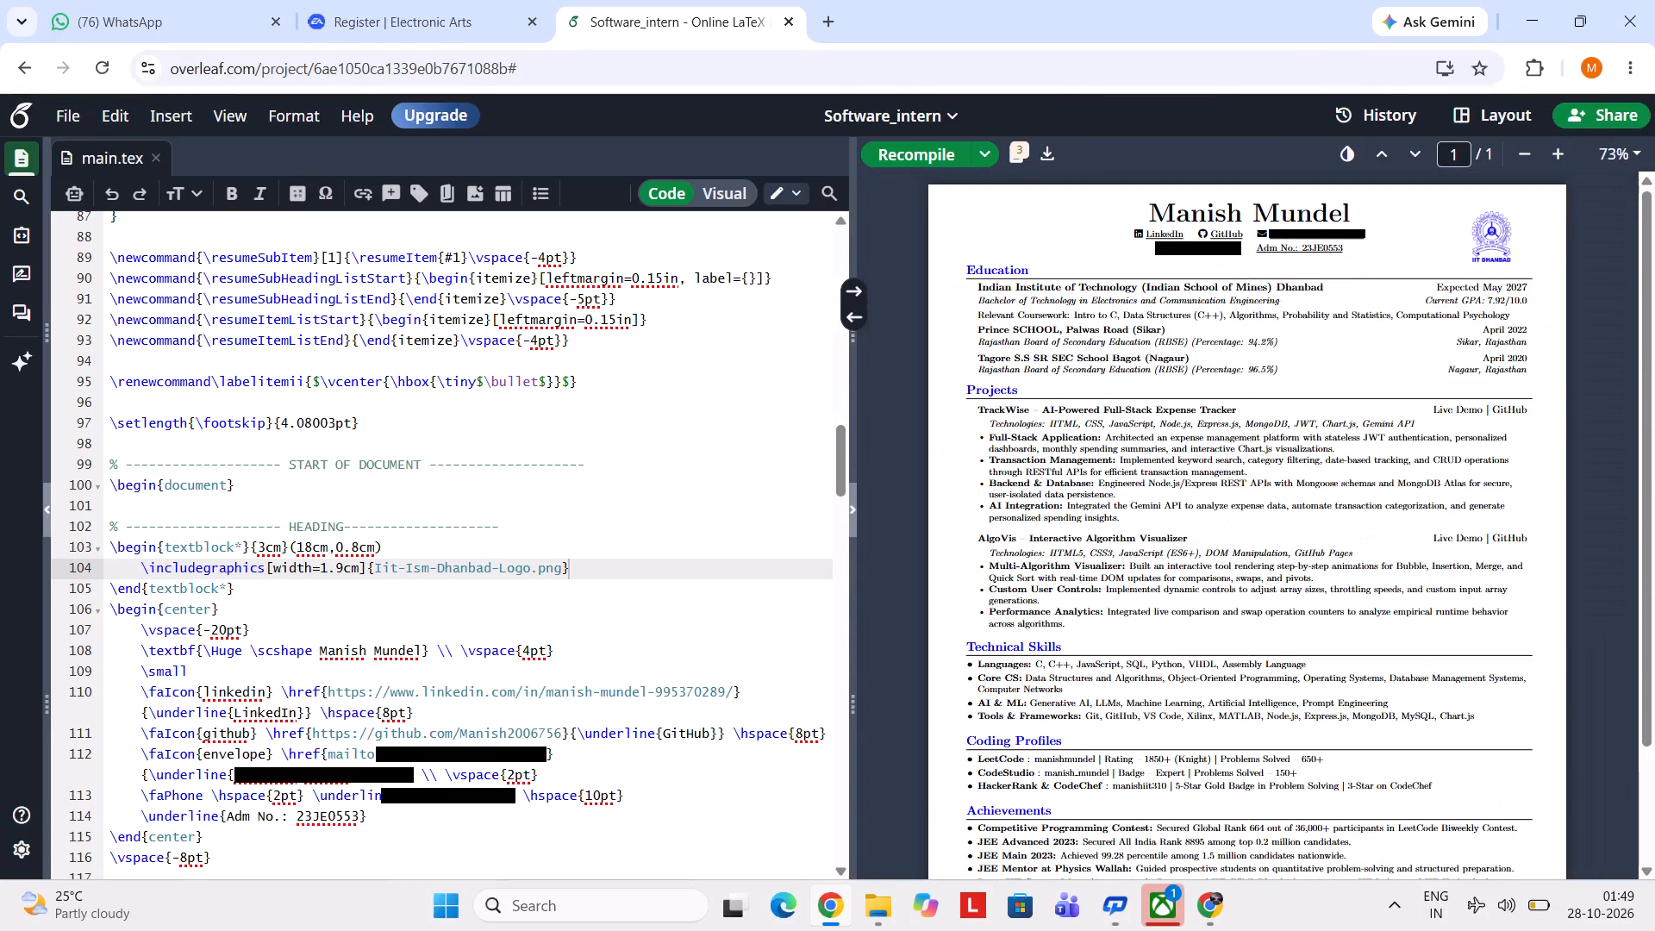
scroll(1279, 419, "up", 3)
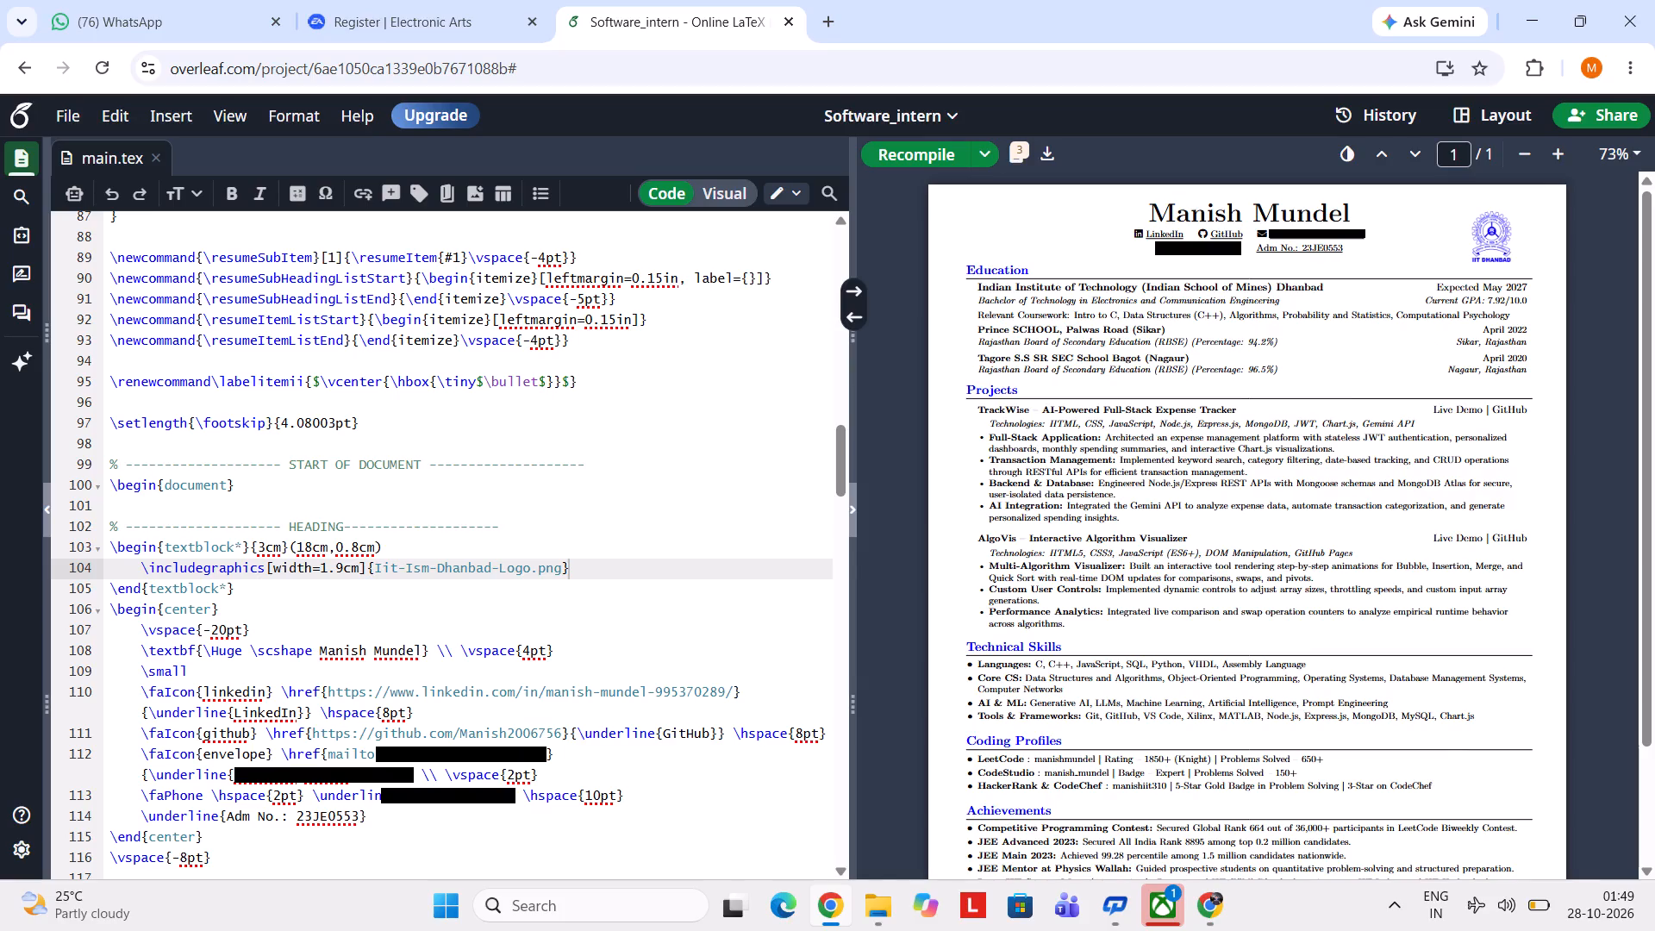
Clear the image file name from the HEADING block's includegraphics line, leaving its braces empty.
left_click_drag(565, 568, 379, 572)
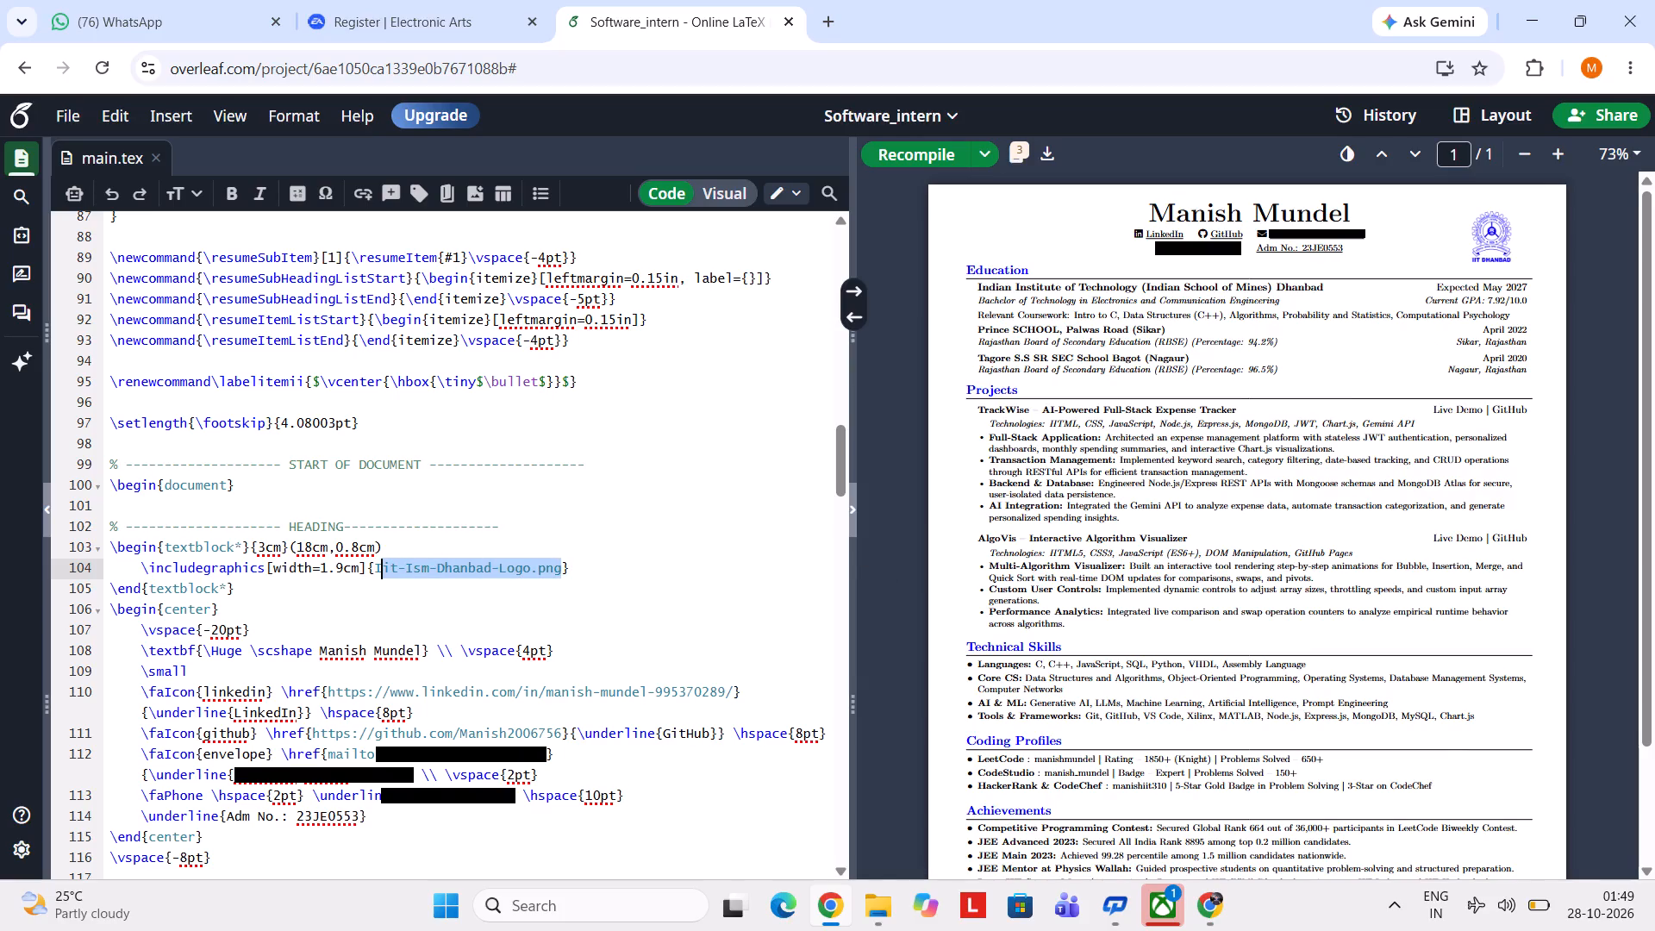
key("BackSpace")
key("BackSpace")
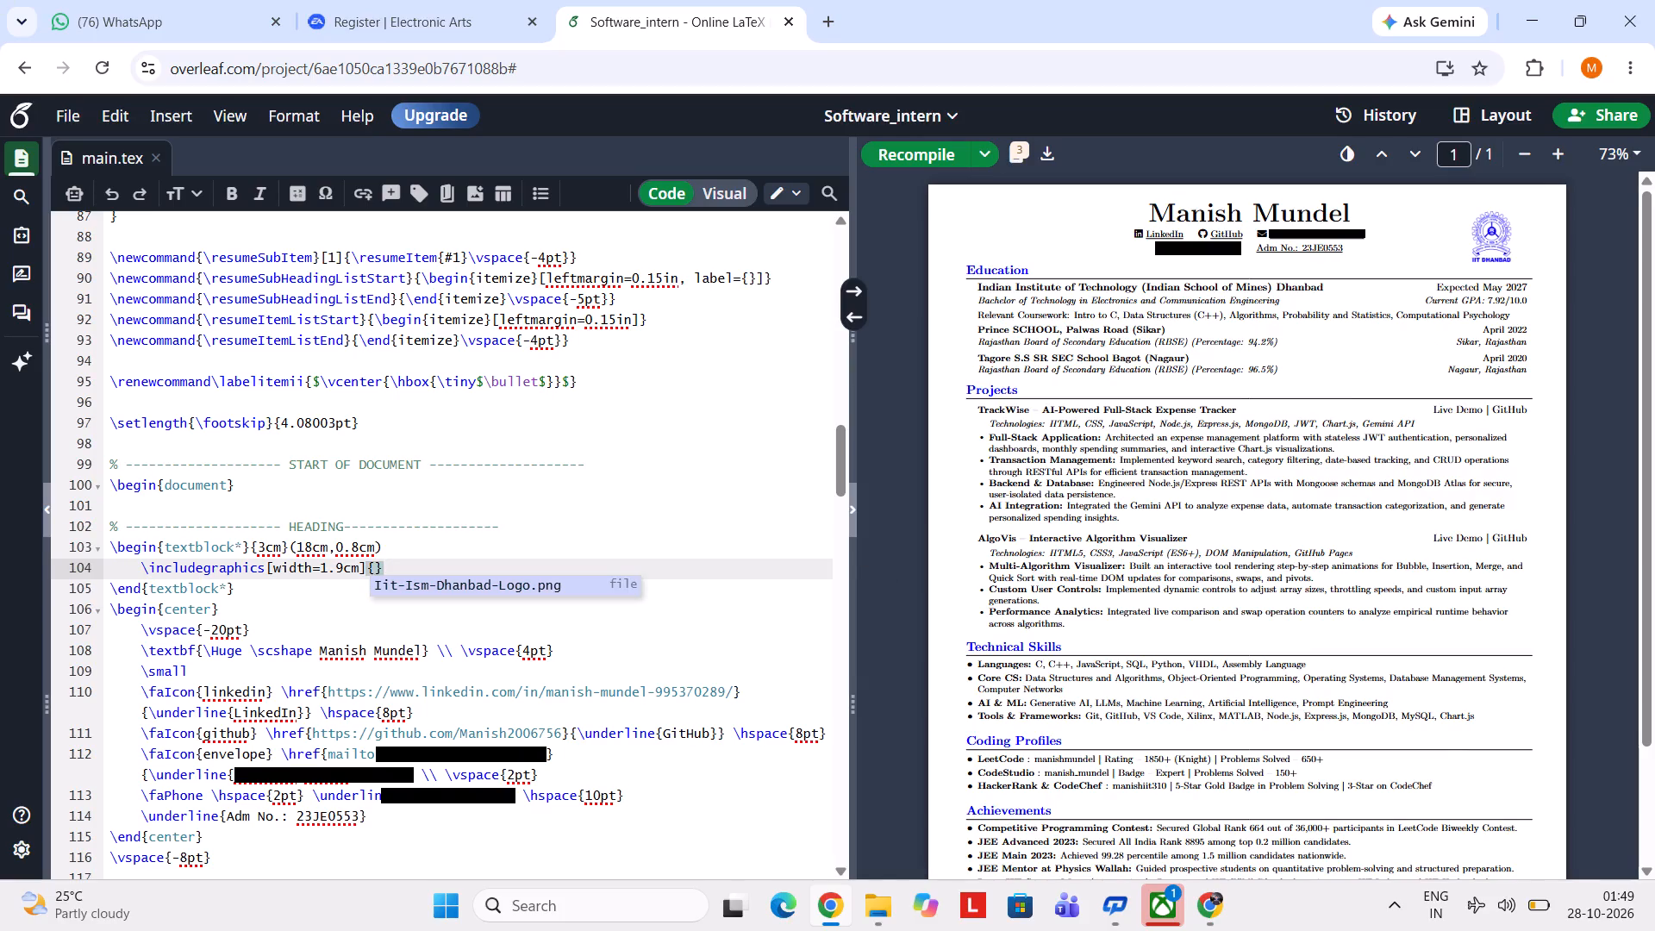
left_click(474, 559)
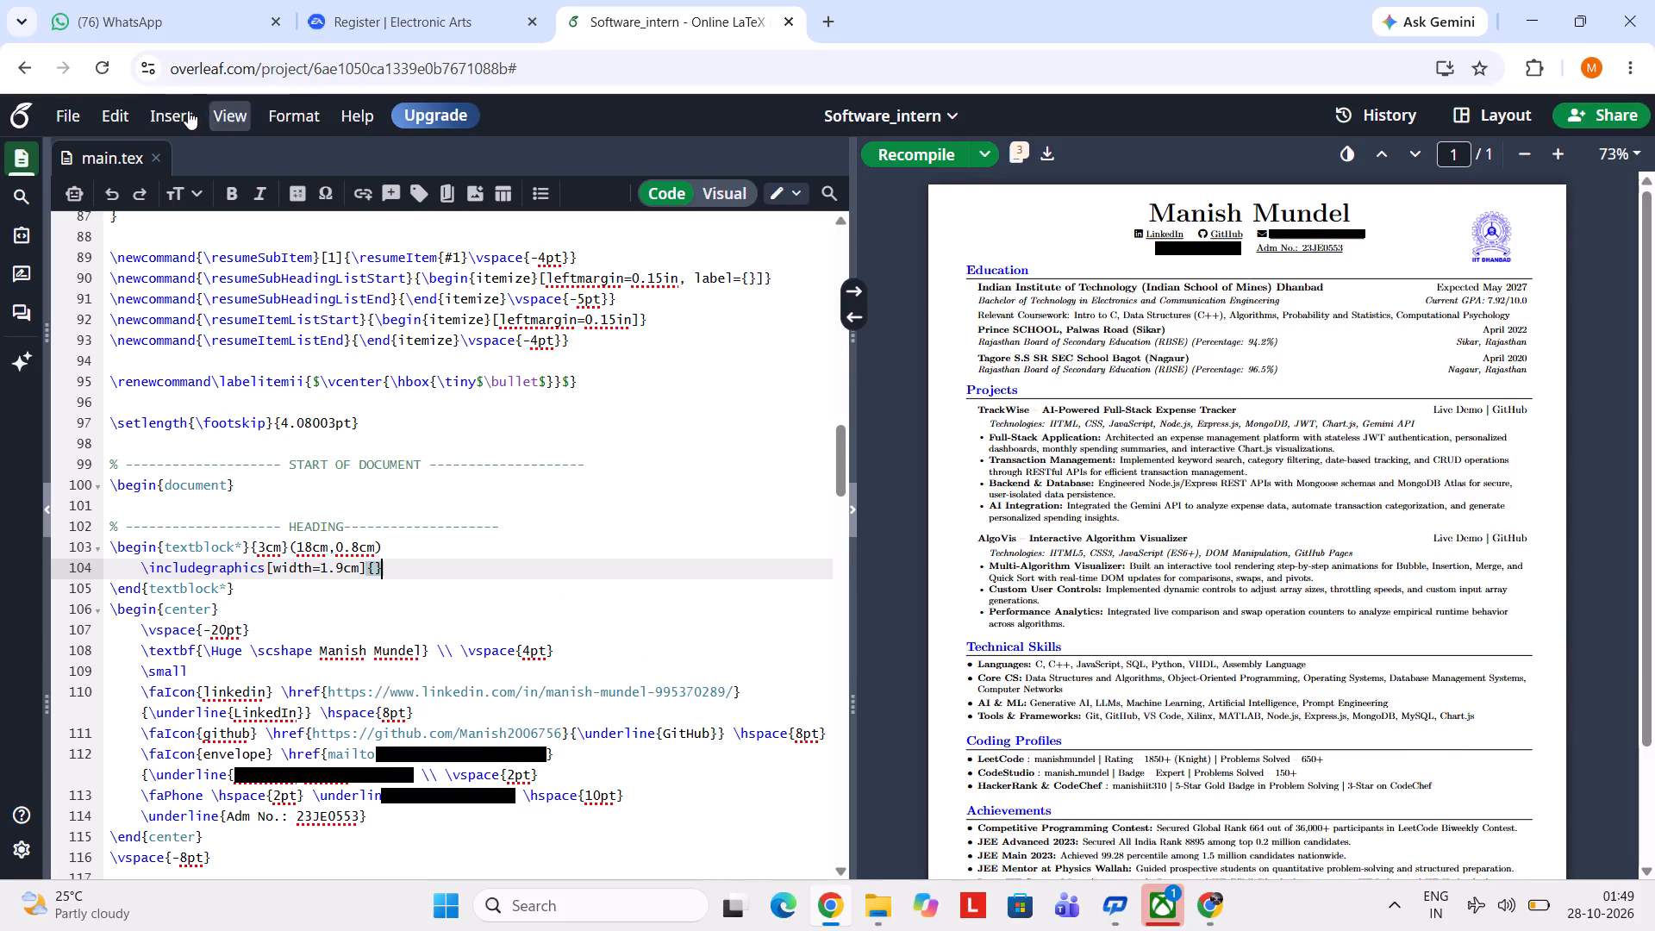
Upload IITISM-Logo.png from Downloads and insert it as a half-width figure with caption and label below the HEADING block's includegraphics line.
left_click(172, 109)
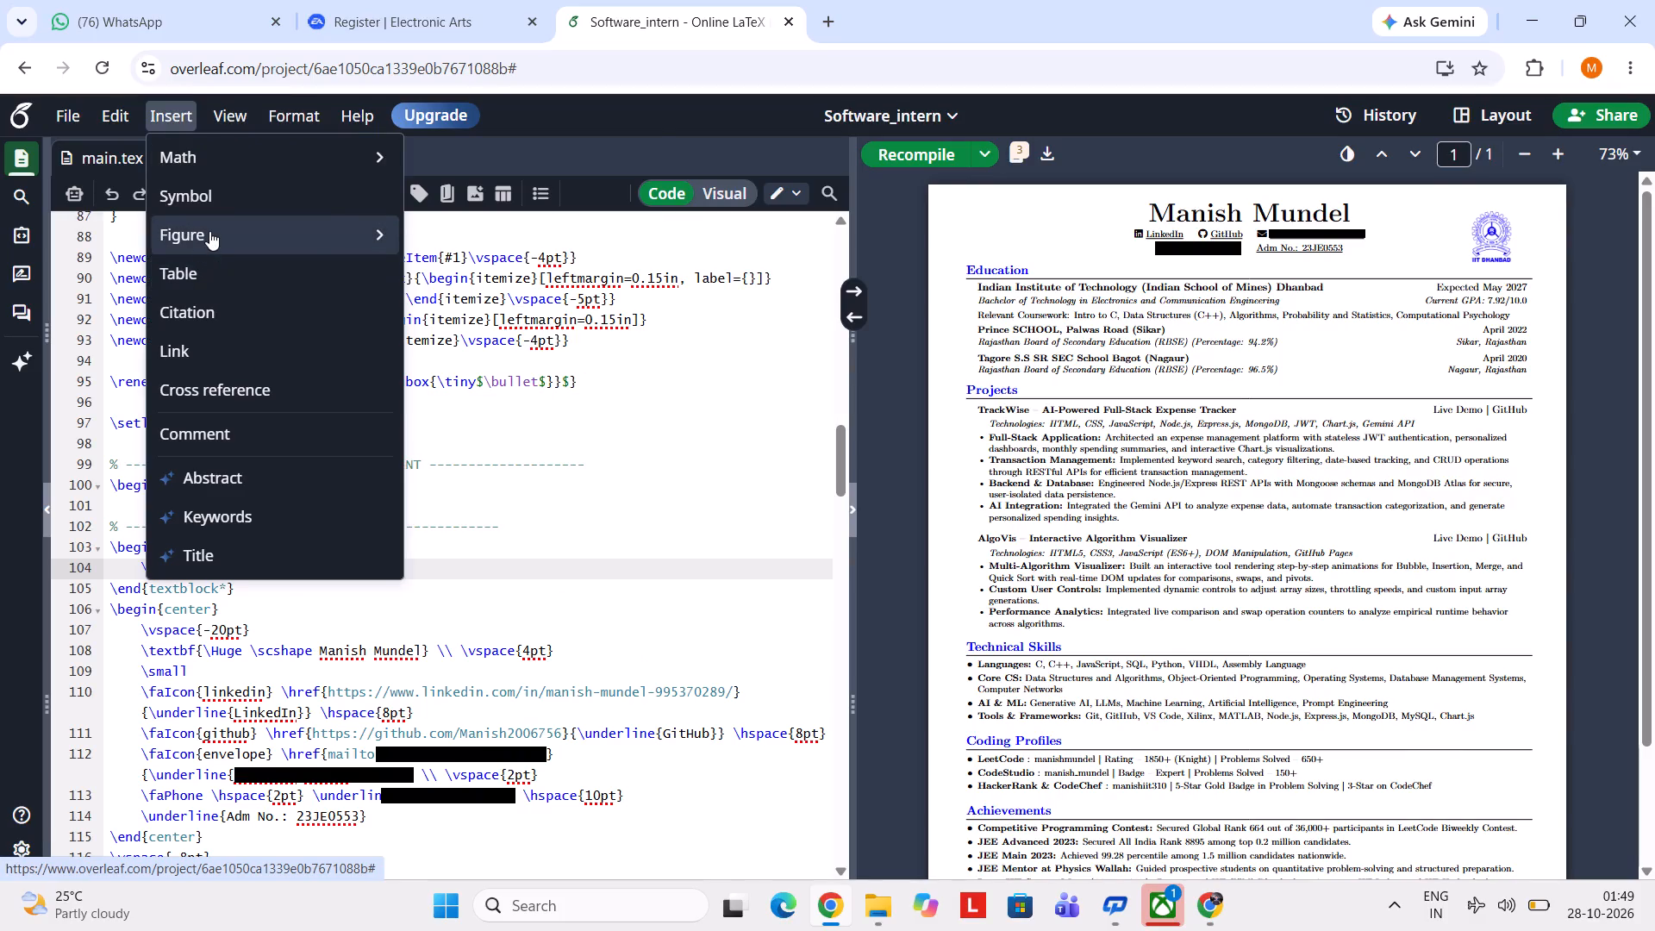
left_click(209, 231)
left_click(472, 232)
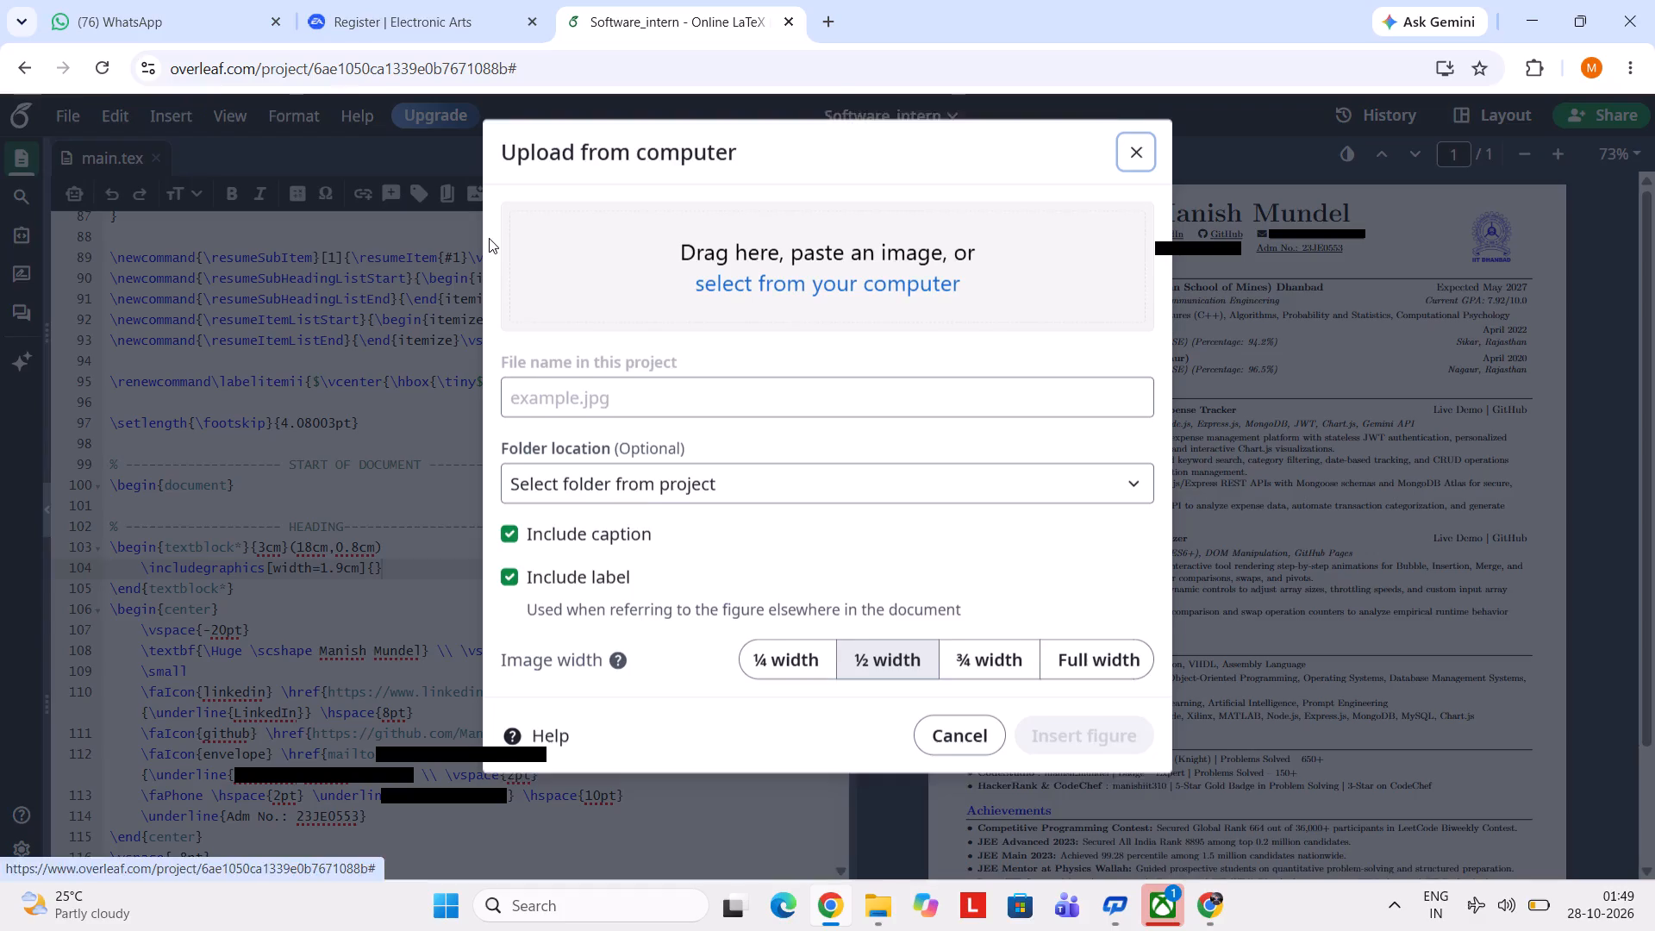
left_click(825, 274)
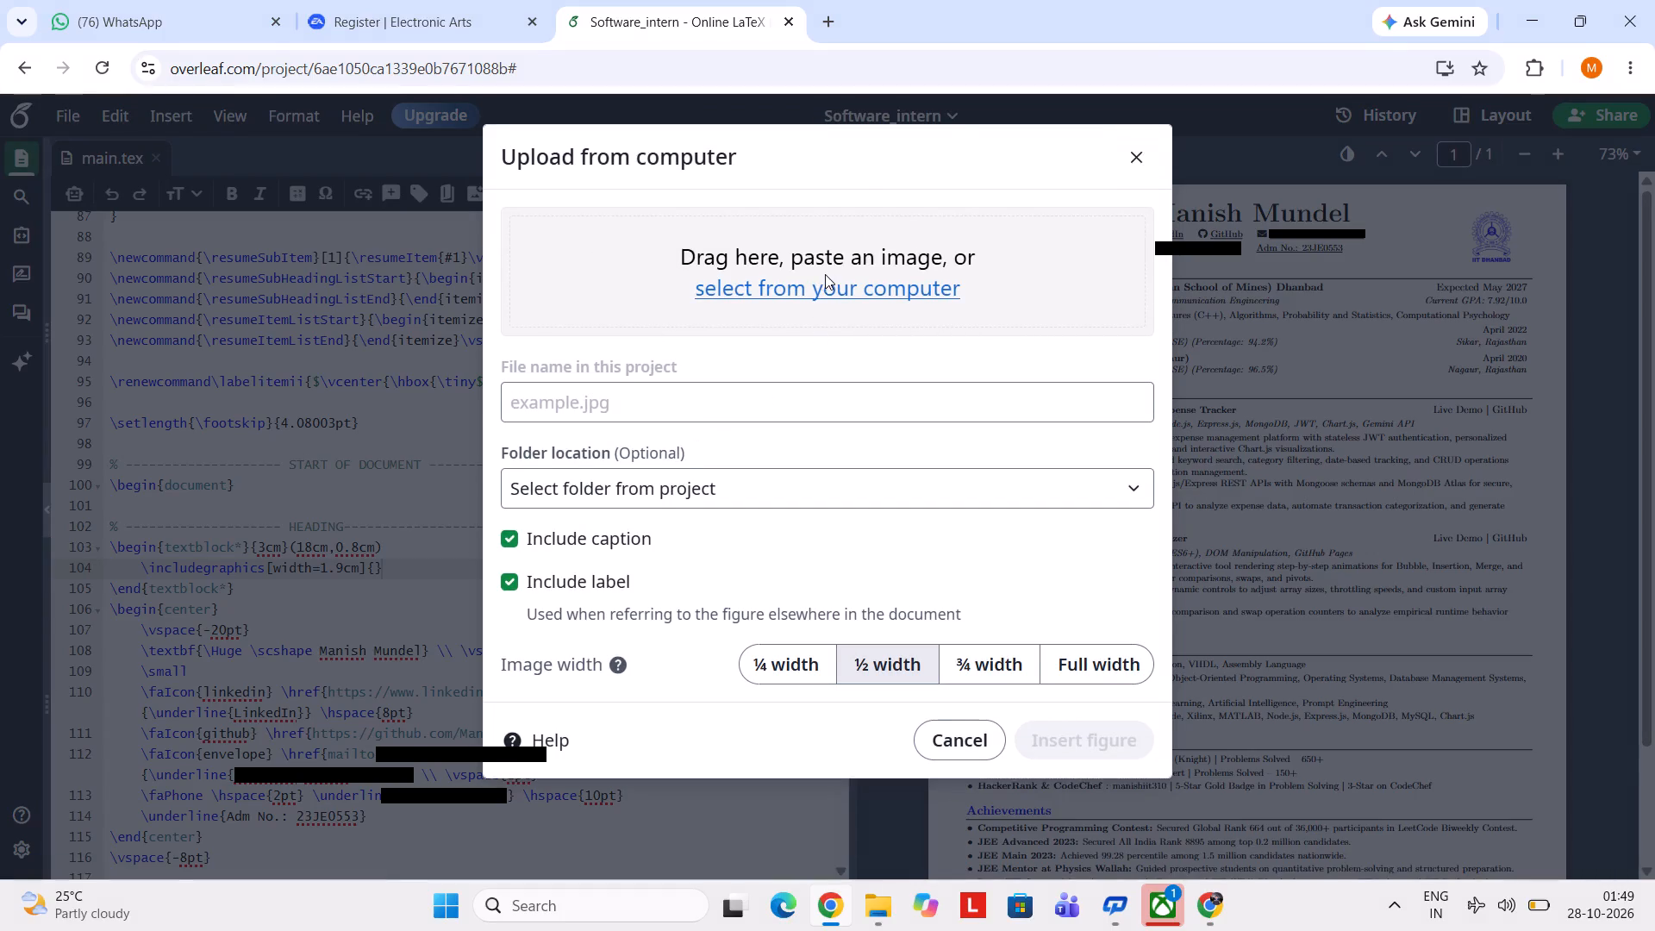
left_click(641, 56)
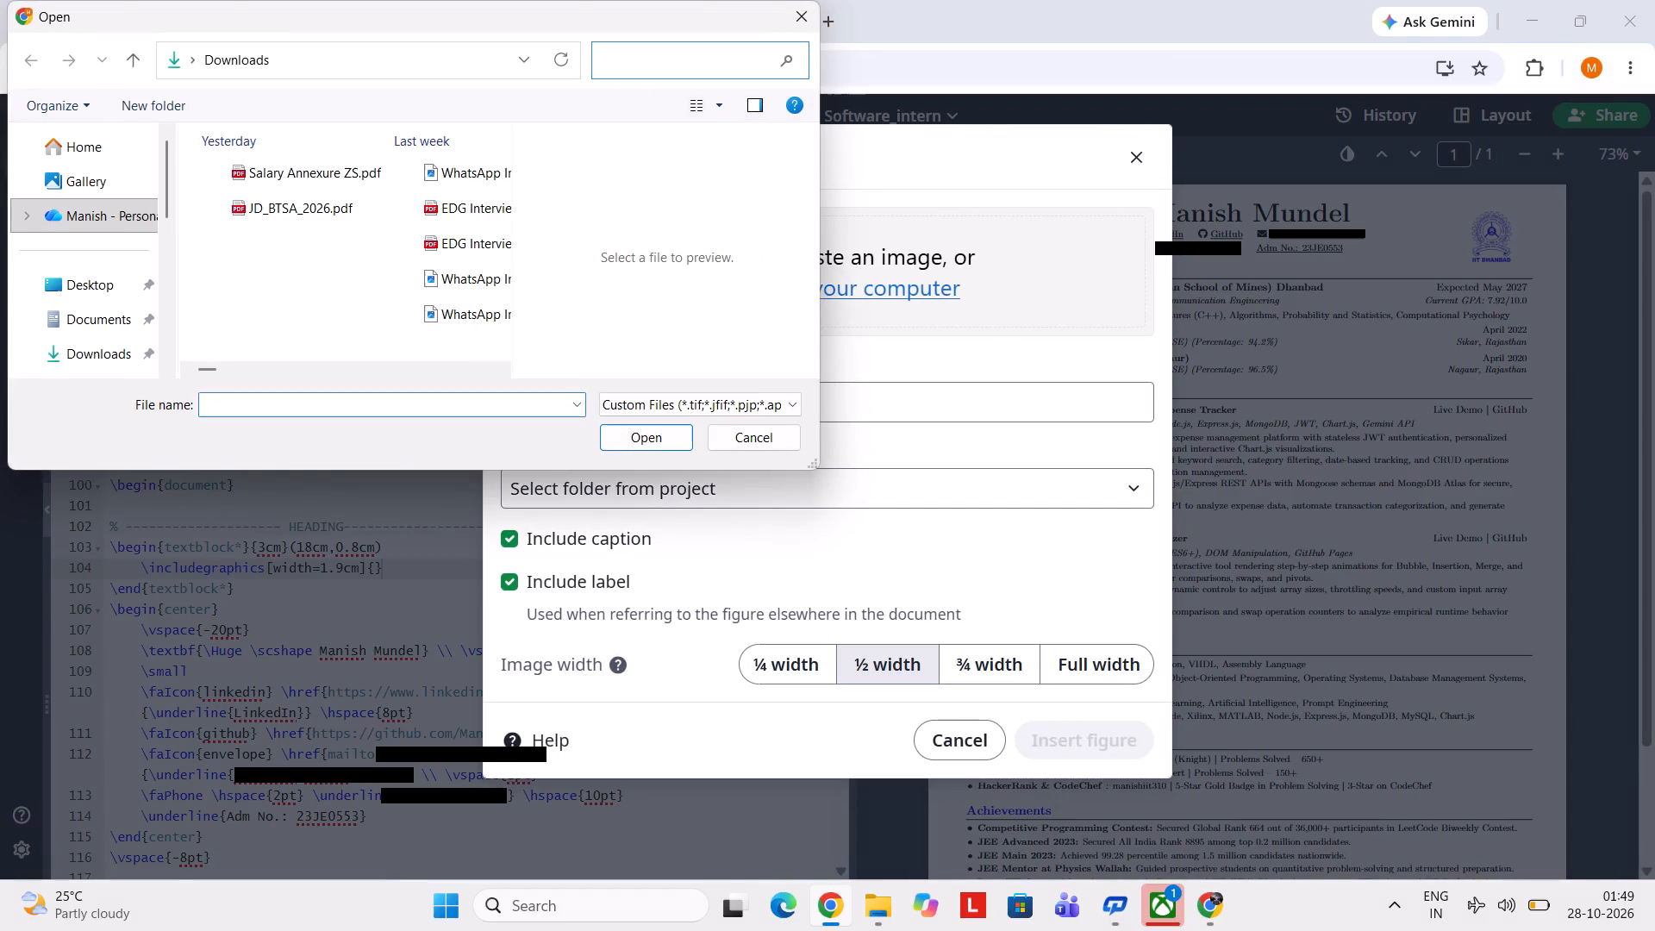
type("logo")
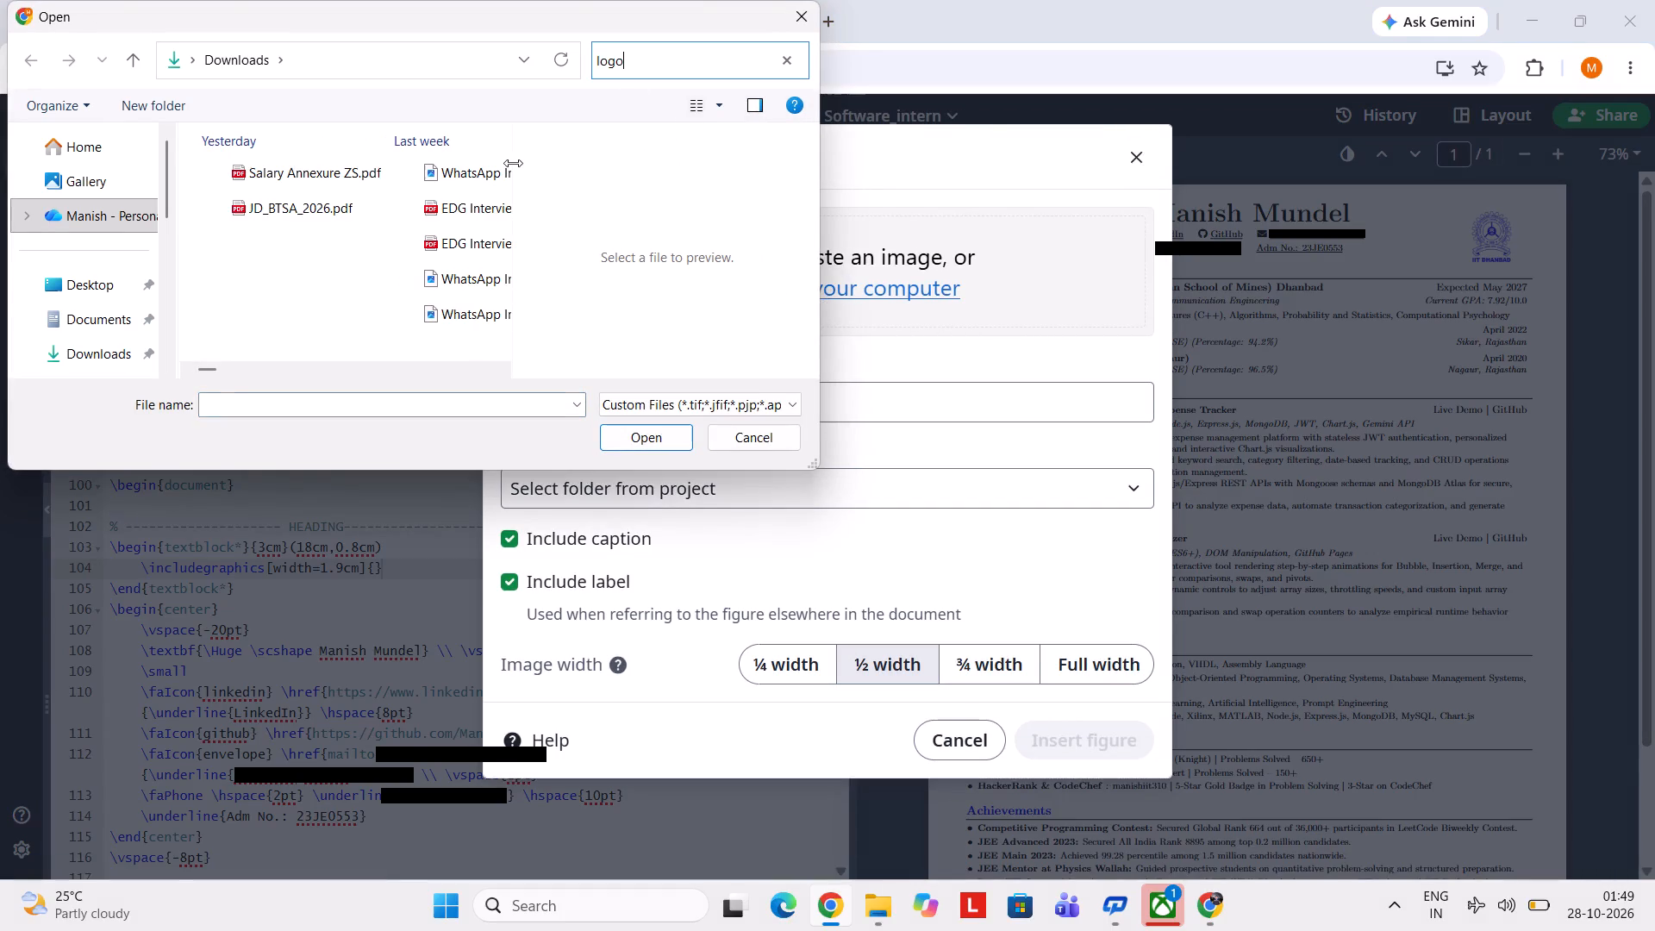
scroll(358, 258, "down", 1)
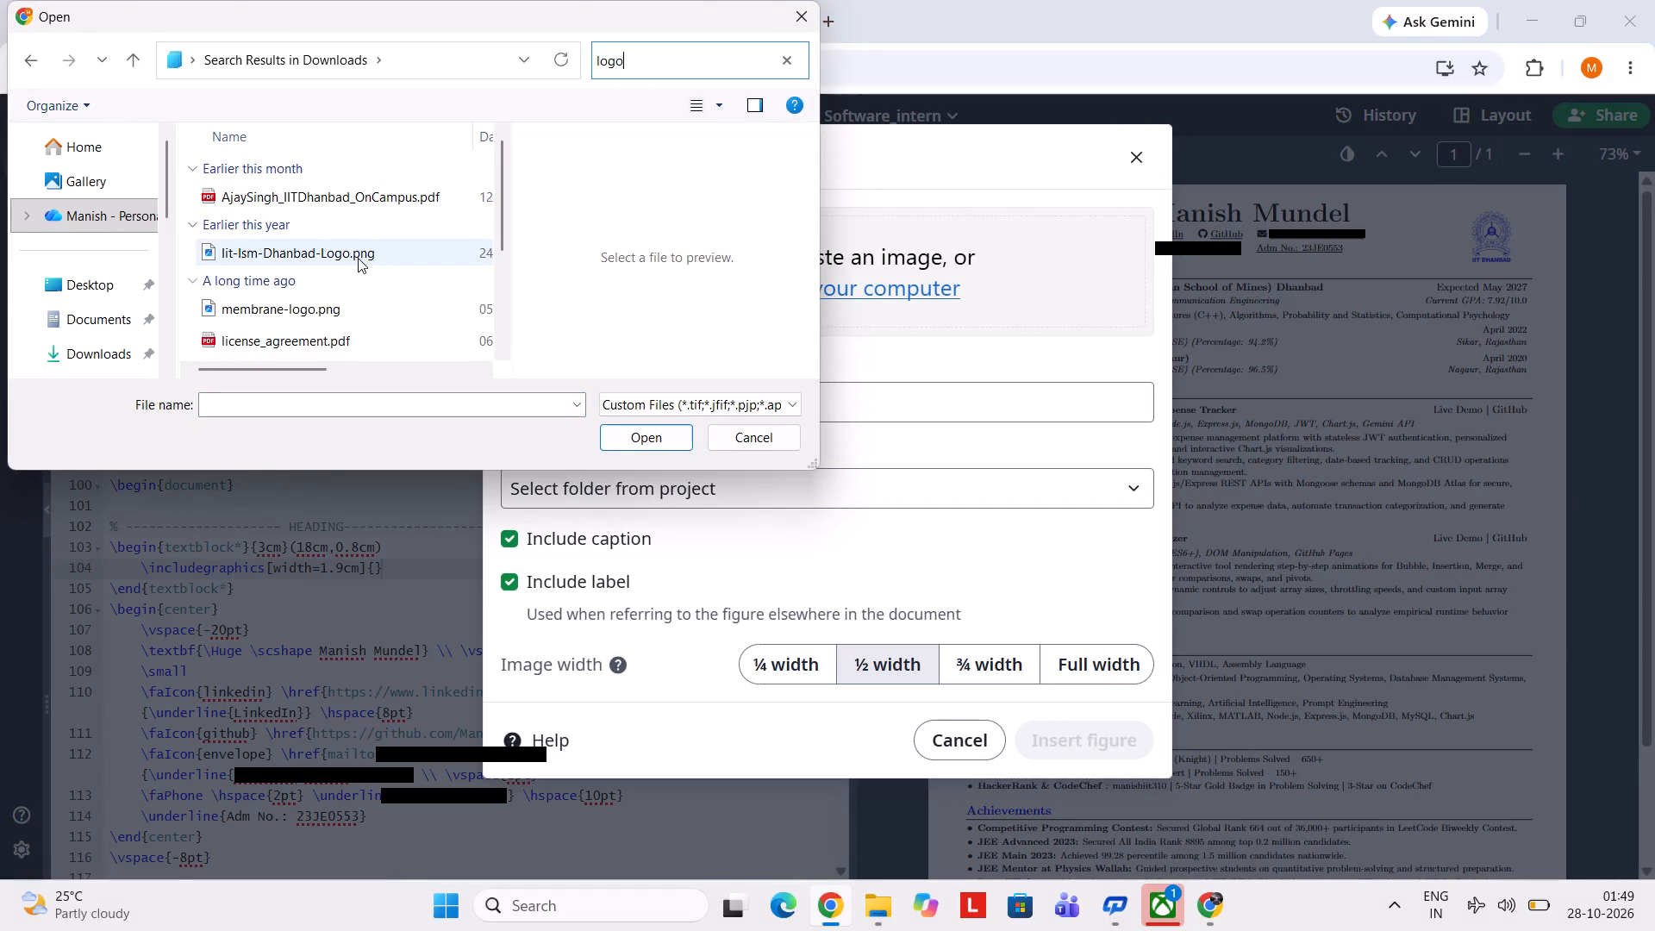
scroll(358, 258, "down", 1)
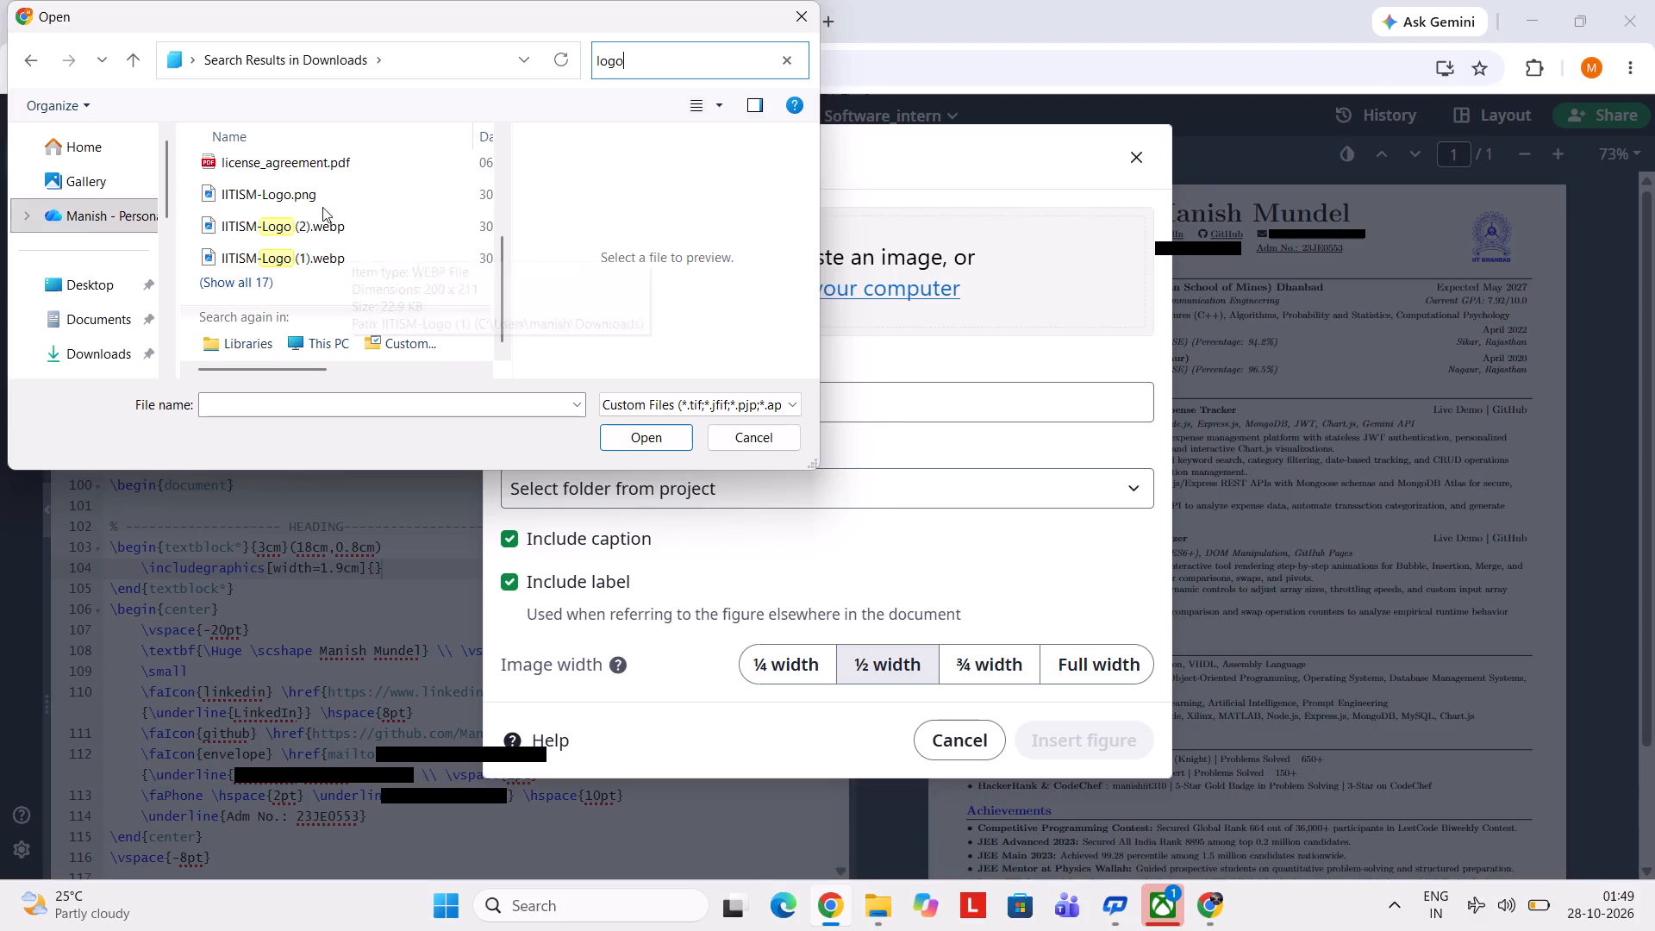
left_click(314, 196)
left_click(640, 436)
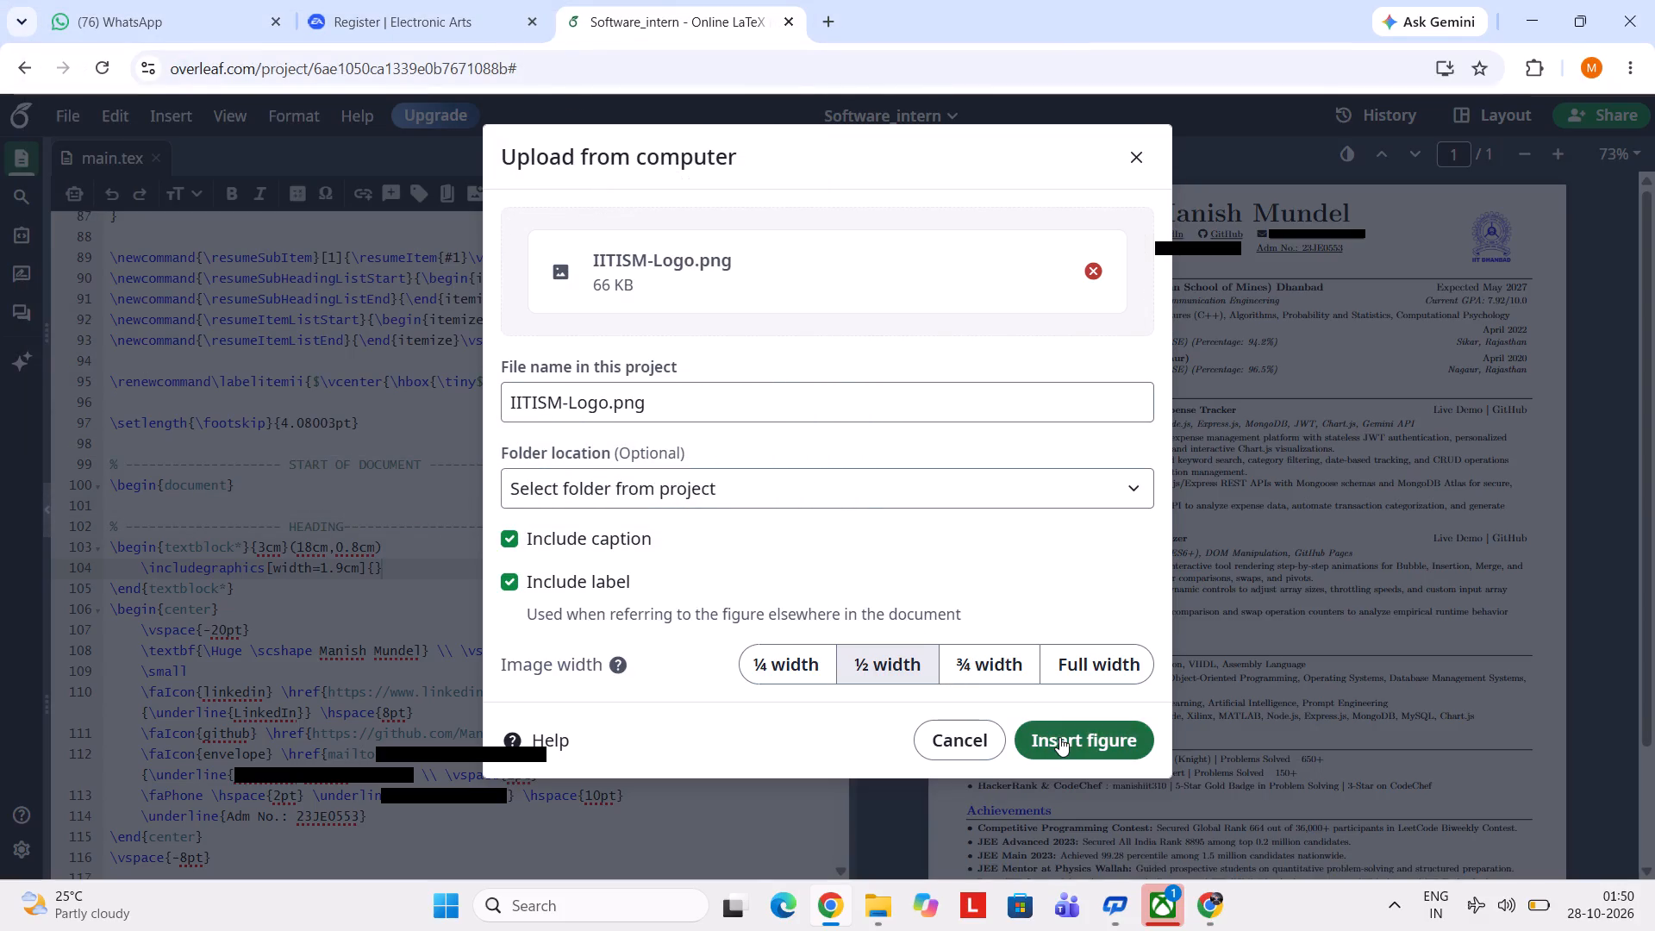
left_click(1059, 737)
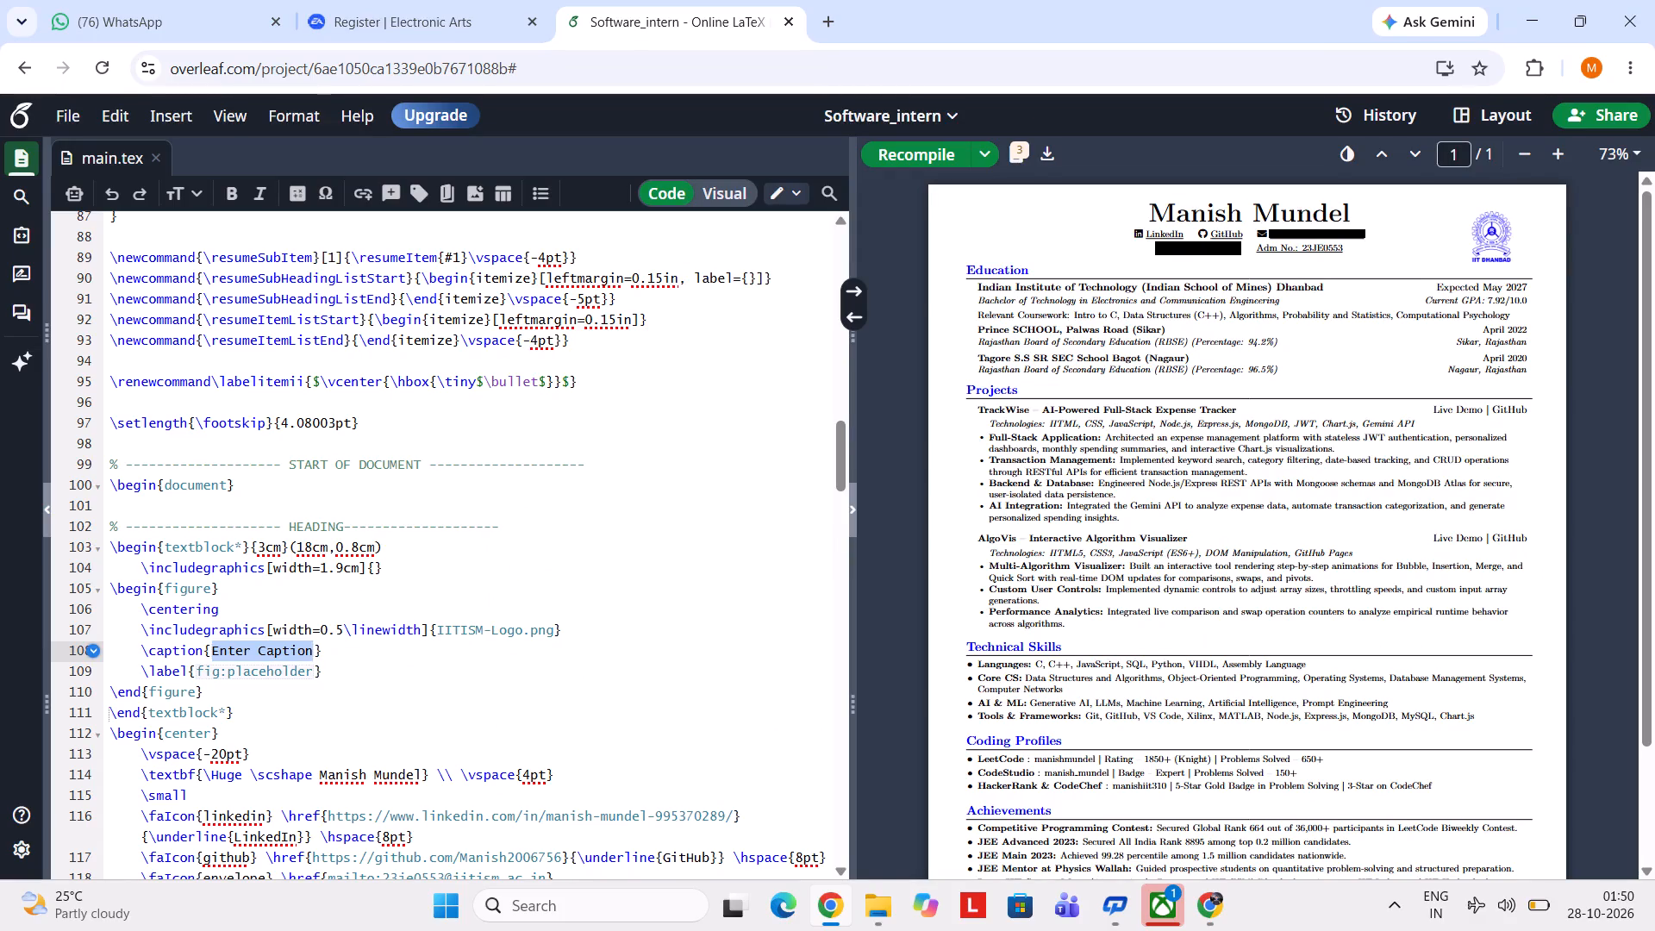
Recompile the resume with the newly inserted logo figure.
left_click(511, 534)
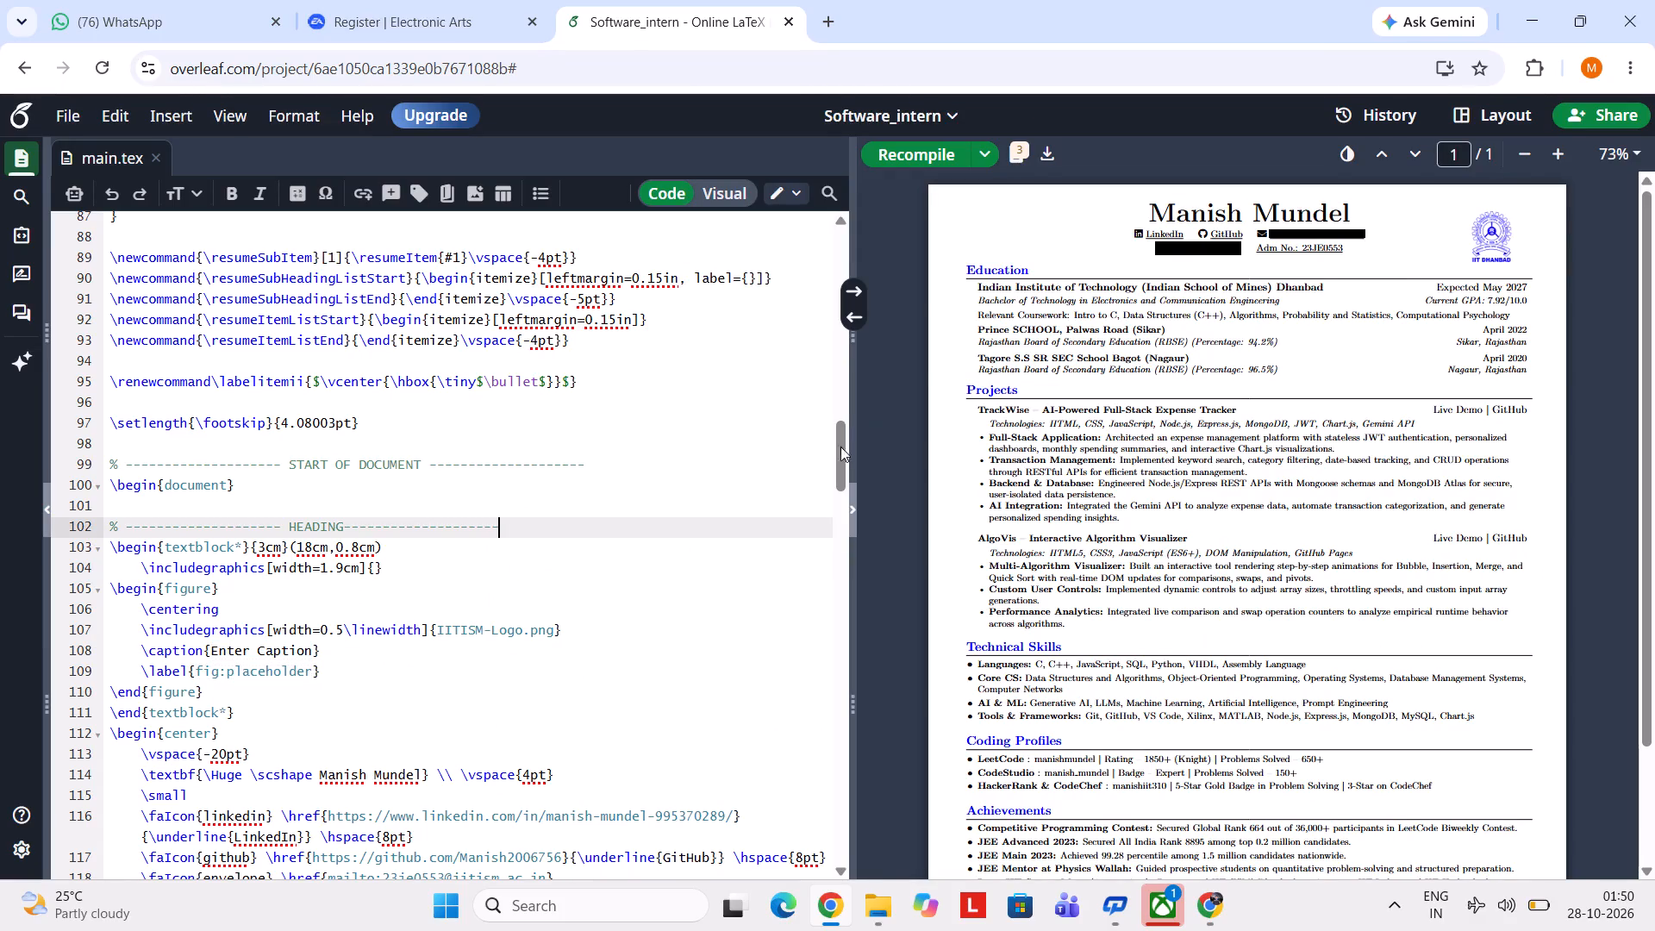
left_click(914, 150)
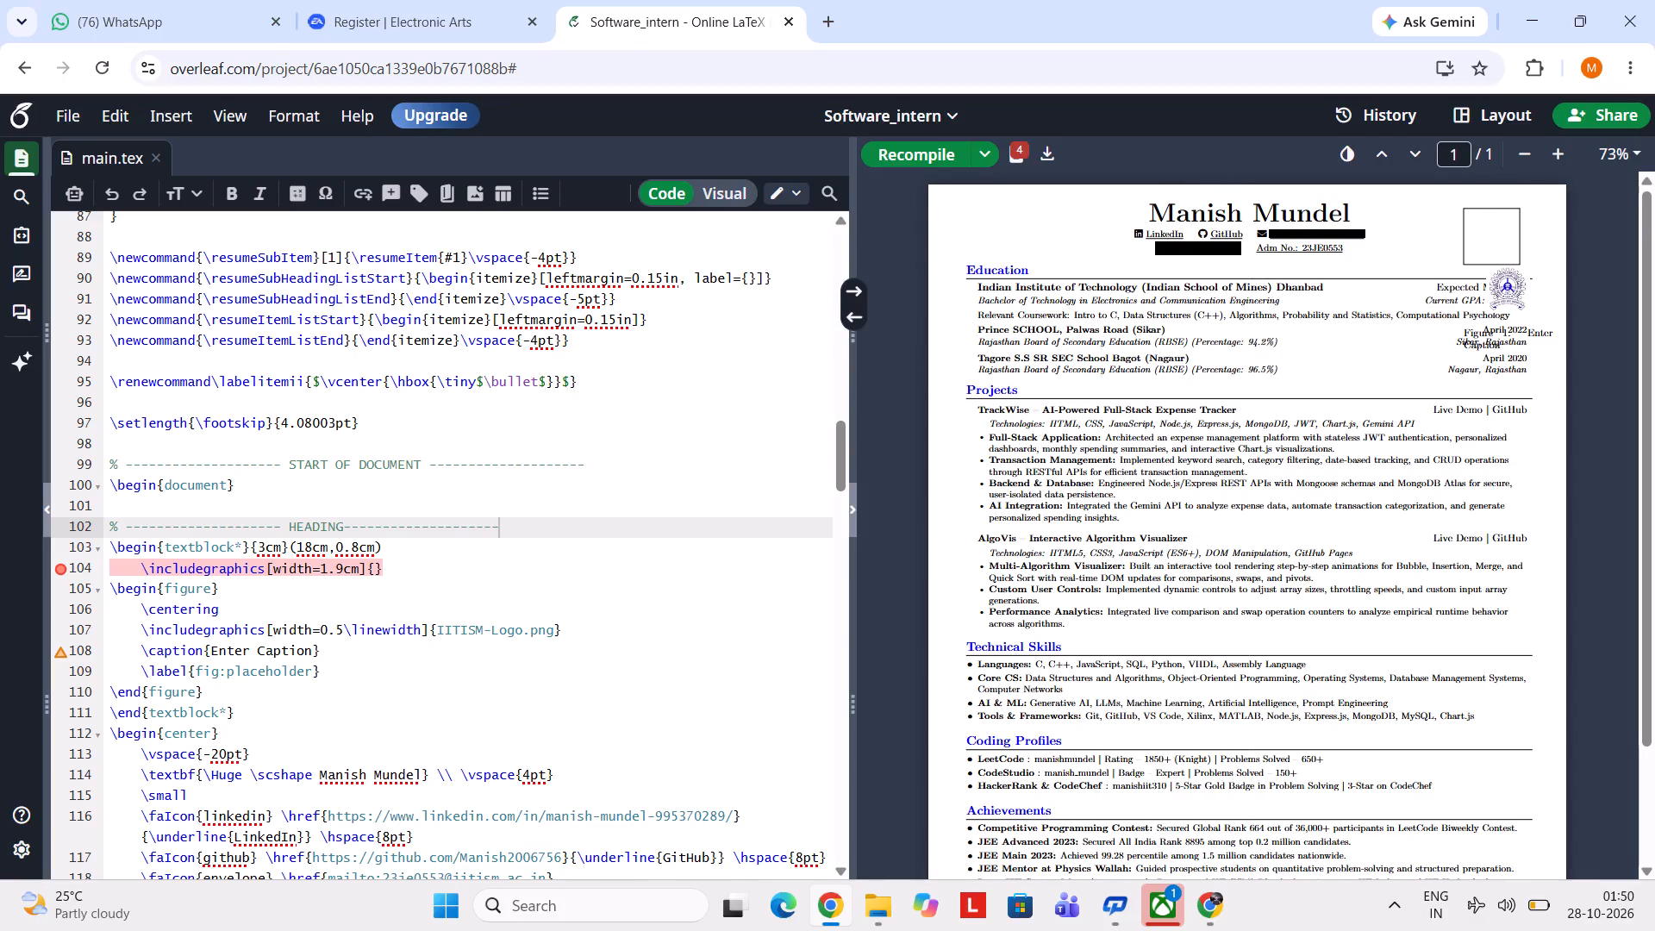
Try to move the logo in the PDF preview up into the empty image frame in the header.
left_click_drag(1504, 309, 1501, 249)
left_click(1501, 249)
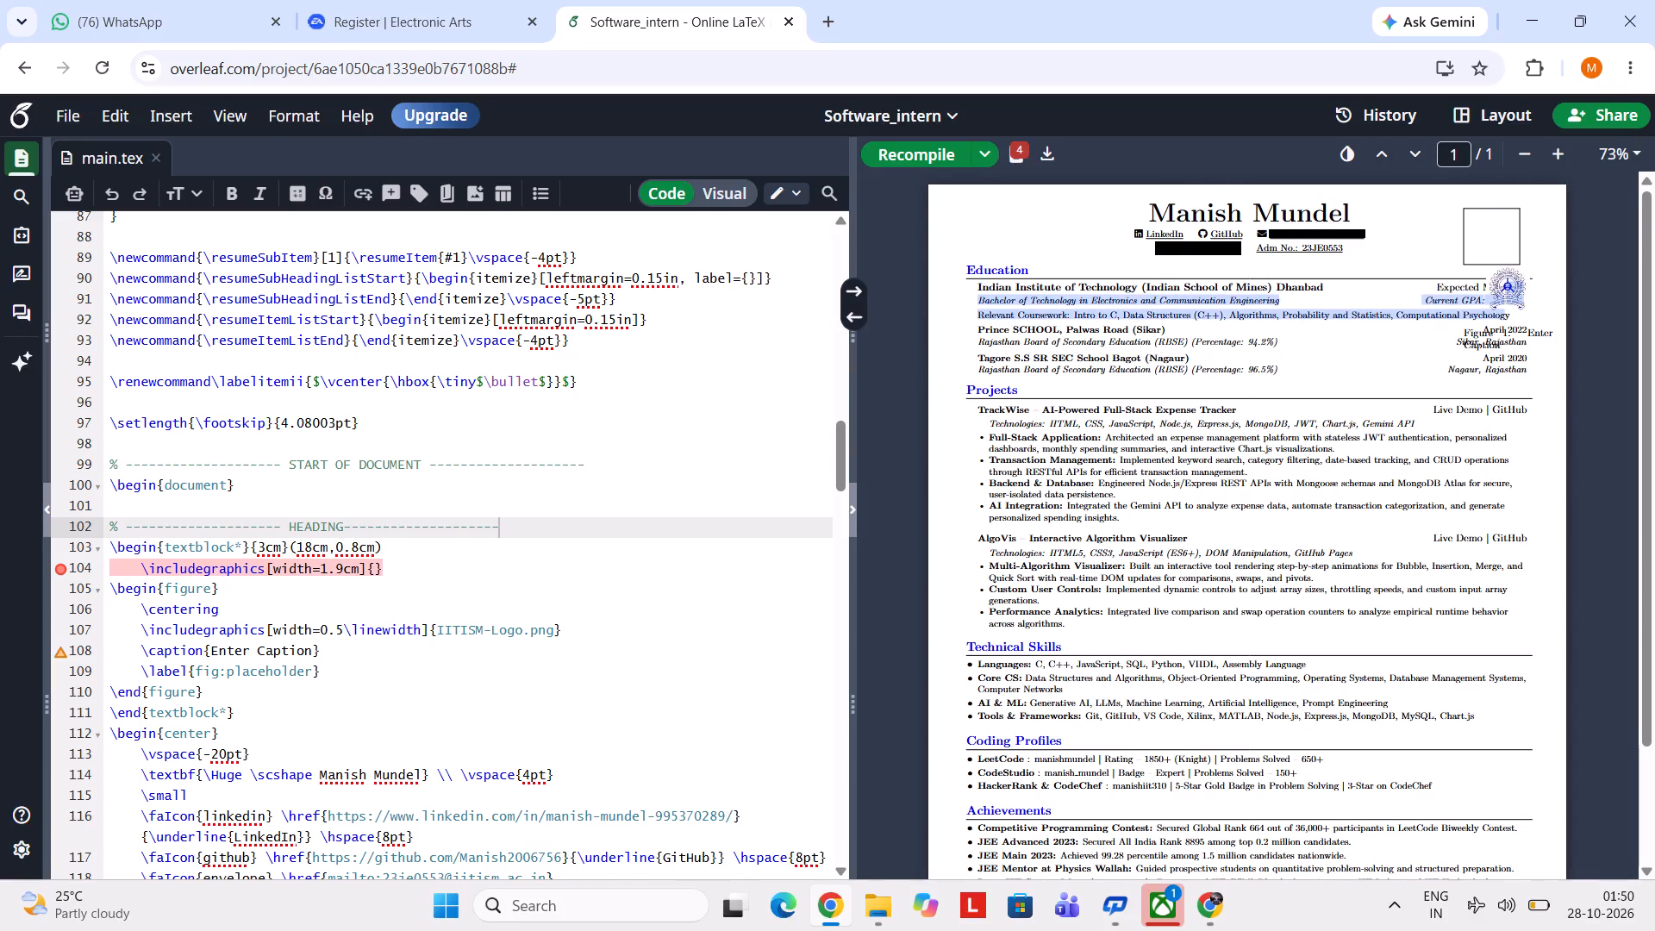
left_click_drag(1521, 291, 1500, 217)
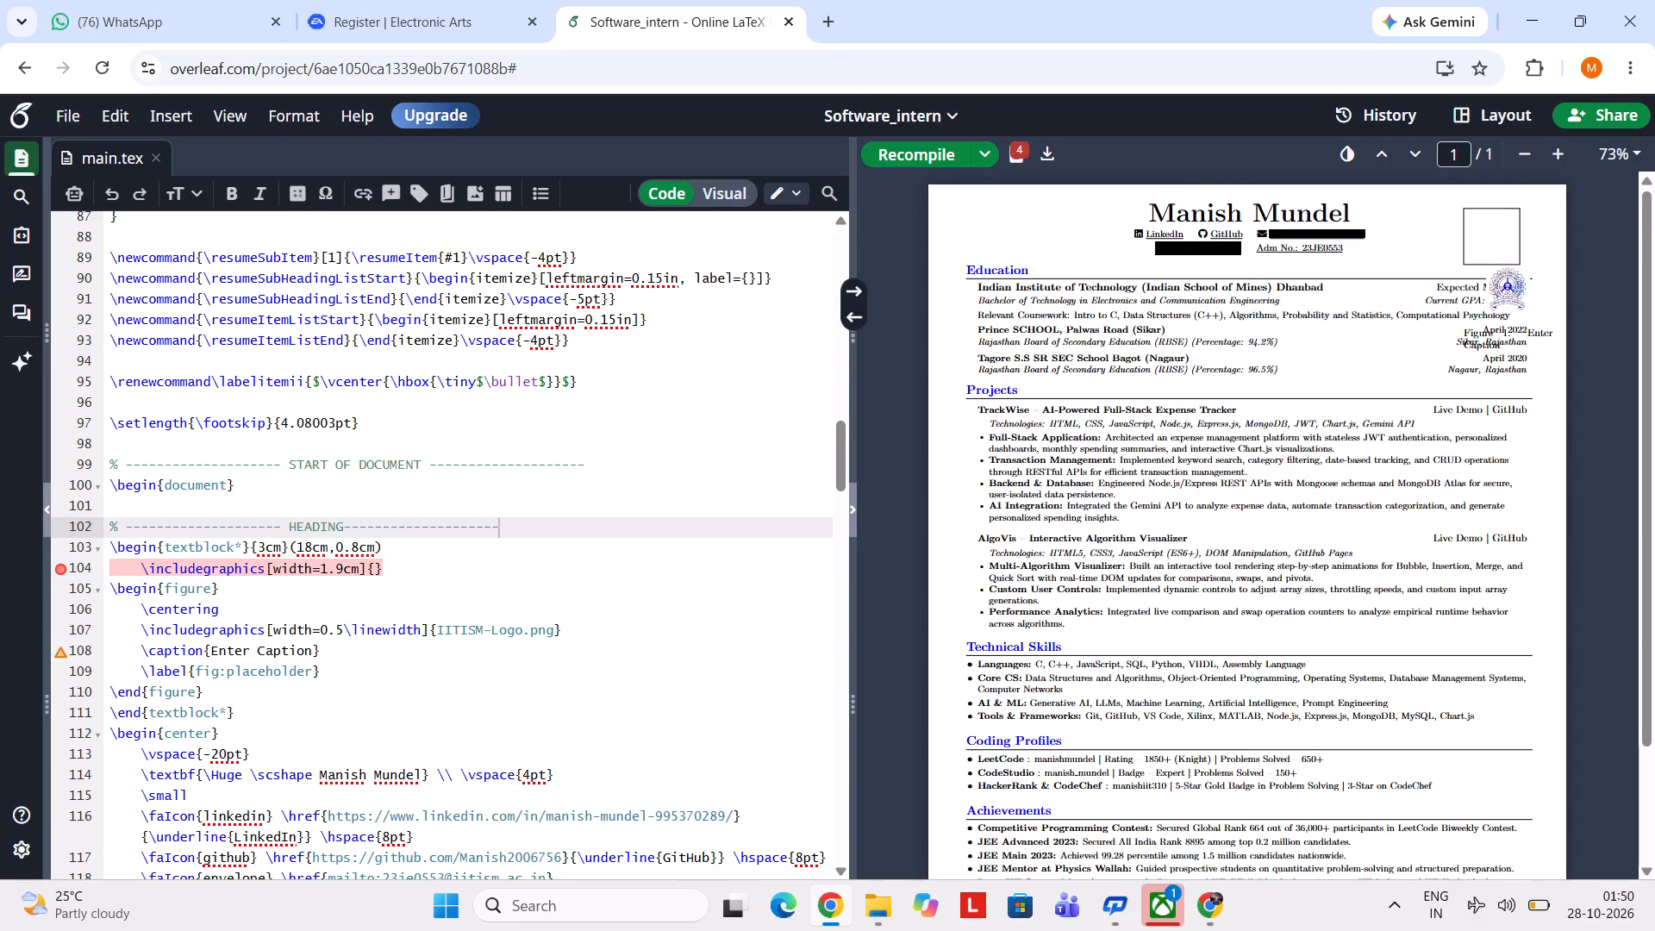
Look through main.tex from the preamble to the end of the file, examining the HEADING code and the figure blocks.
scroll(627, 518, "up", 4)
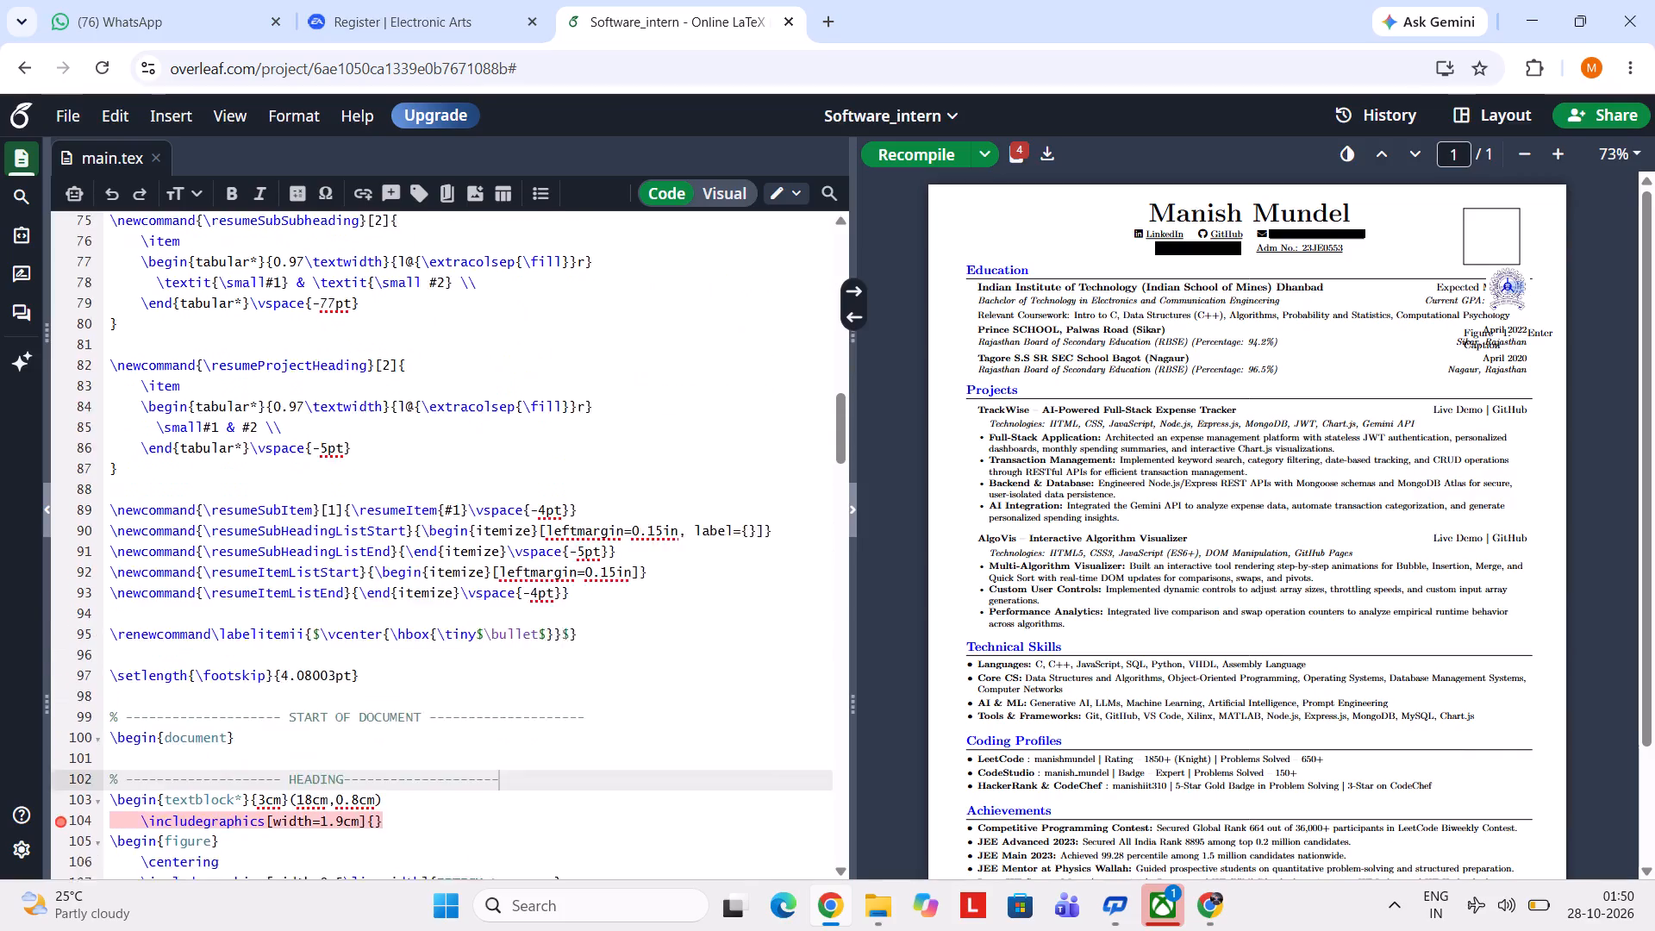
scroll(627, 518, "up", 5)
scroll(627, 518, "down", 5)
scroll(627, 518, "up", 1)
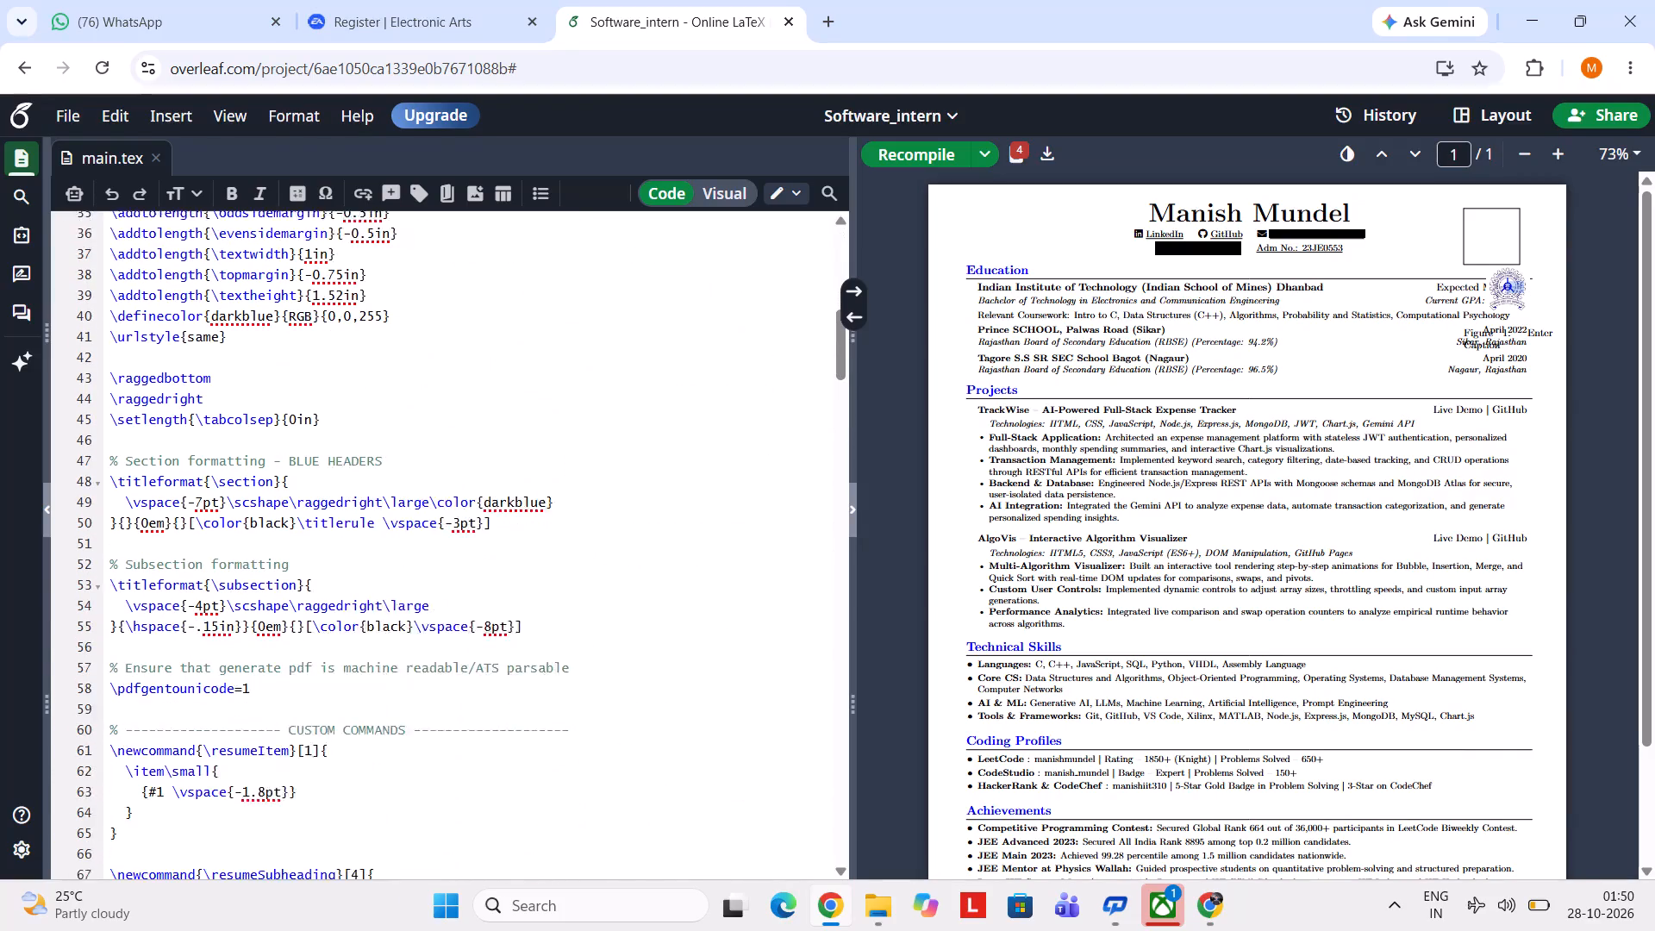
scroll(627, 518, "up", 2)
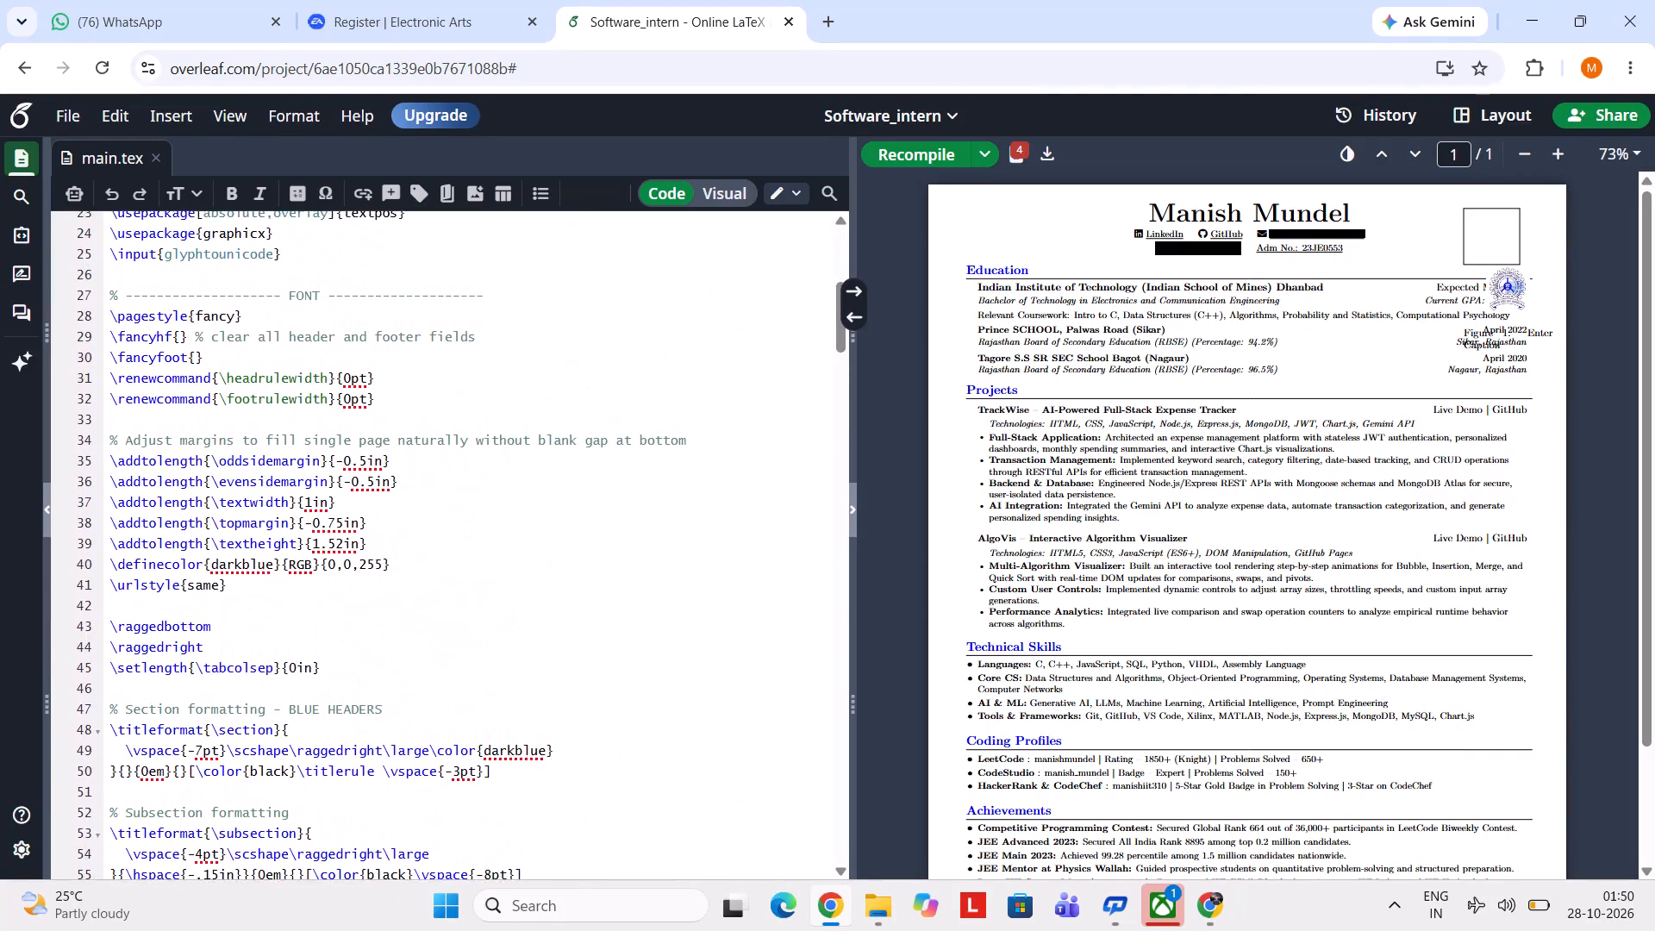
scroll(627, 518, "down", 6)
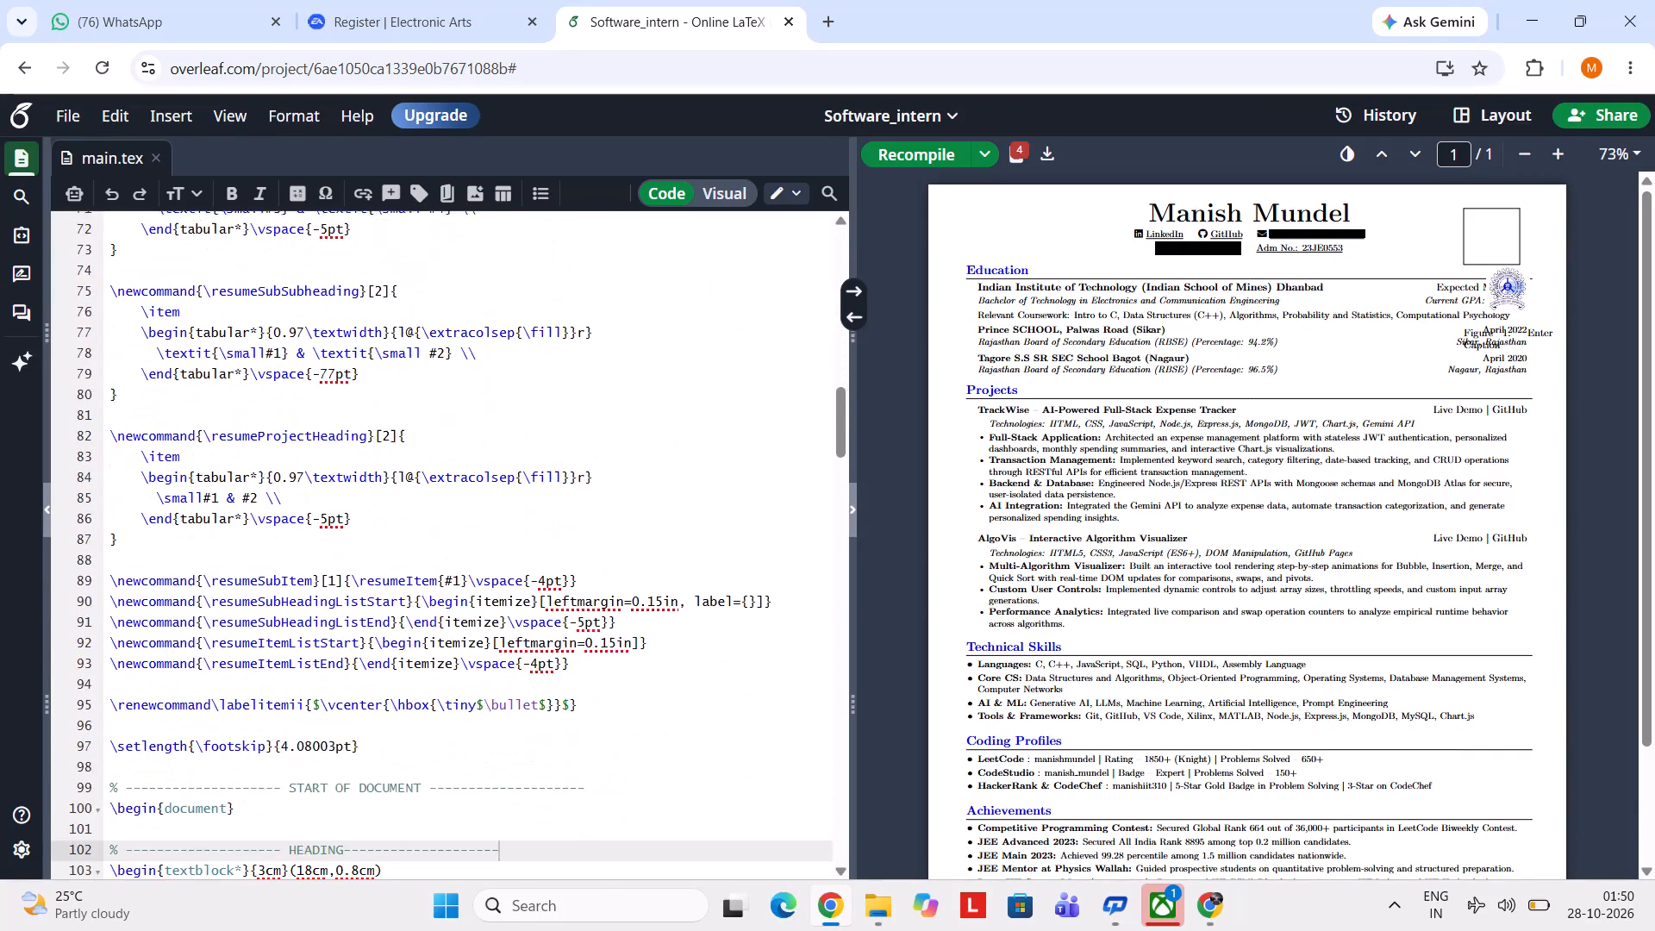
scroll(627, 518, "down", 4)
scroll(489, 652, "down", 1)
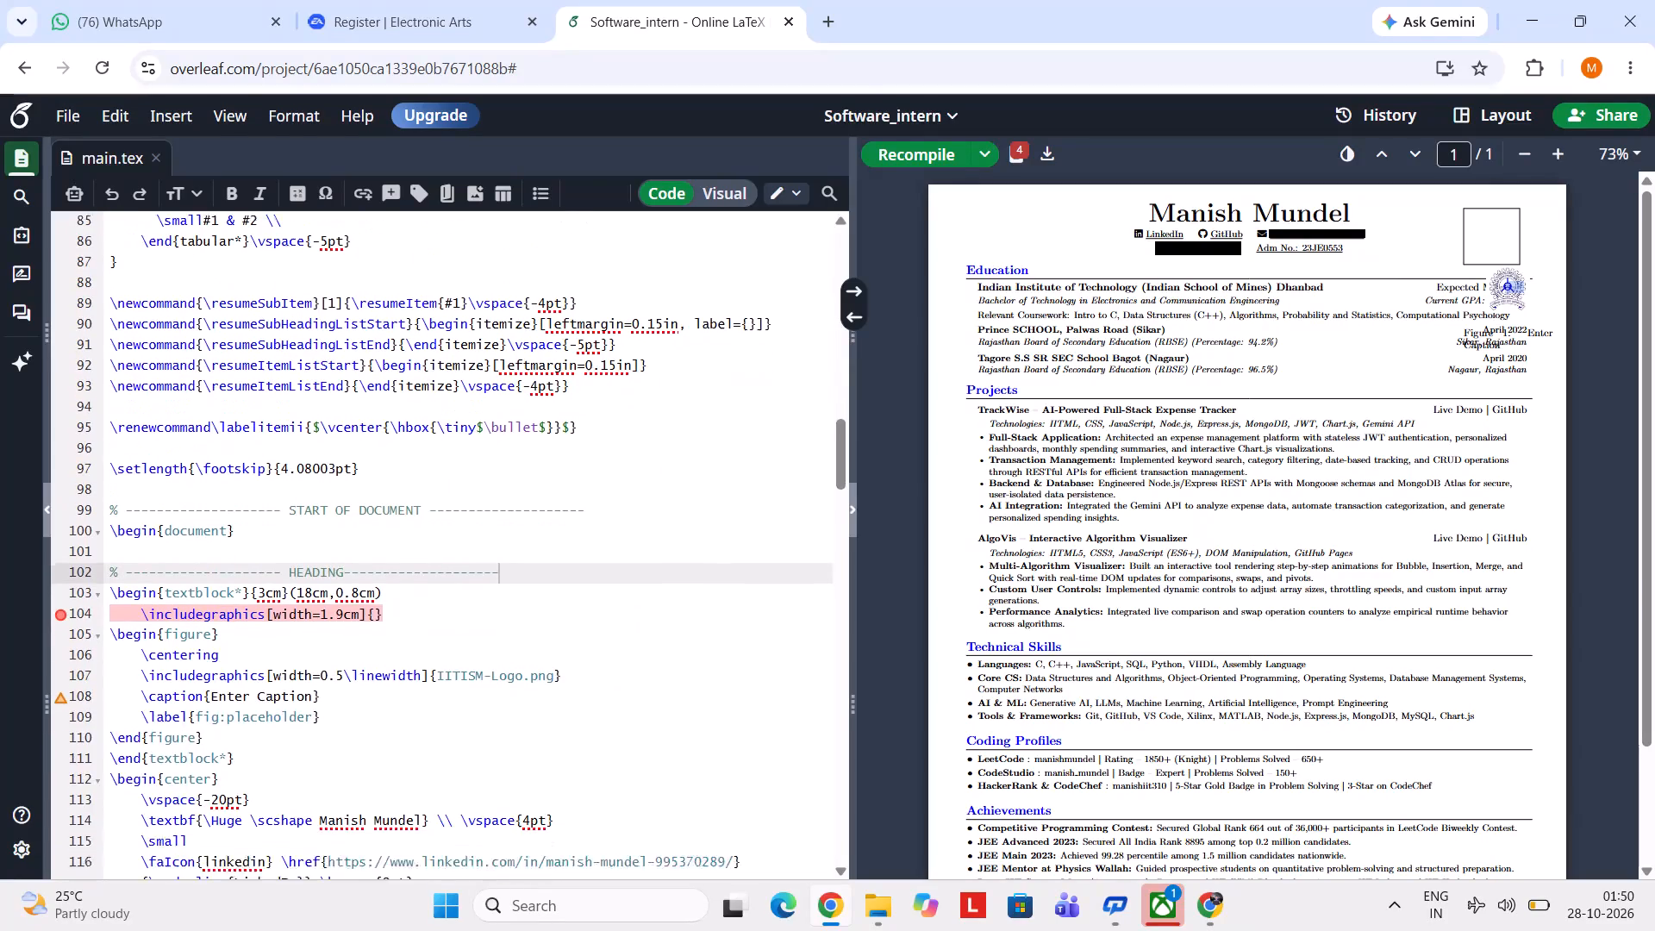
scroll(489, 652, "down", 2)
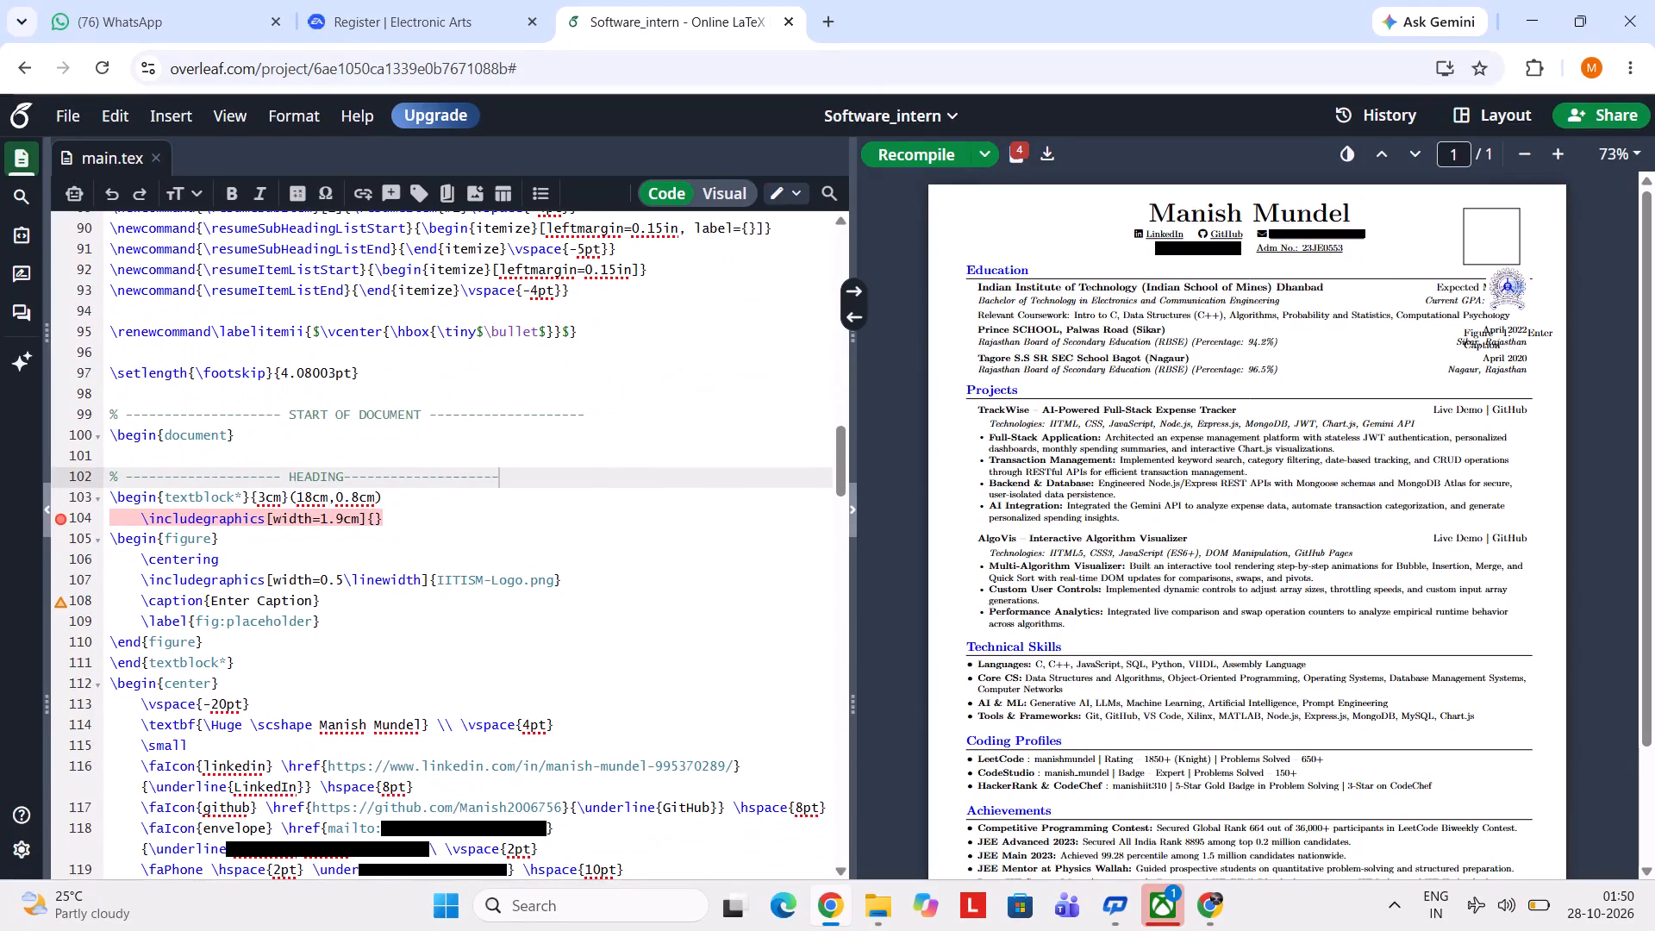
scroll(489, 652, "down", 4)
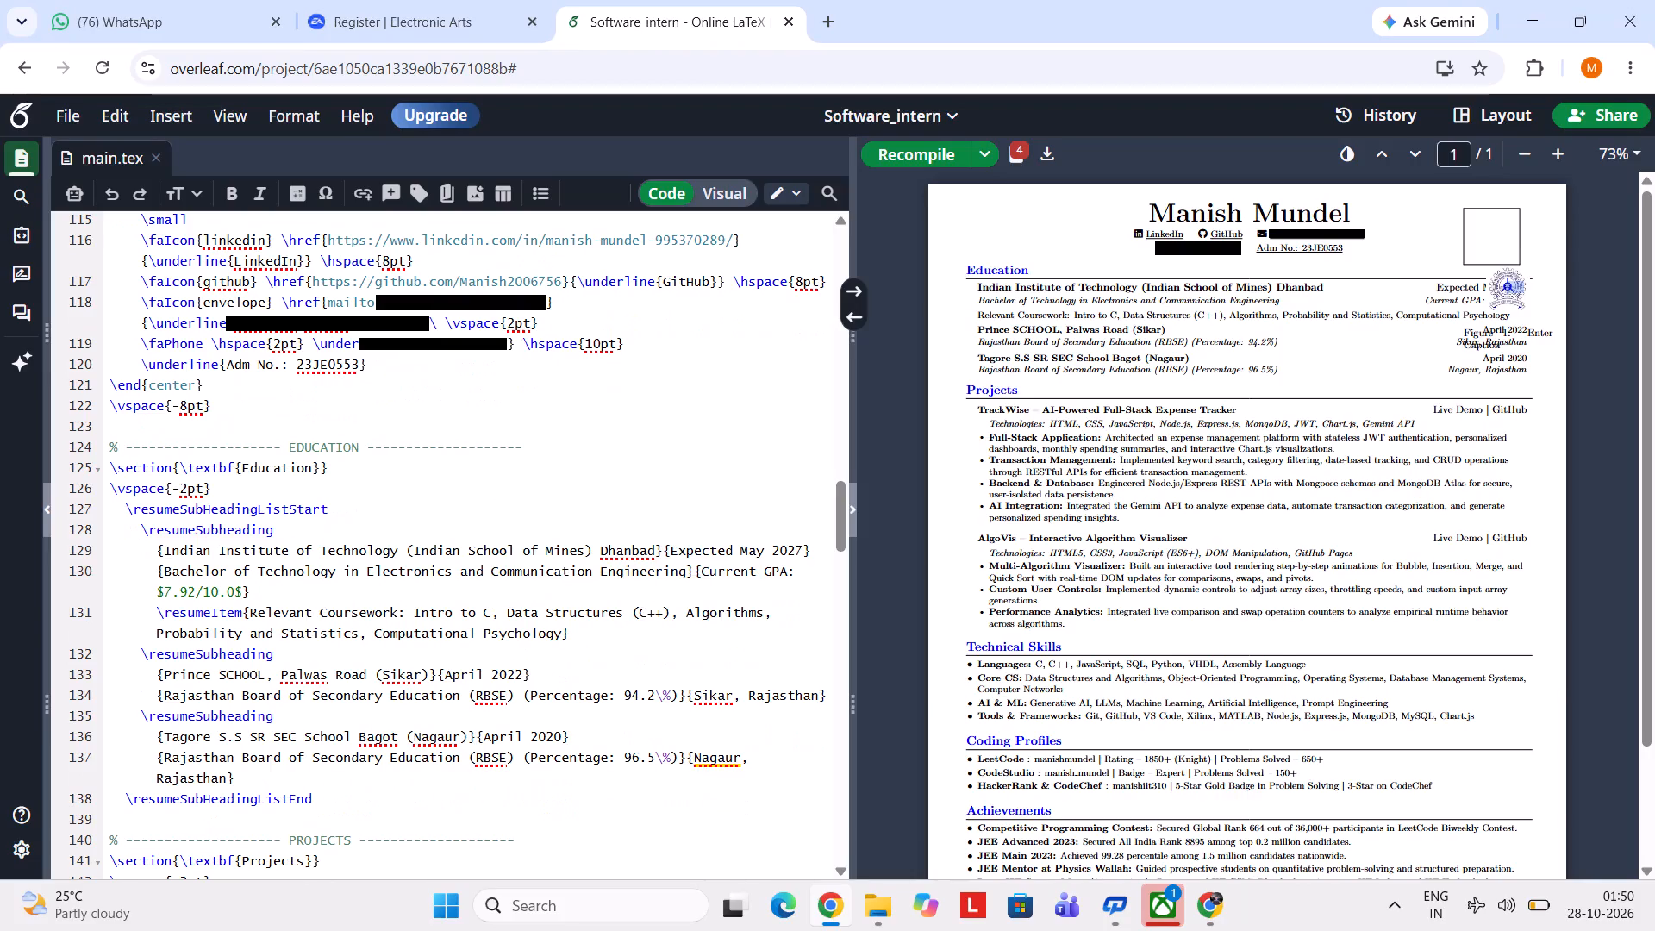
scroll(267, 643, "up", 4)
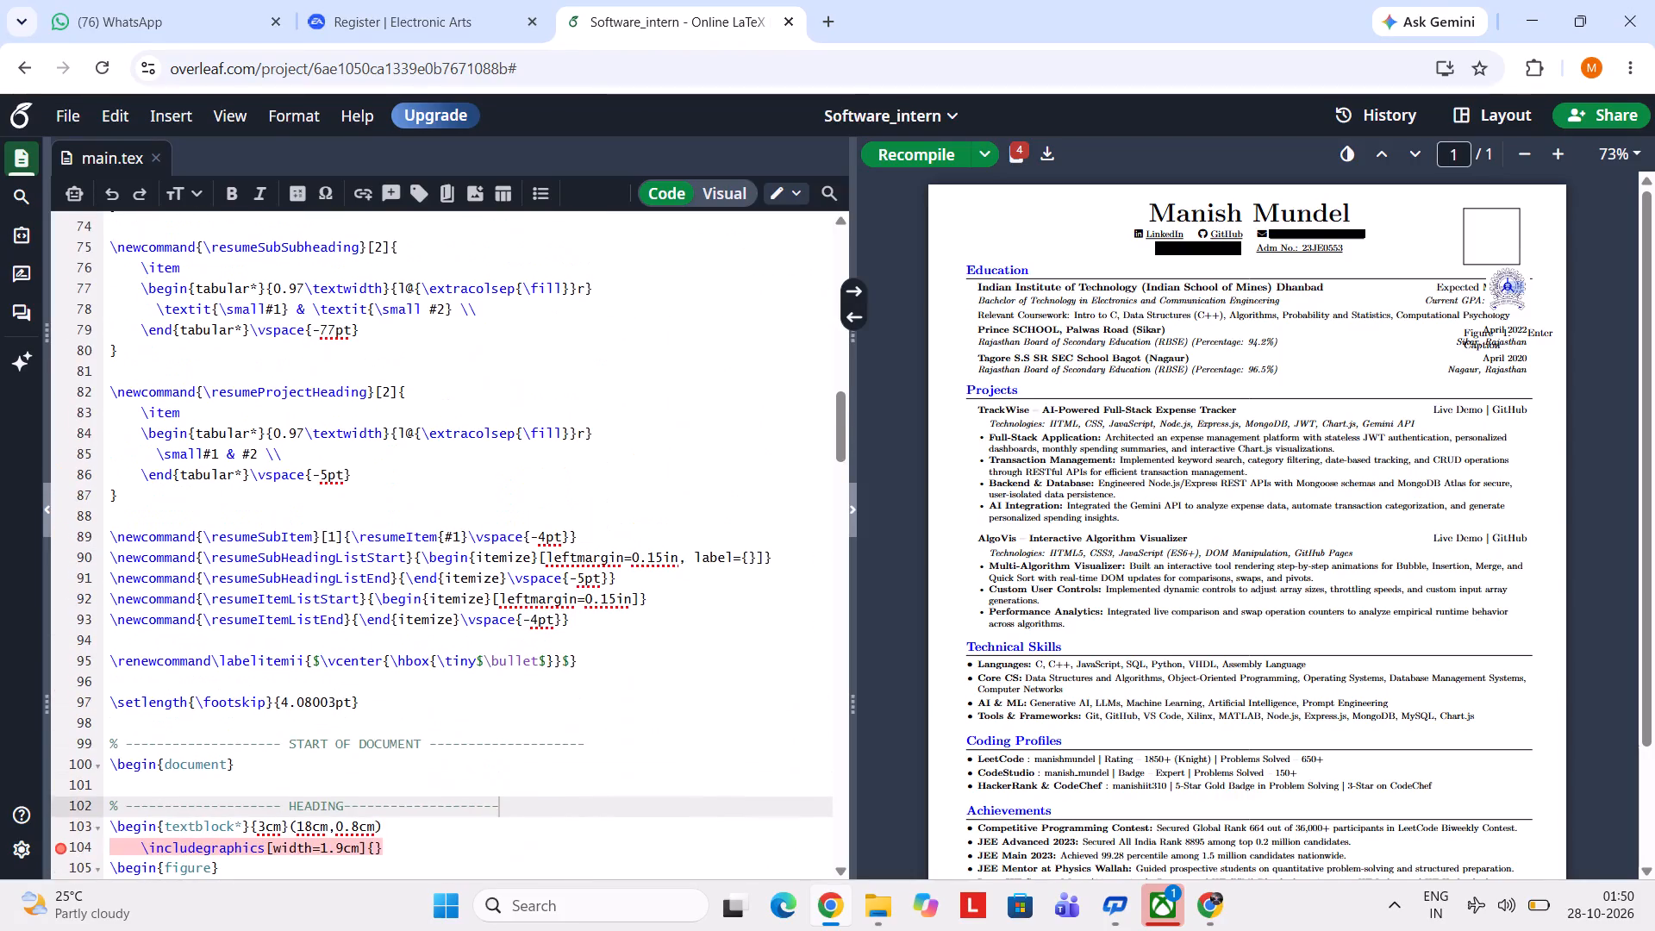
scroll(268, 643, "down", 2)
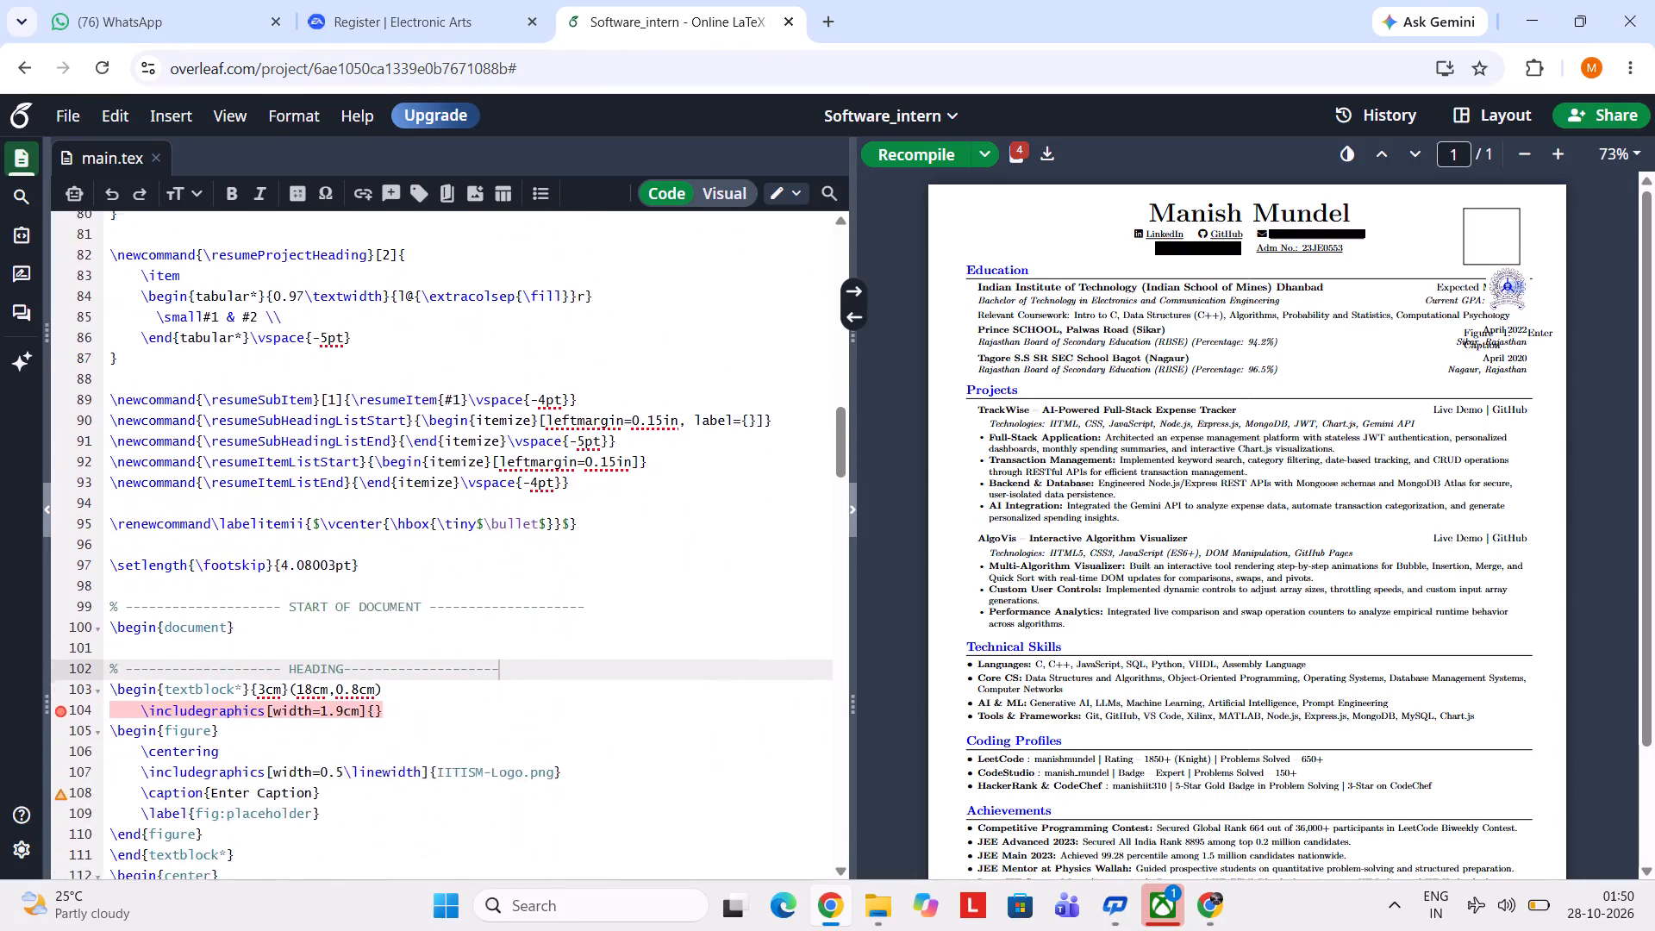
scroll(268, 643, "down", 6)
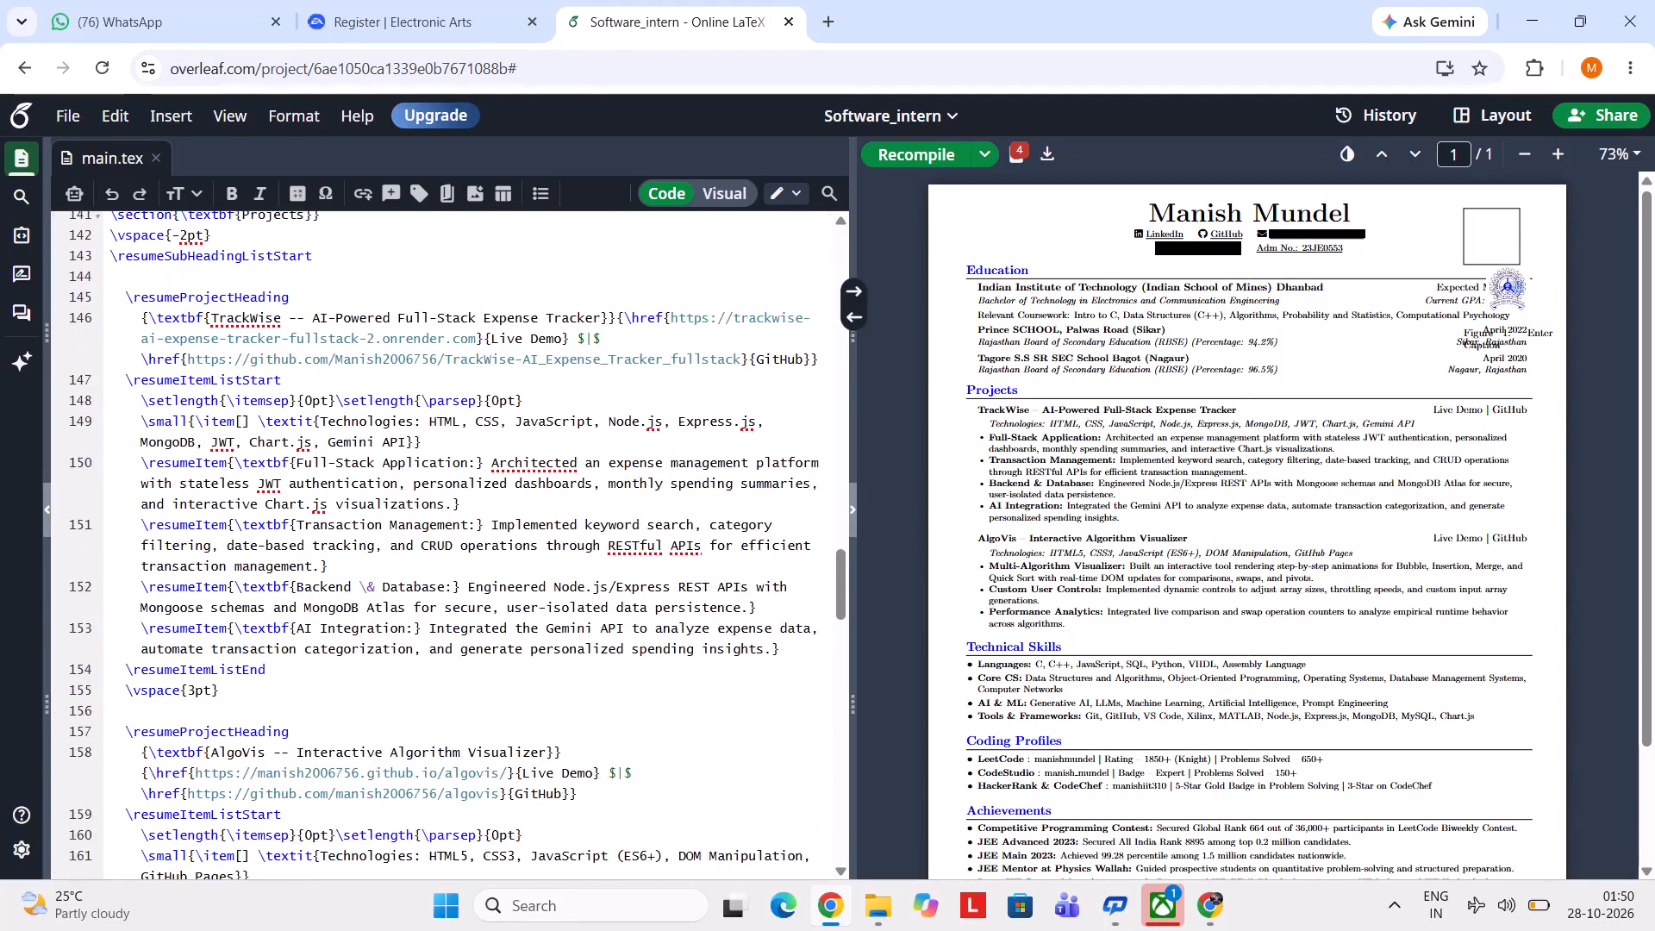
scroll(270, 692, "down", 11)
scroll(270, 692, "up", 1)
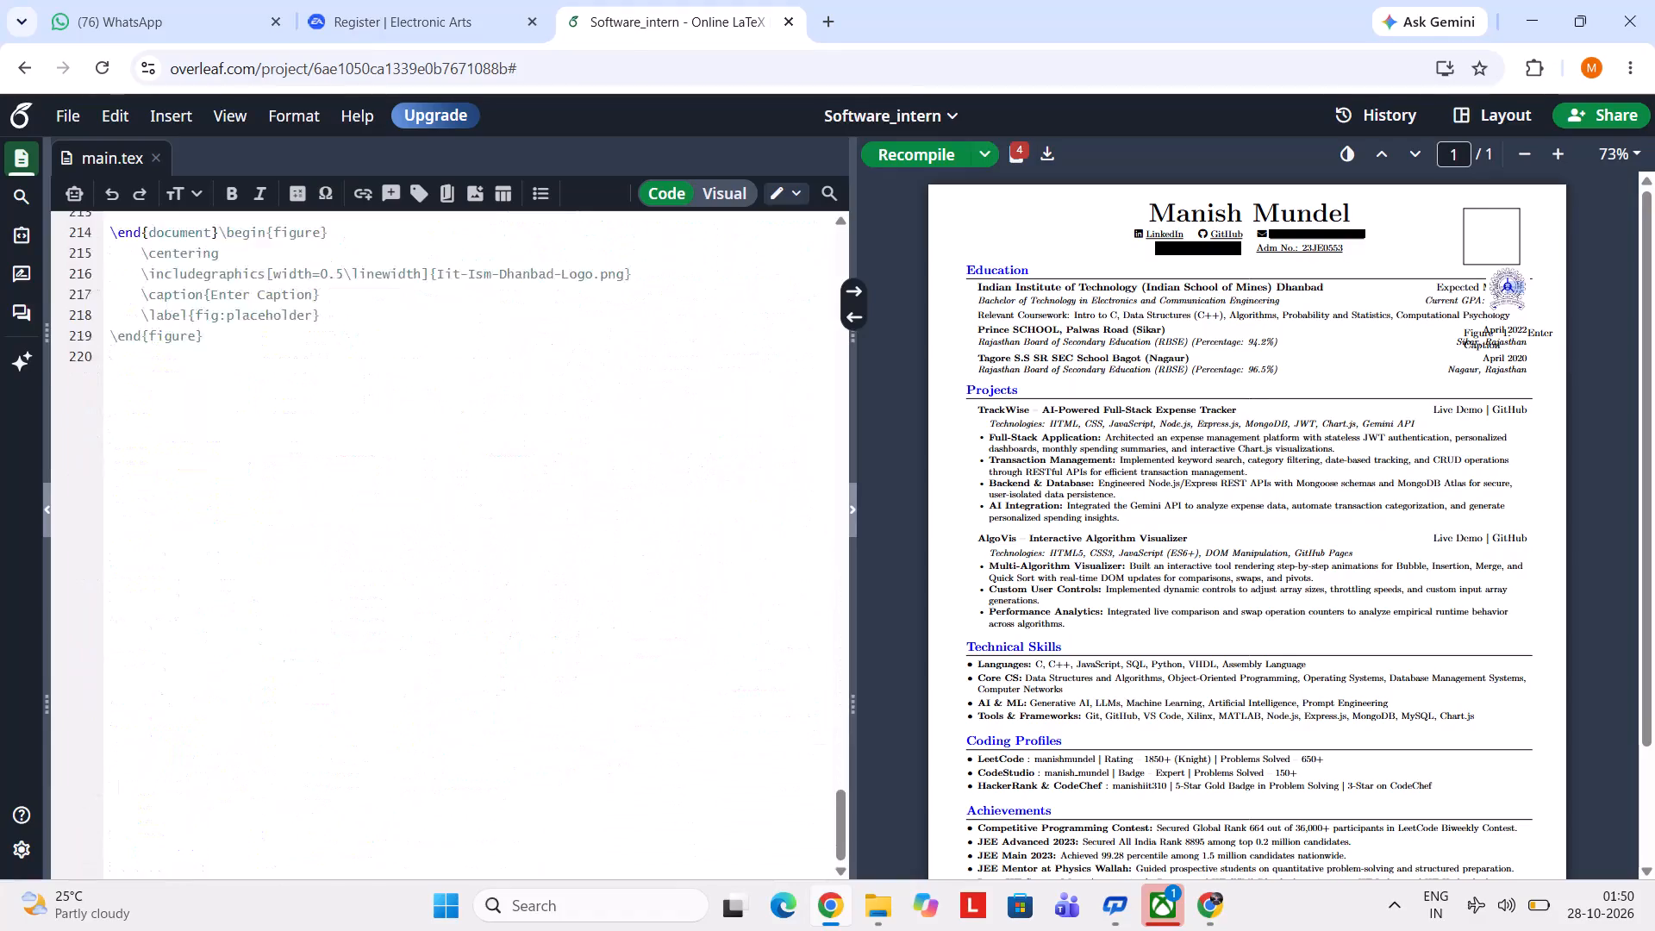
scroll(270, 692, "up", 2)
scroll(270, 692, "down", 4)
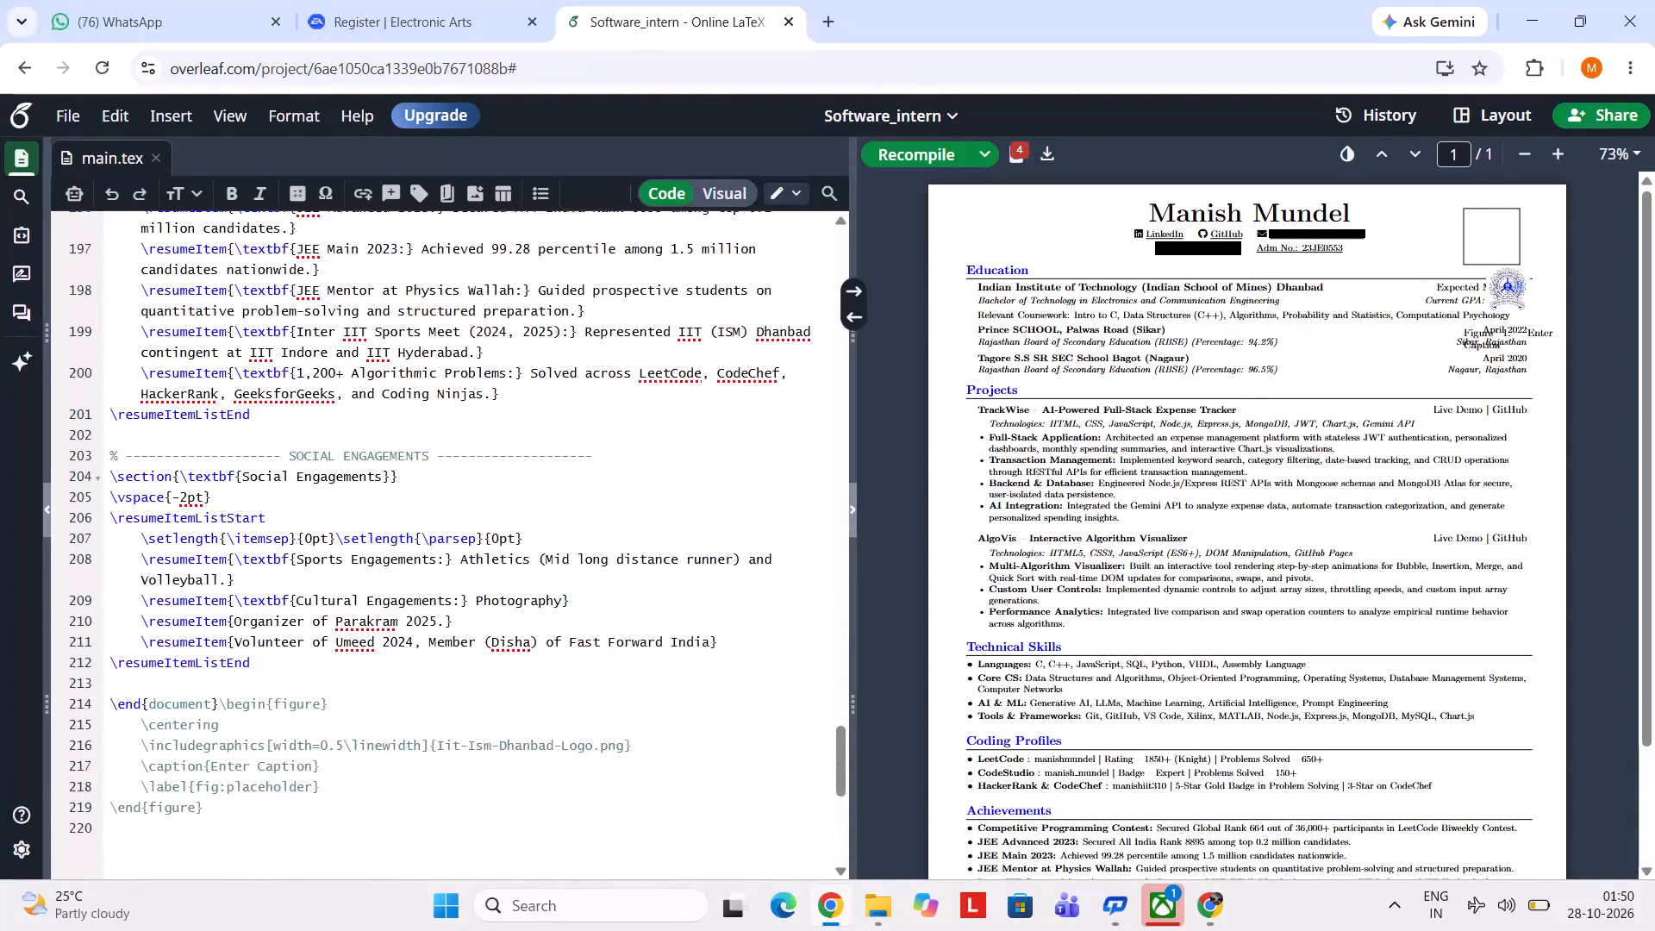
Copy the entire main.tex source, from the first line through the figure block after the end of the document.
scroll(270, 692, "down", 2)
left_click_drag(203, 628, 100, 147)
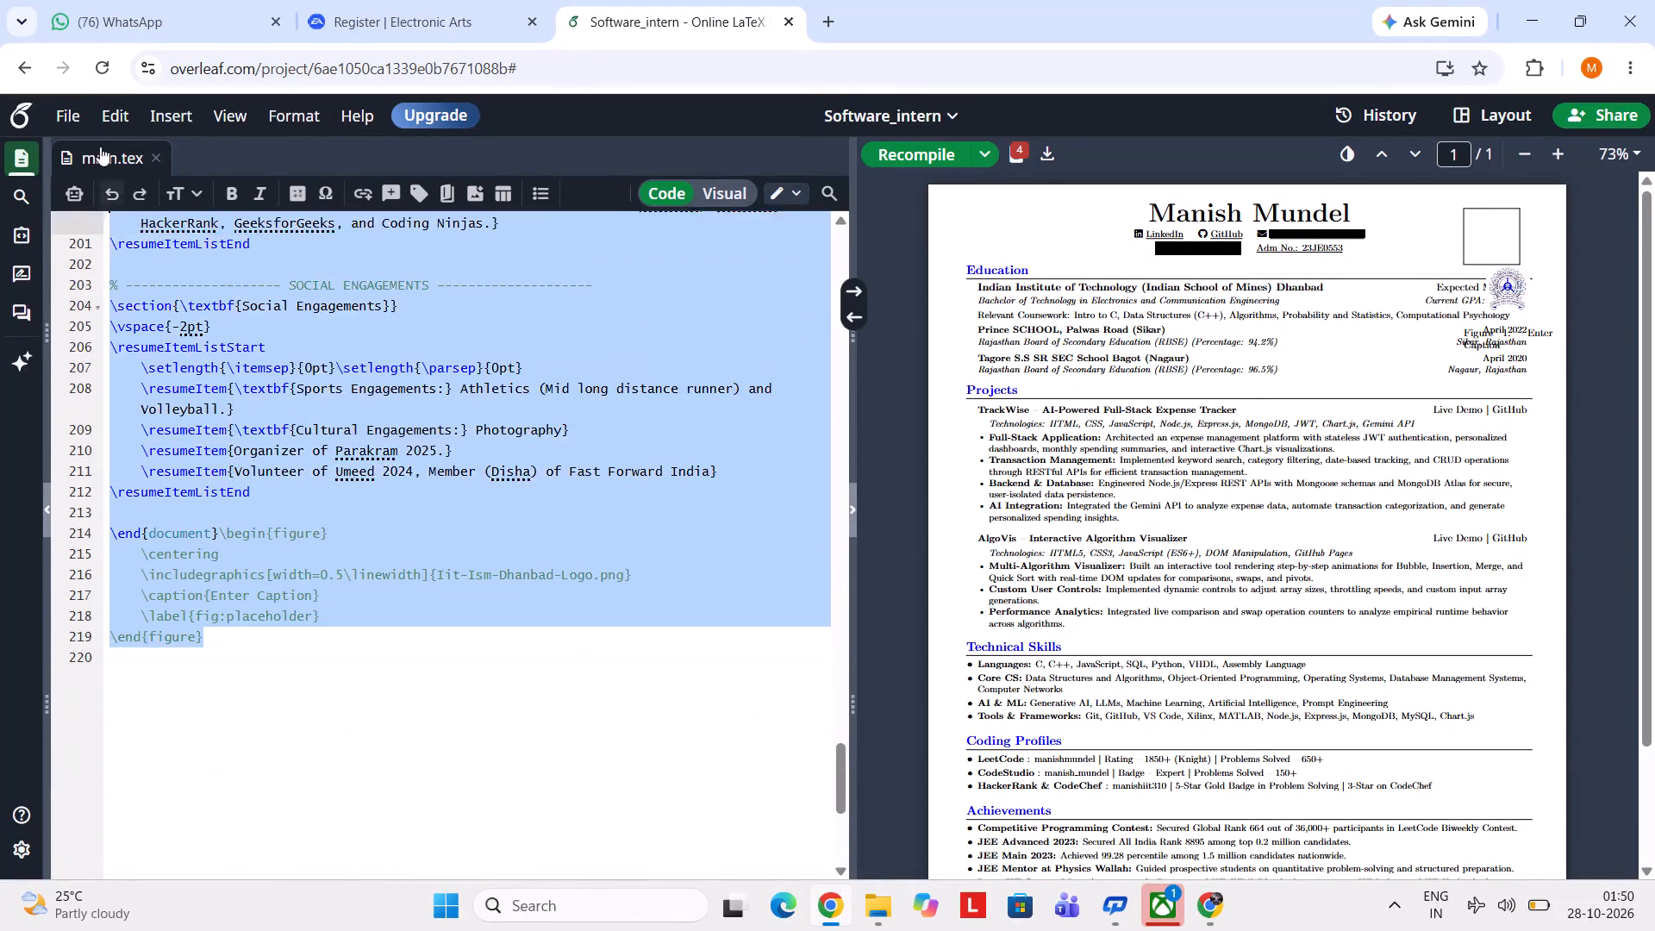
left_click_drag(100, 147, 99, 130)
key("ctrl+c")
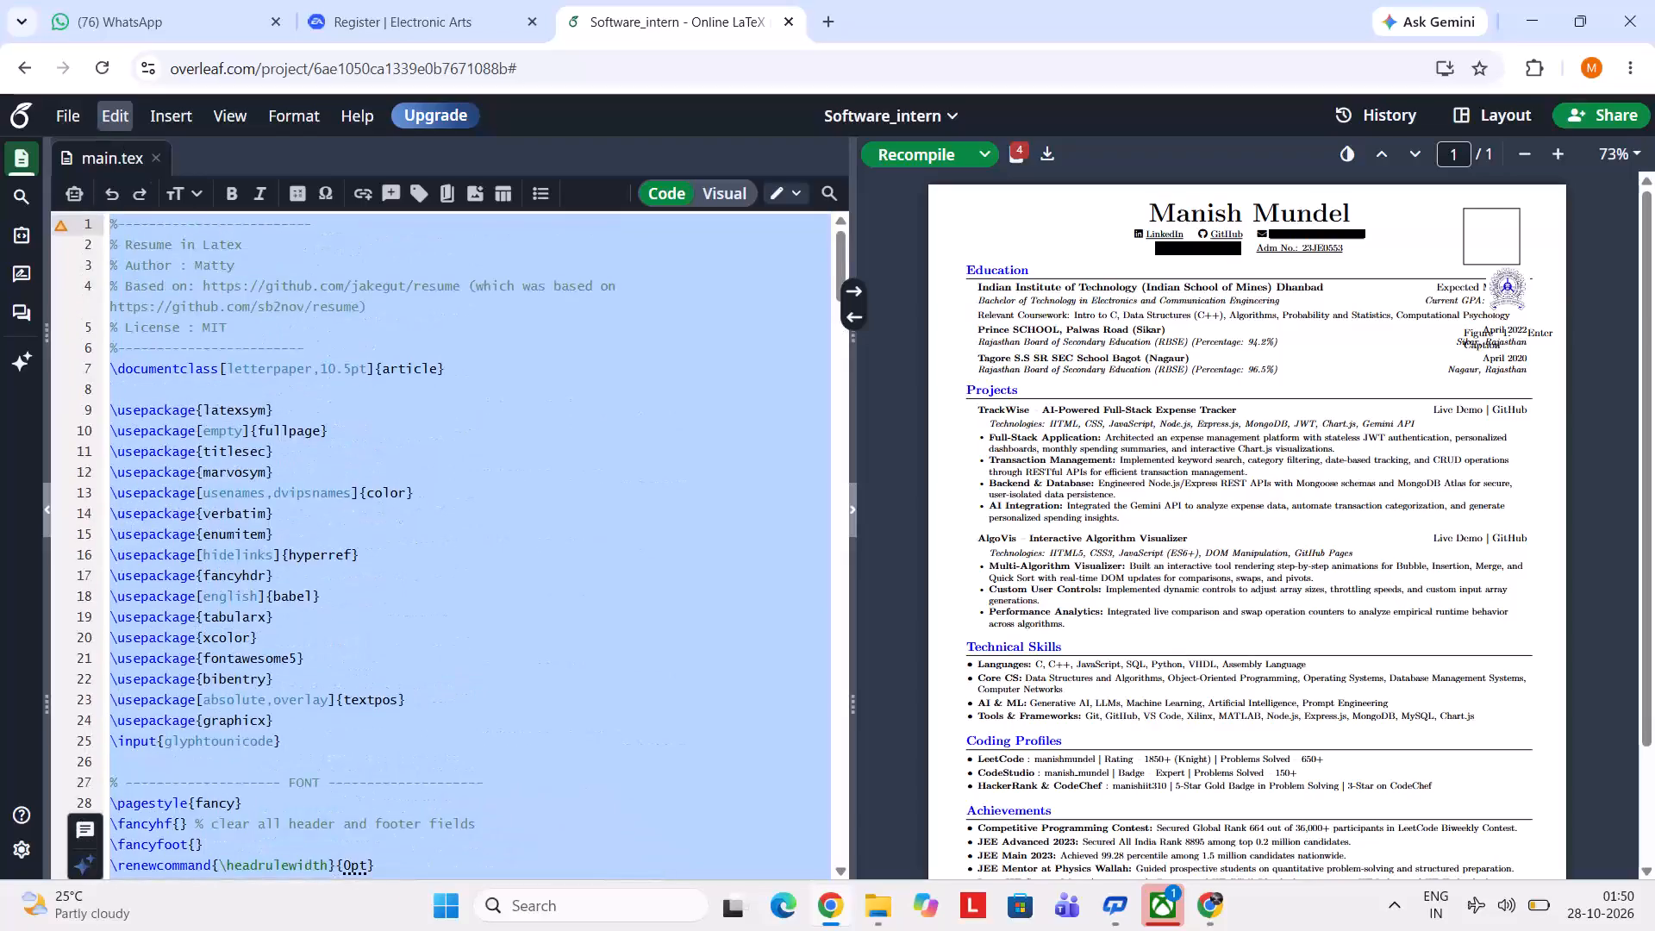
left_click(248, 306)
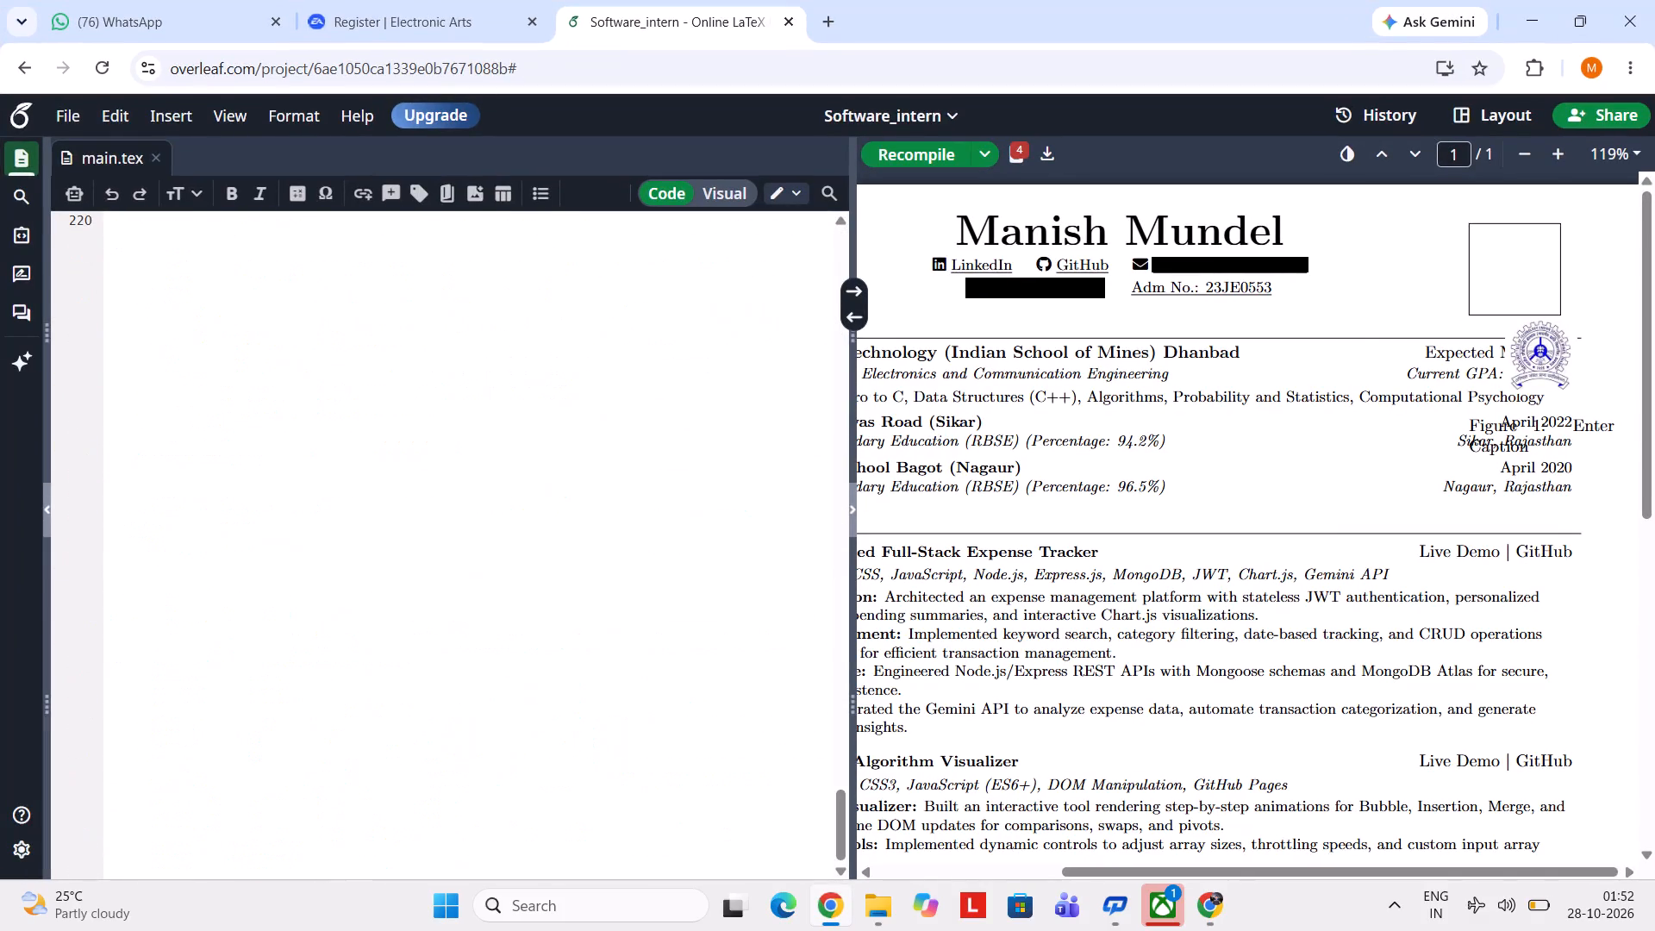
scroll(147, 806, "down", 2)
scroll(161, 700, "up", 2)
left_click_drag(219, 557, 153, 504)
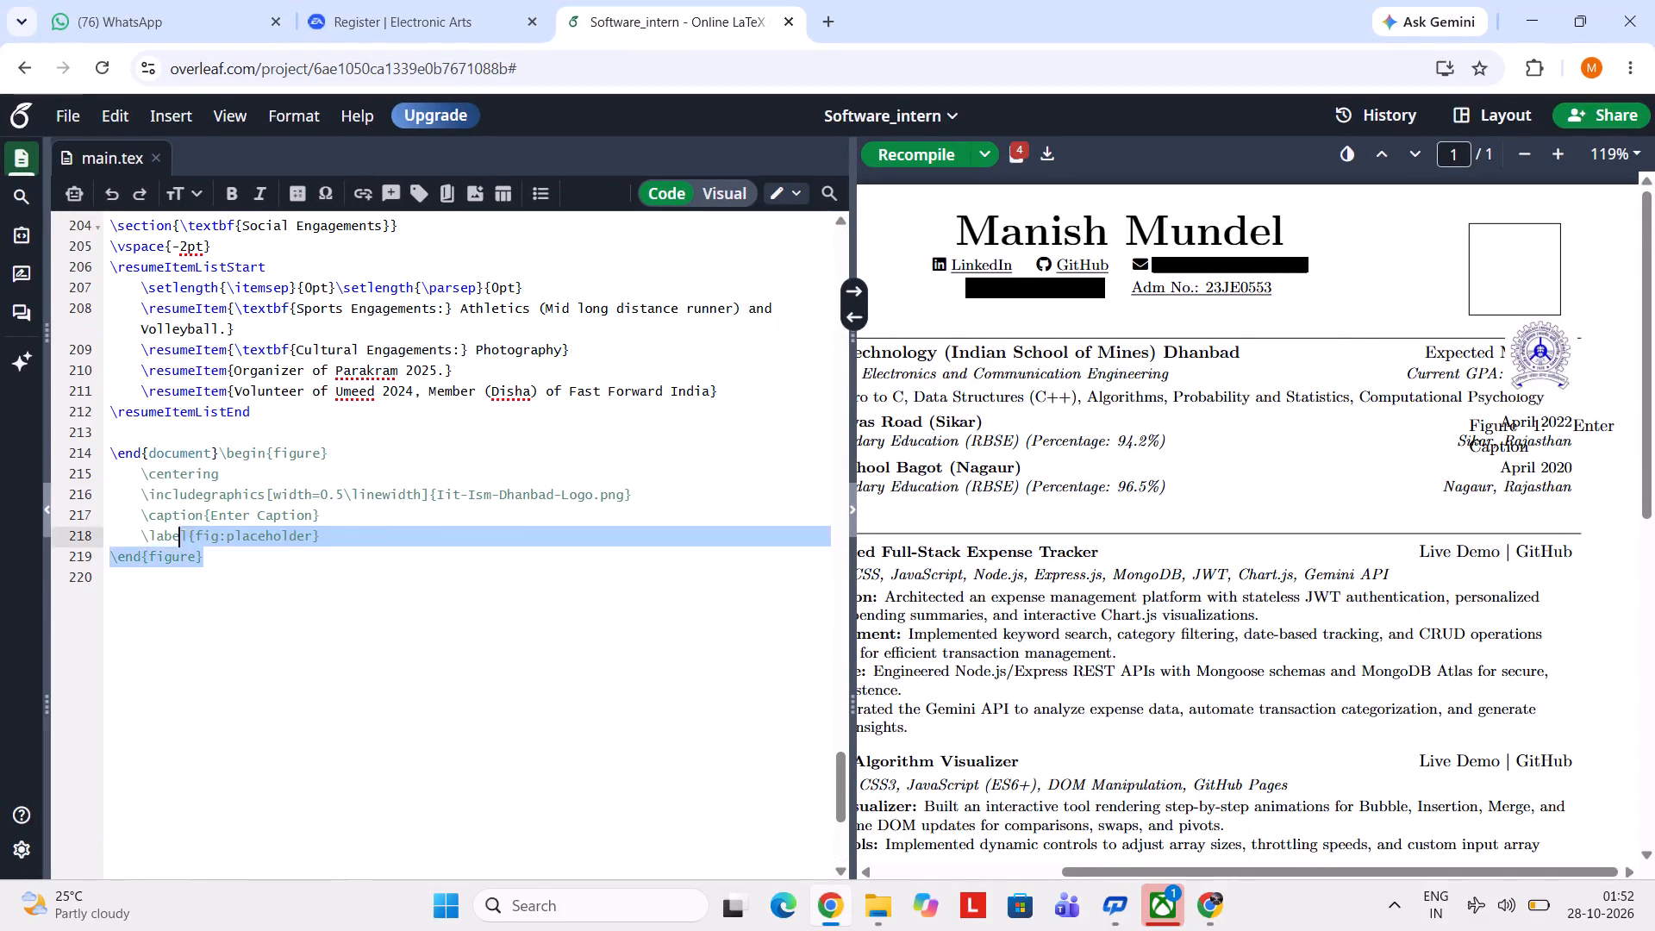
left_click_drag(153, 504, 77, 83)
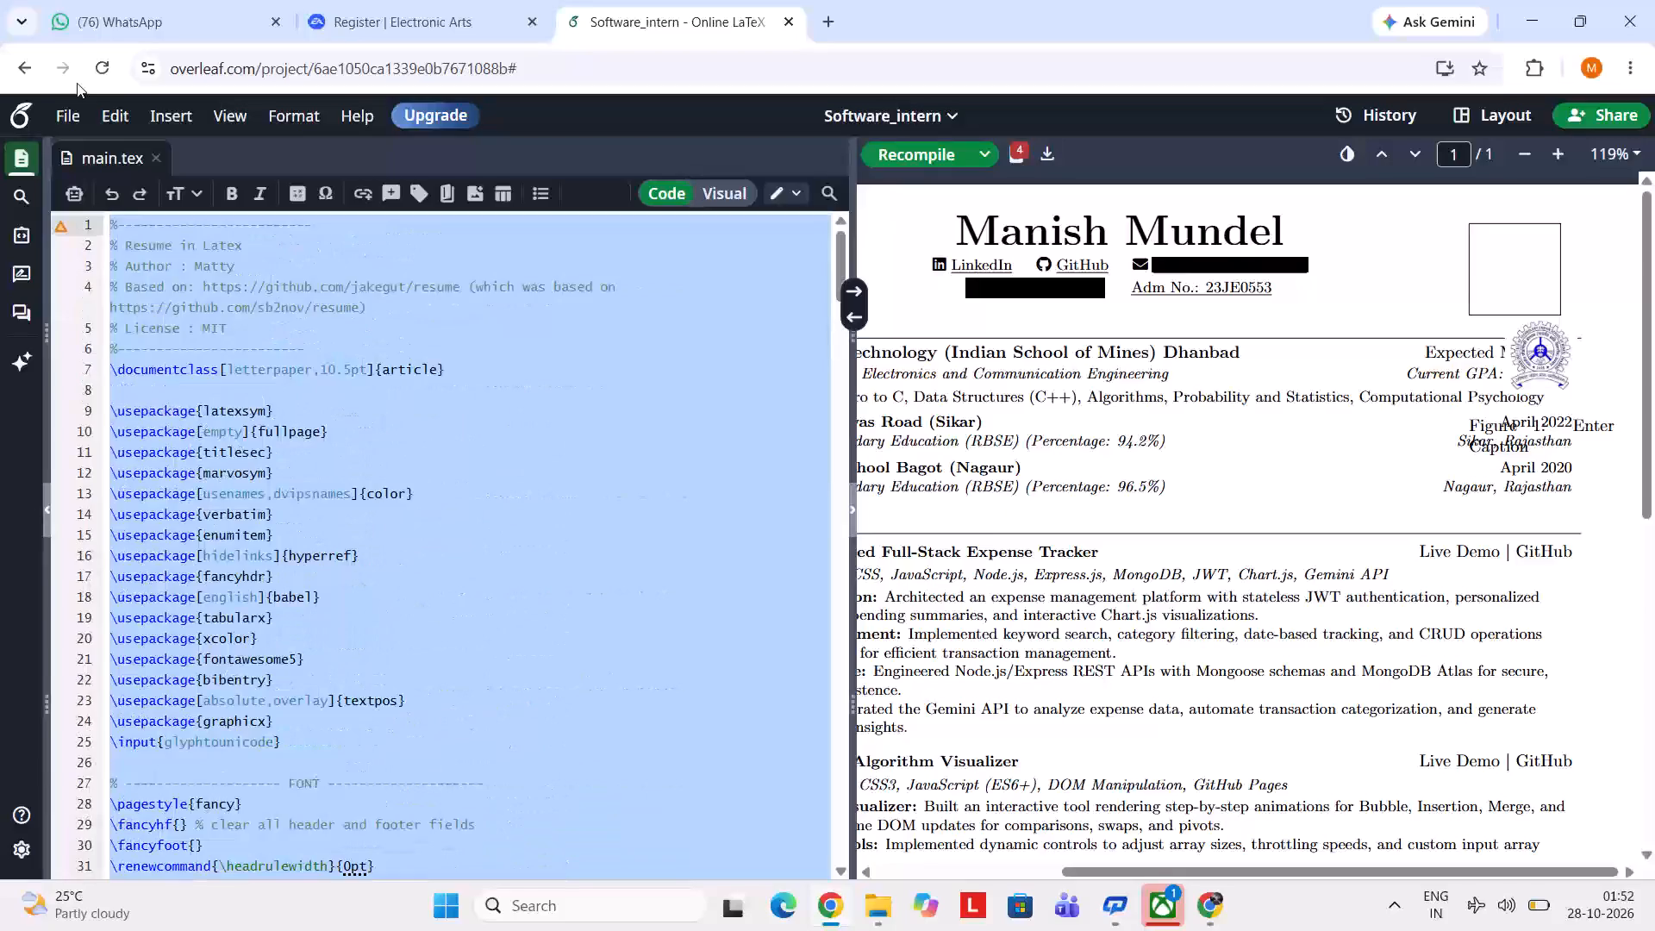
key("BackSpace")
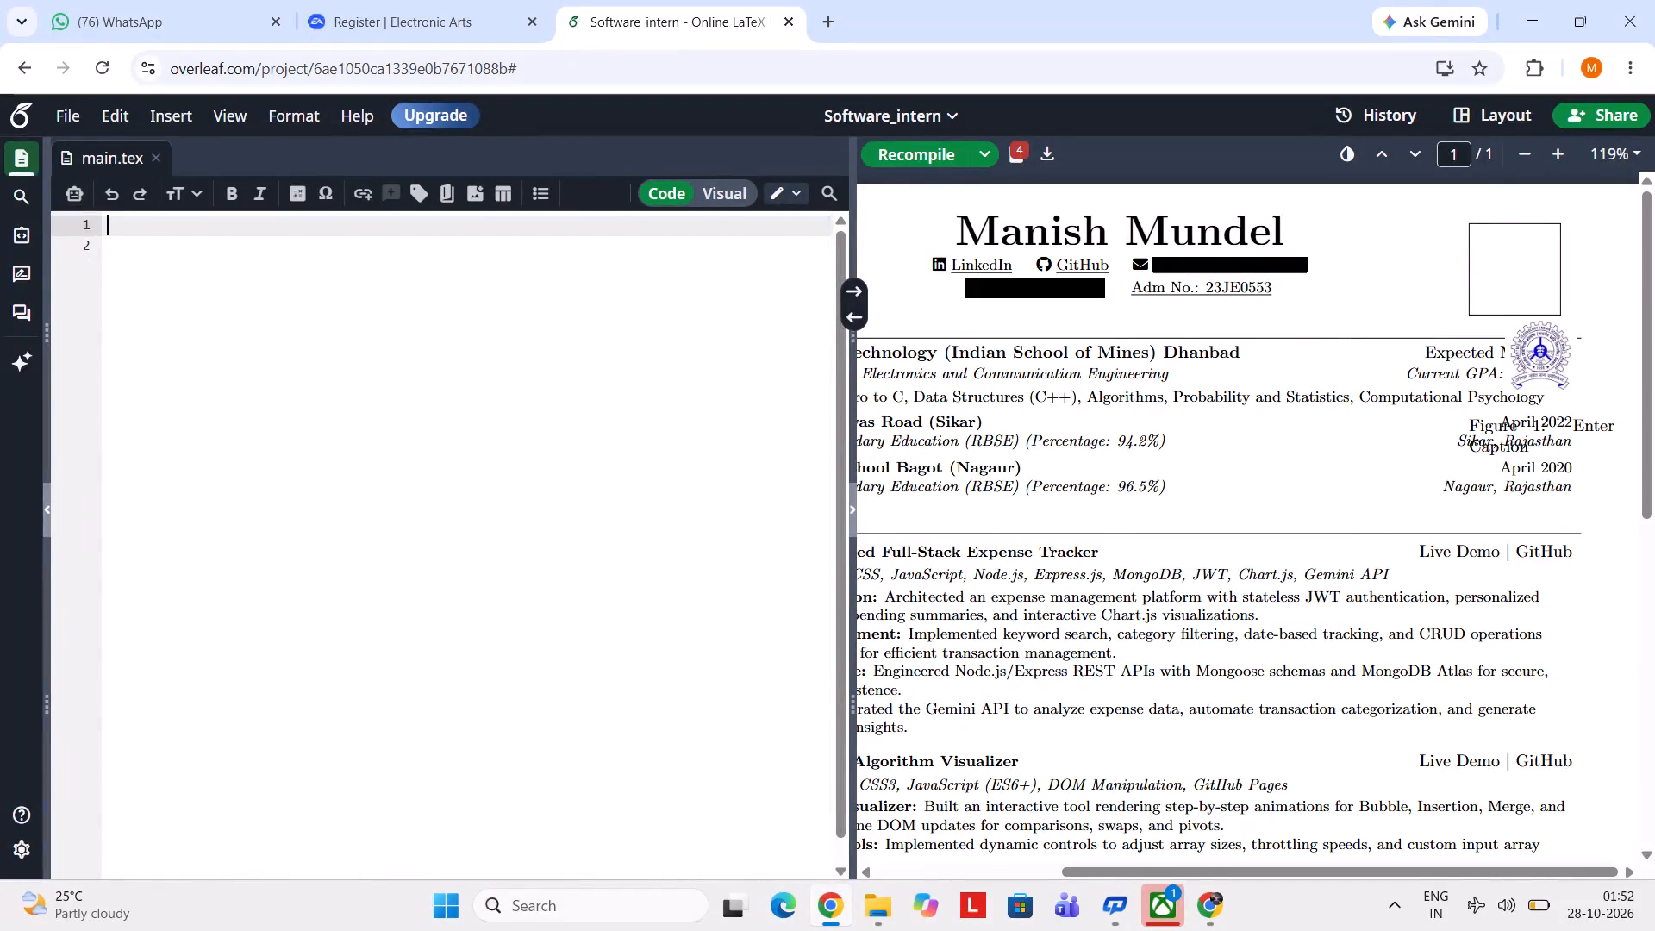
key("ctrl+v")
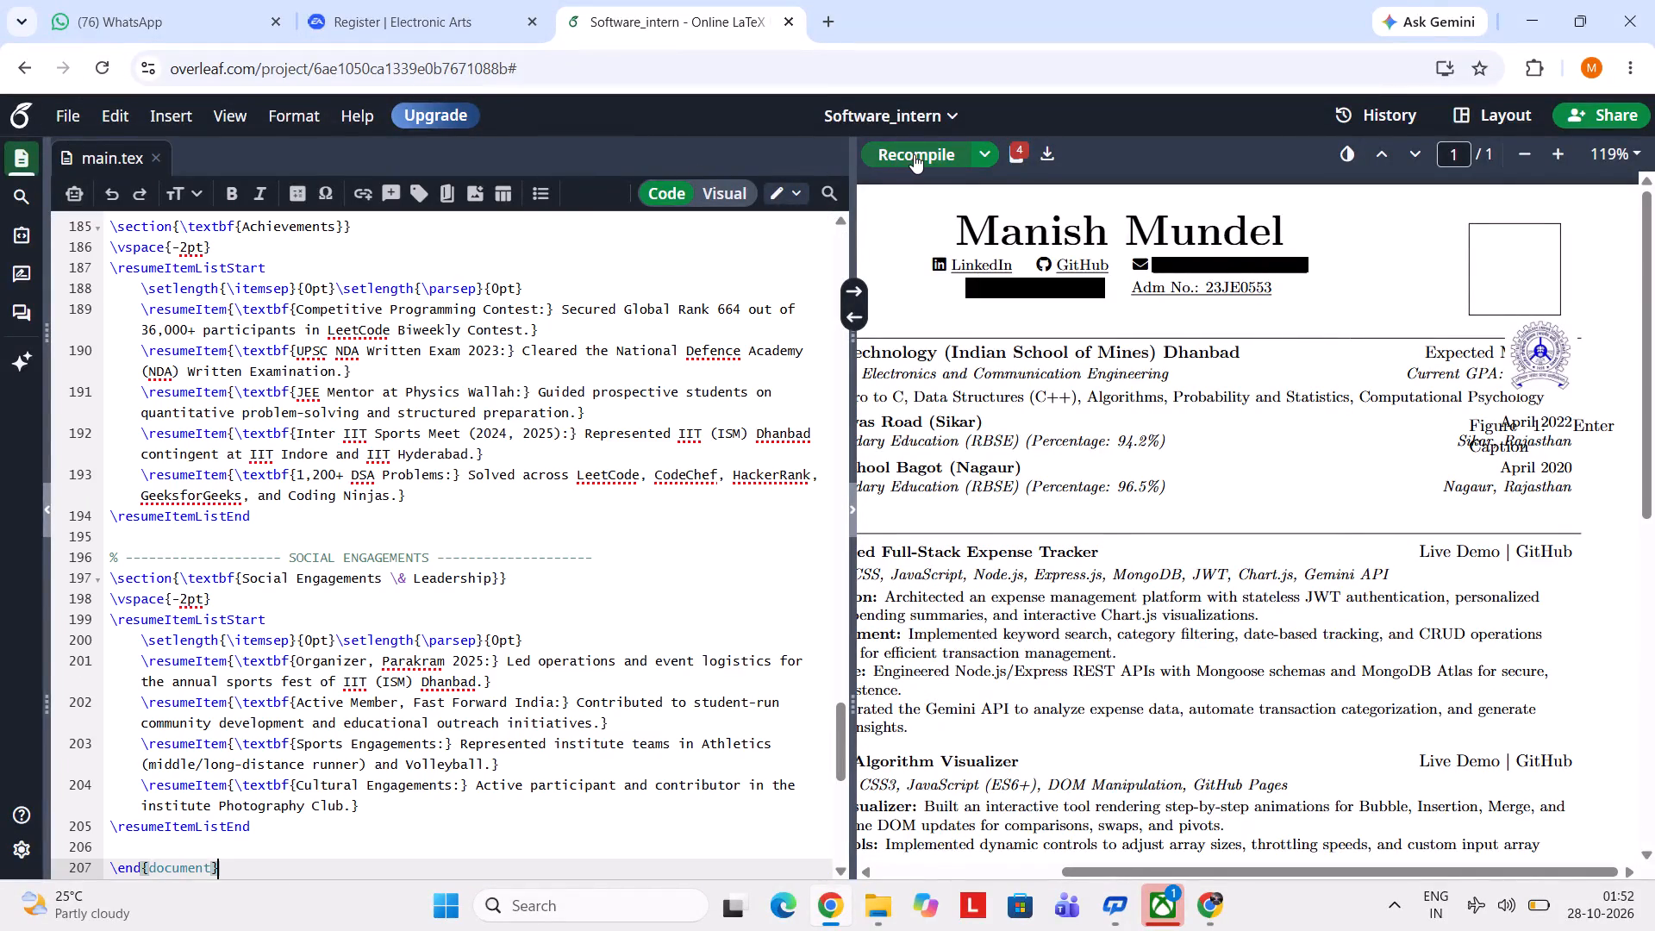
left_click(914, 154)
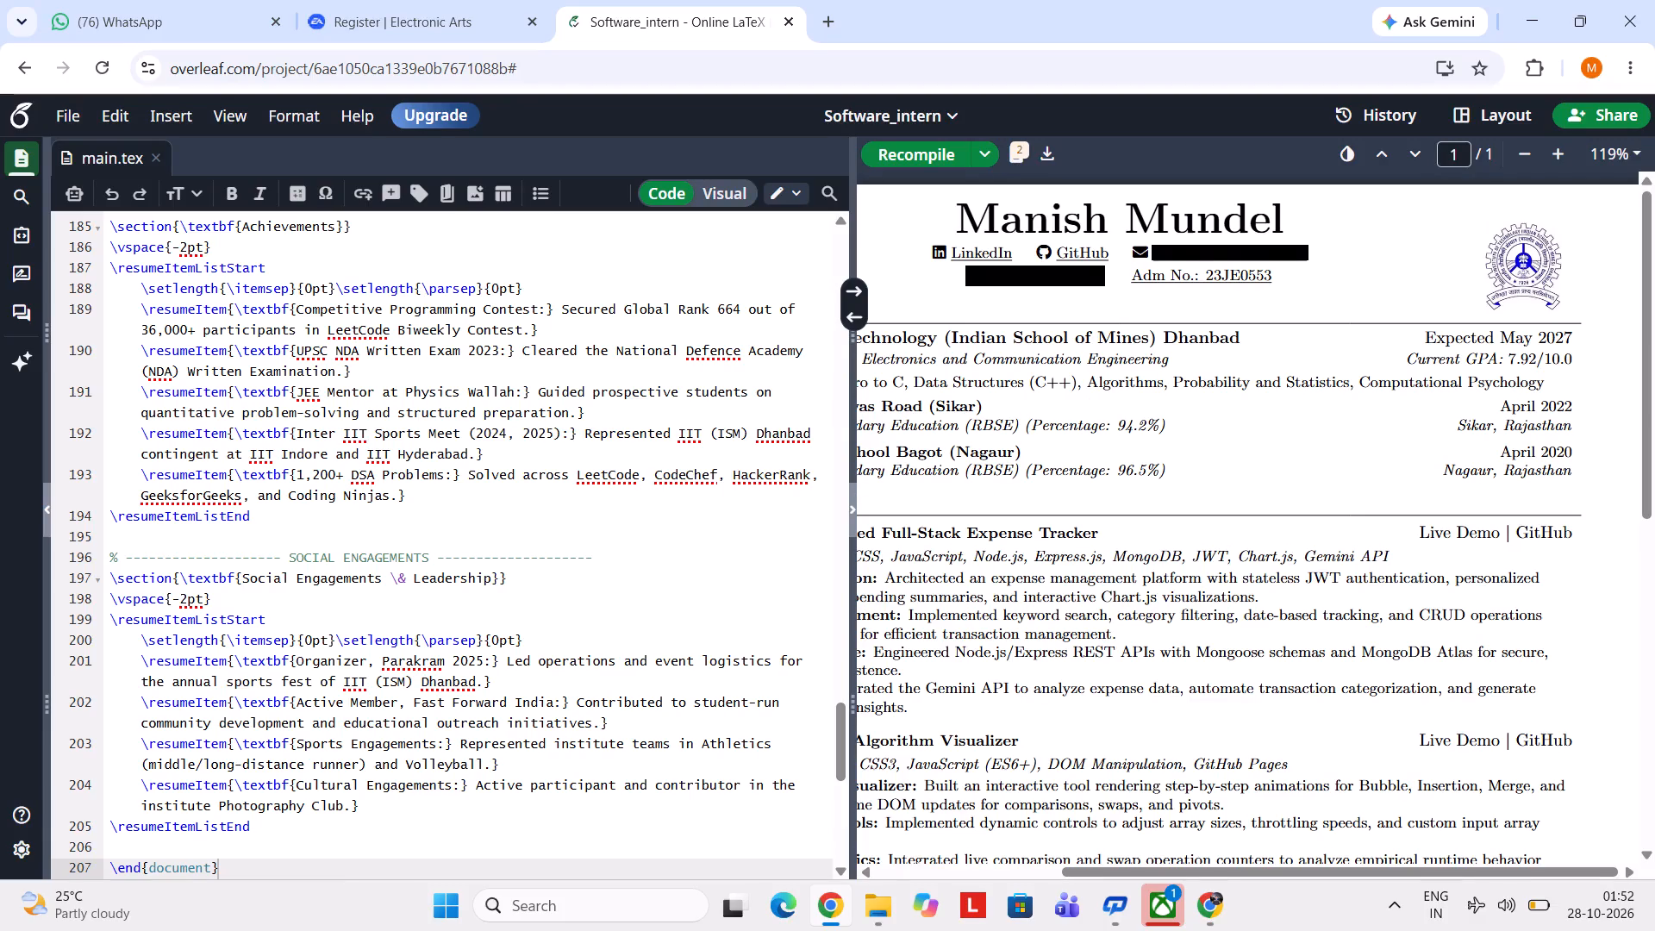
Check the recompiled resume preview, examining the logo in the header and the sections down to Social Engagements & Leadership.
scroll(1098, 502, "up", 3)
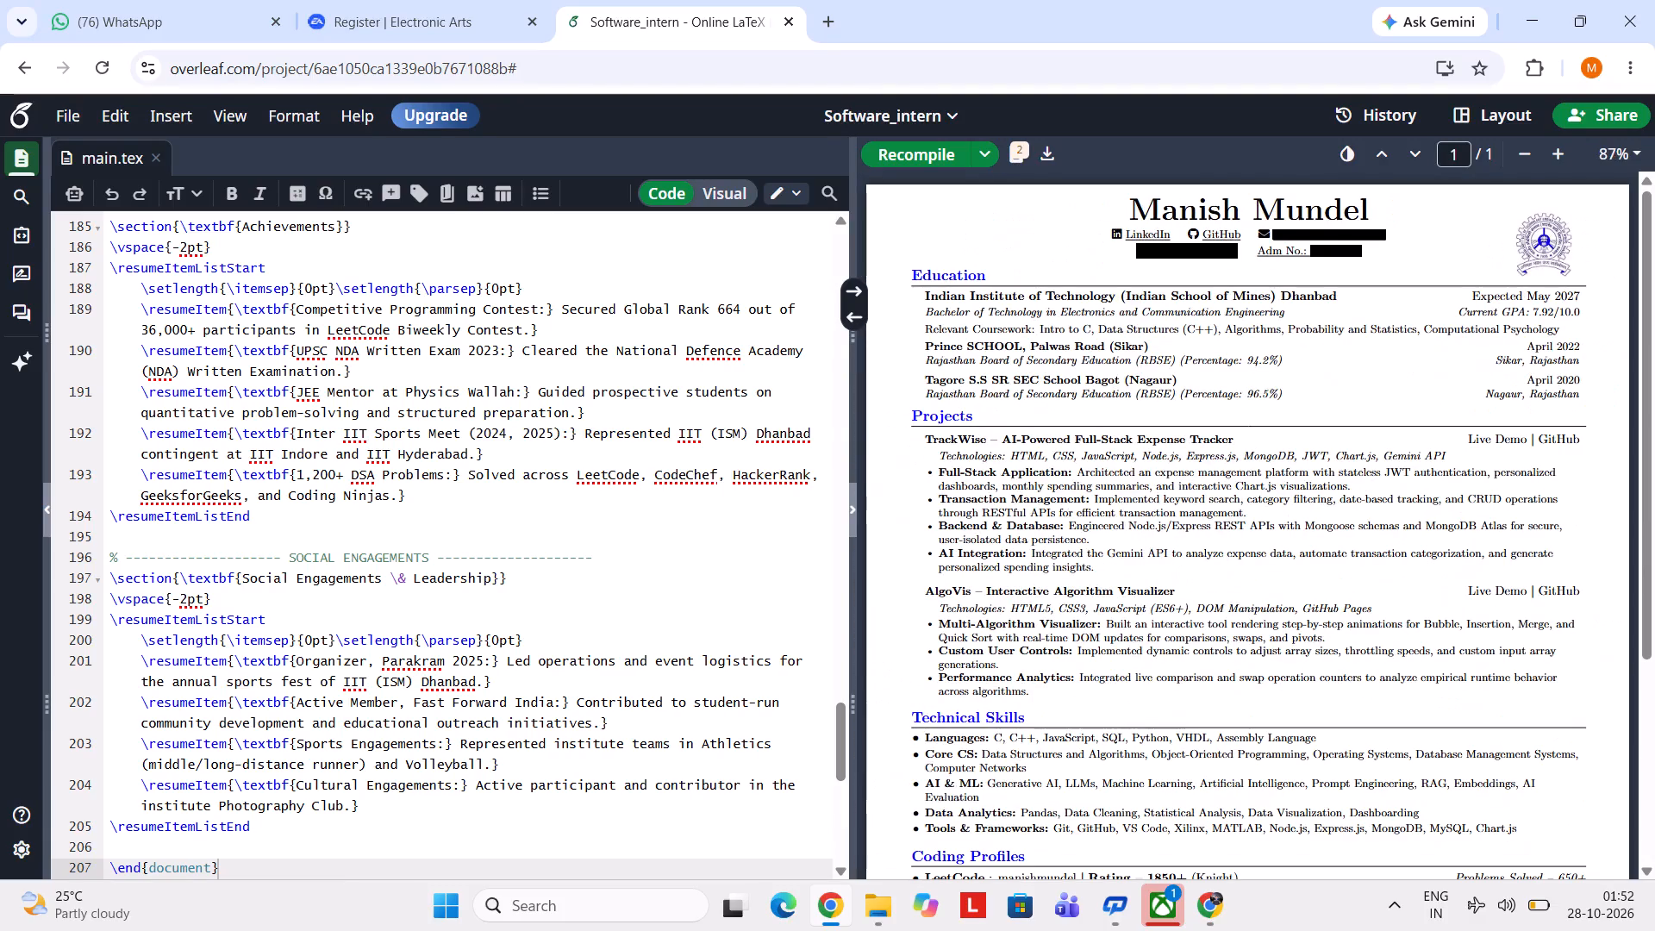
scroll(1146, 474, "down", 3)
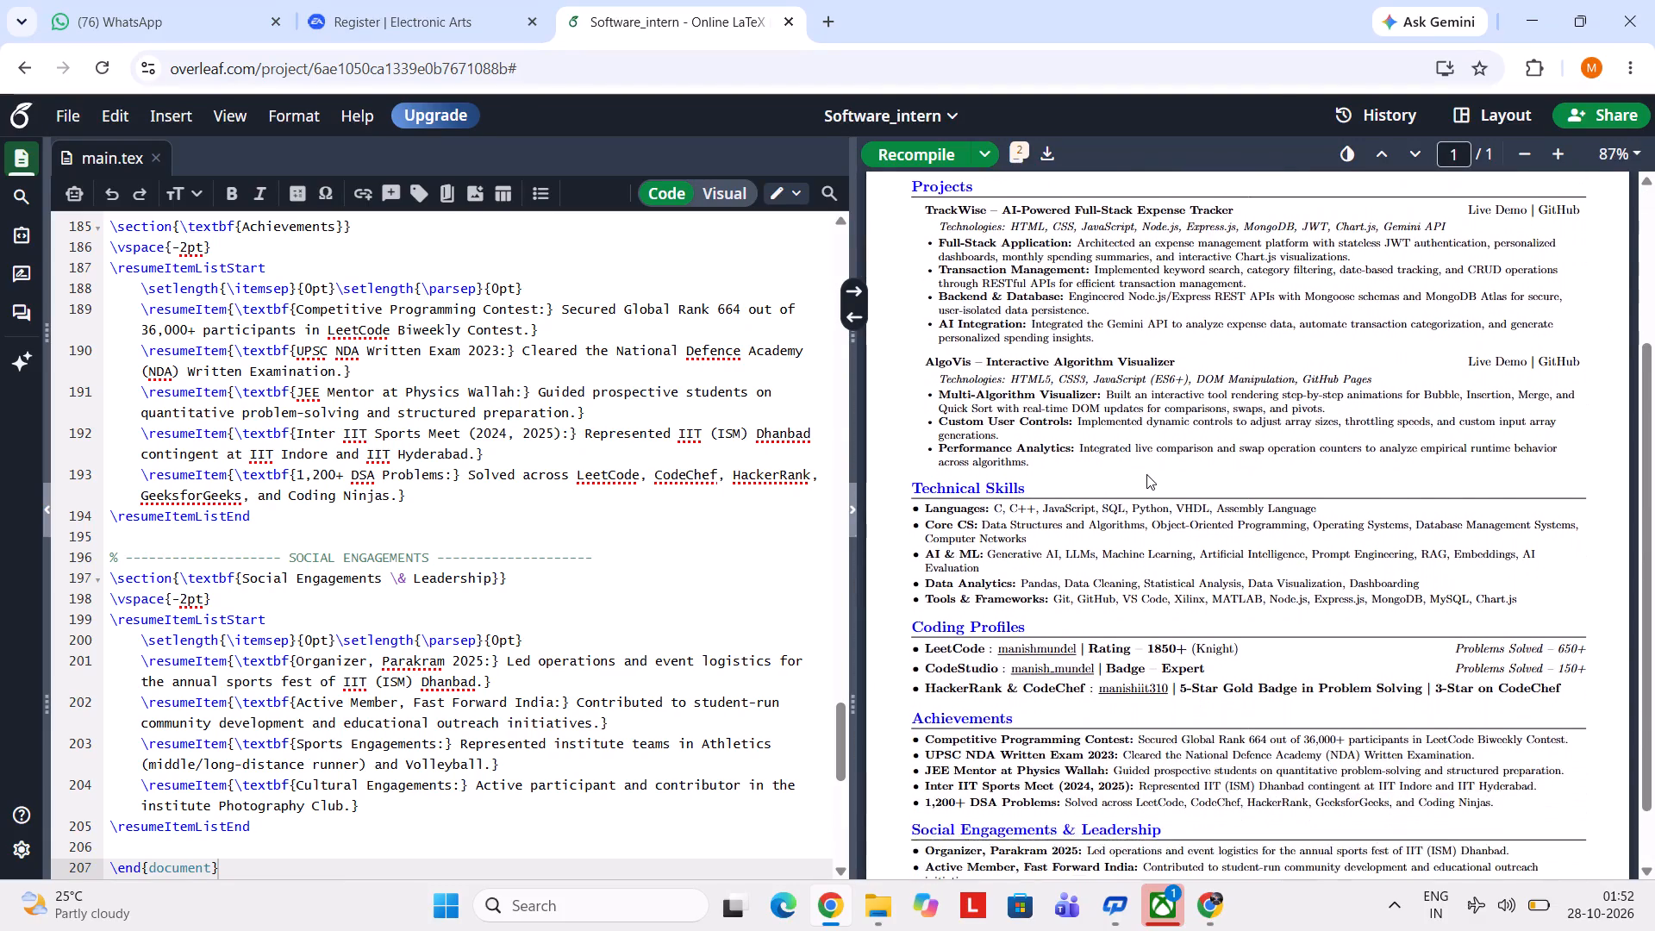
scroll(1208, 445, "up", 2)
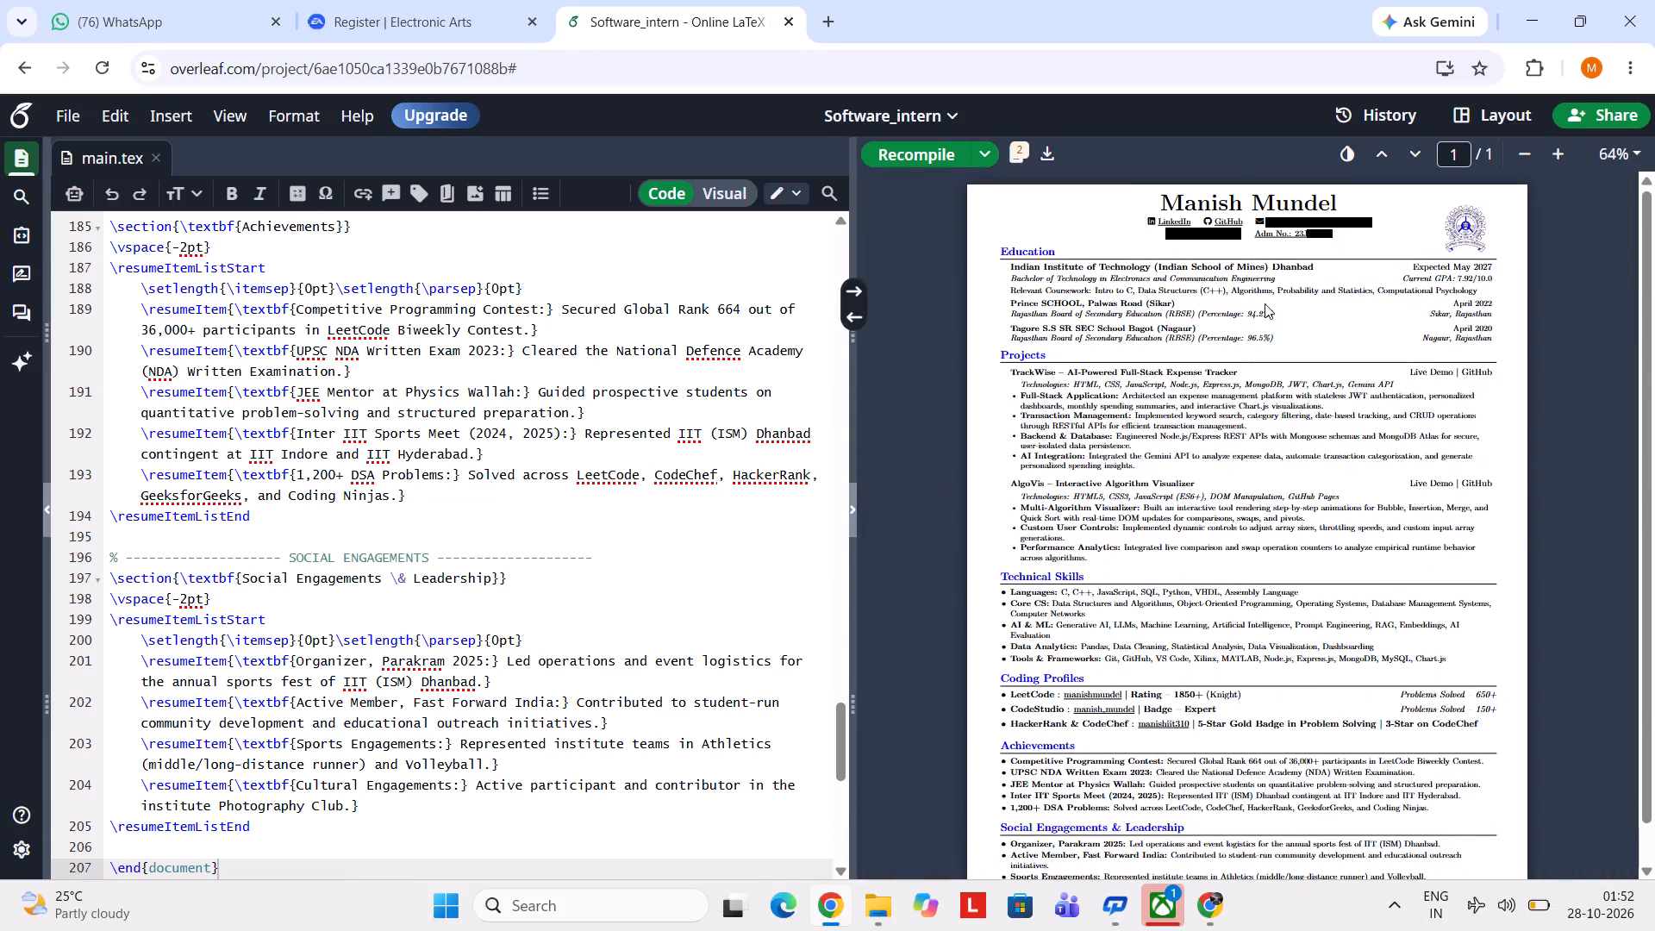
scroll(1197, 319, "up", 2)
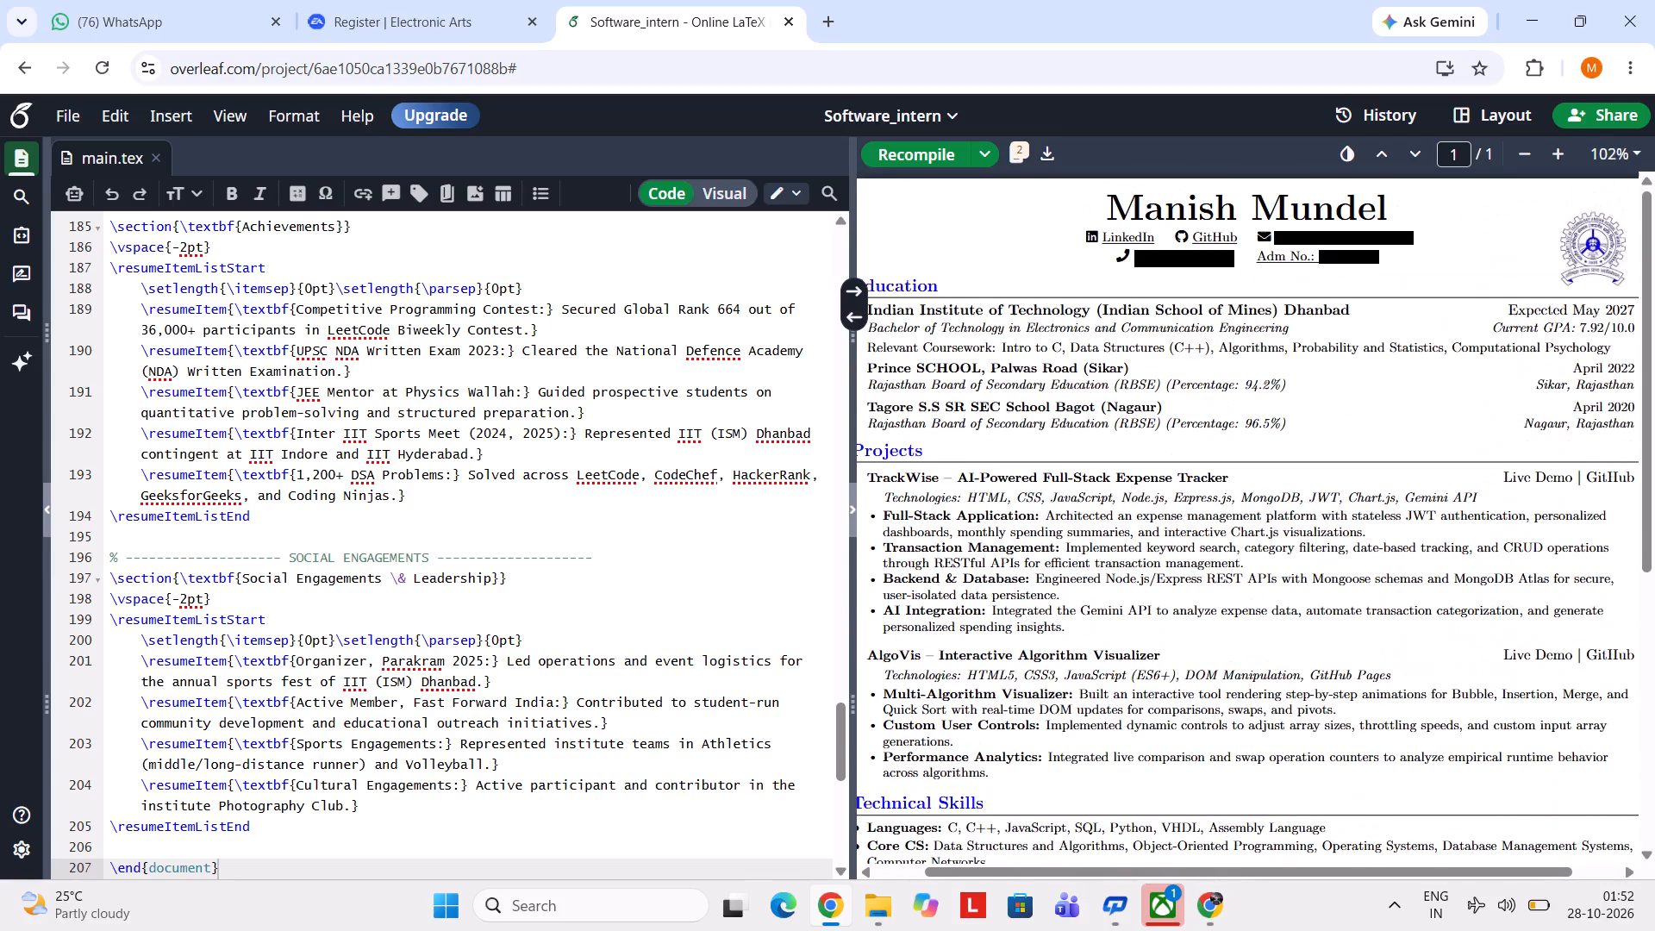
scroll(1197, 319, "up", 3)
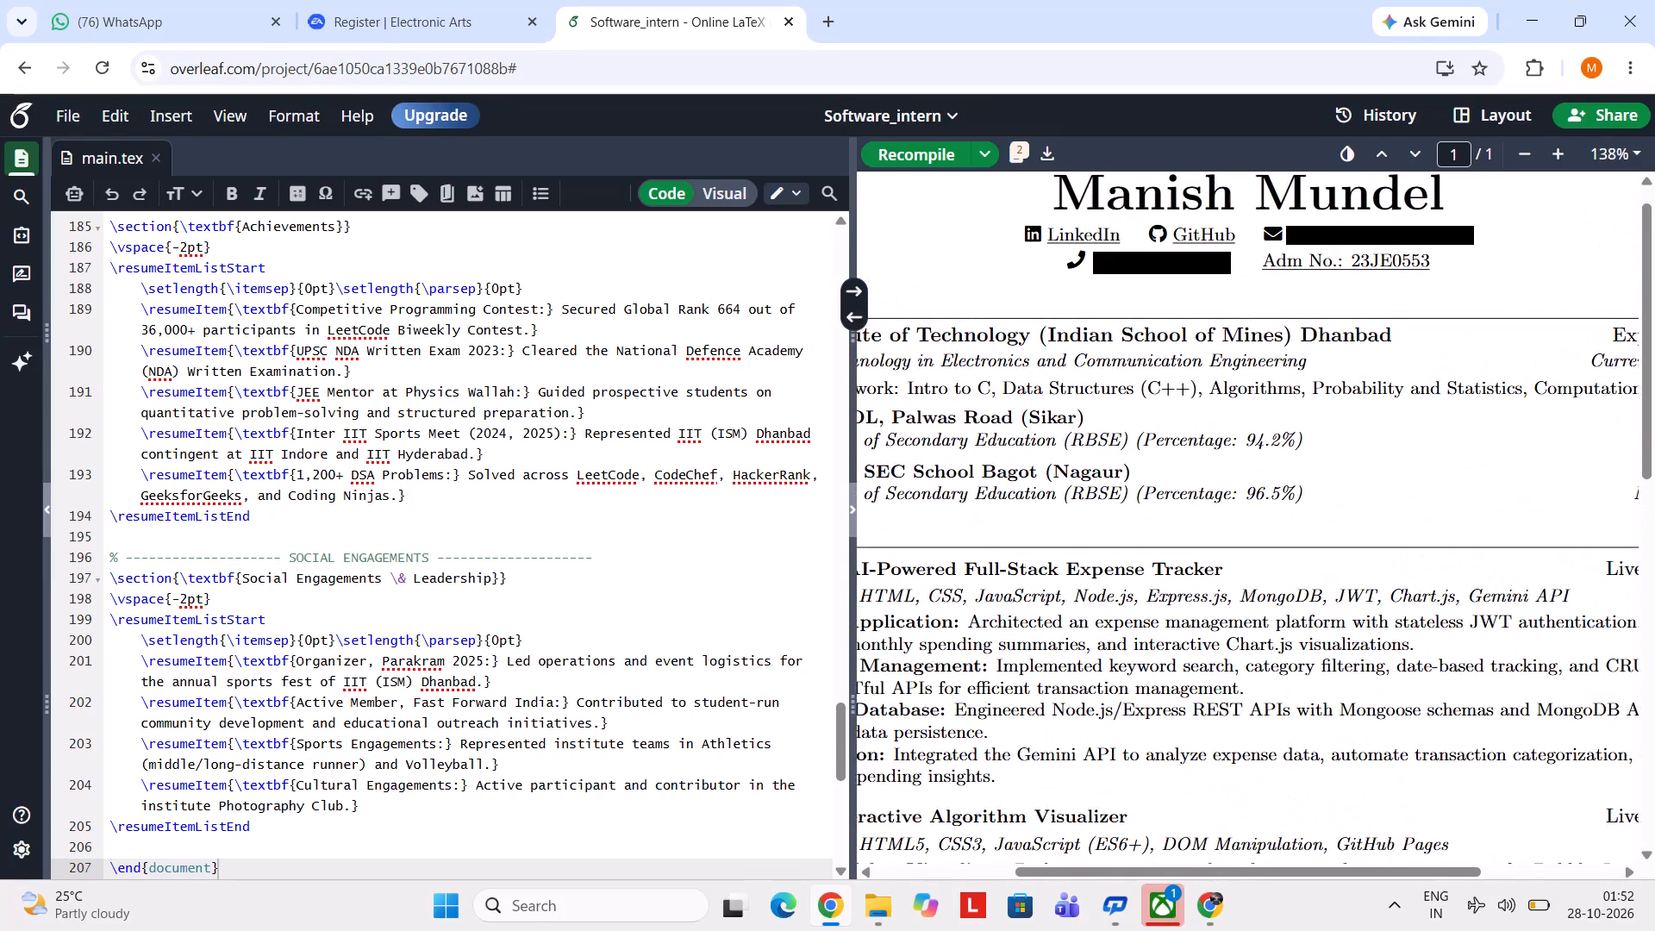
scroll(1226, 397, "up", 3)
scroll(1376, 409, "left", 4)
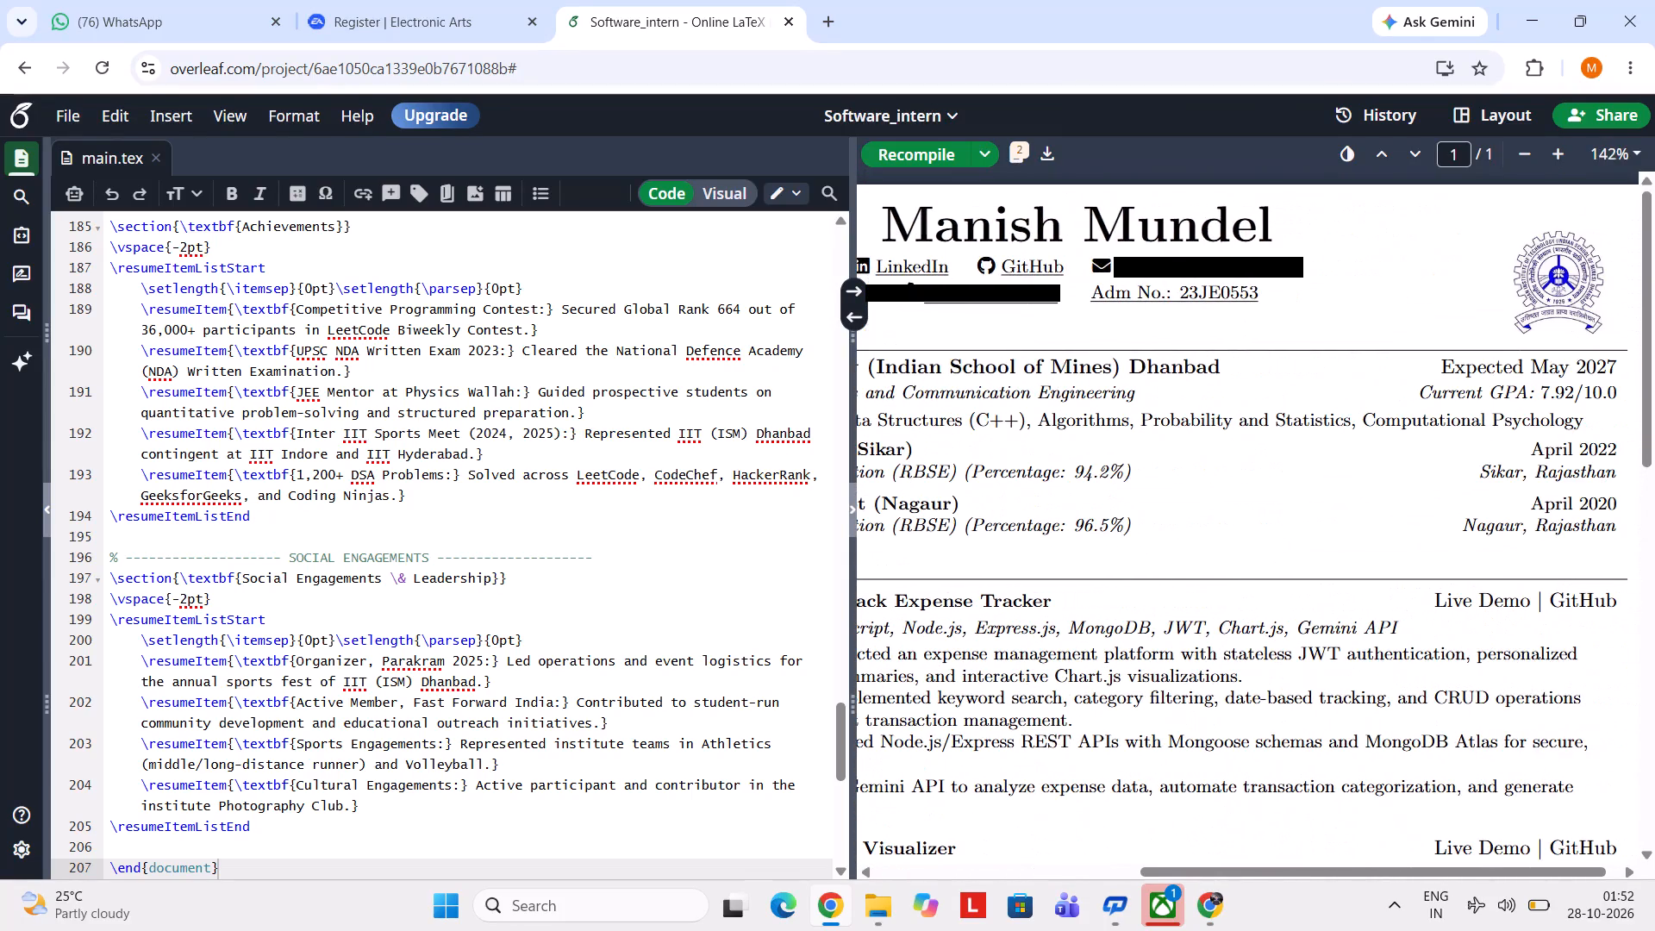
scroll(1376, 409, "left", 1)
scroll(1296, 461, "right", 1)
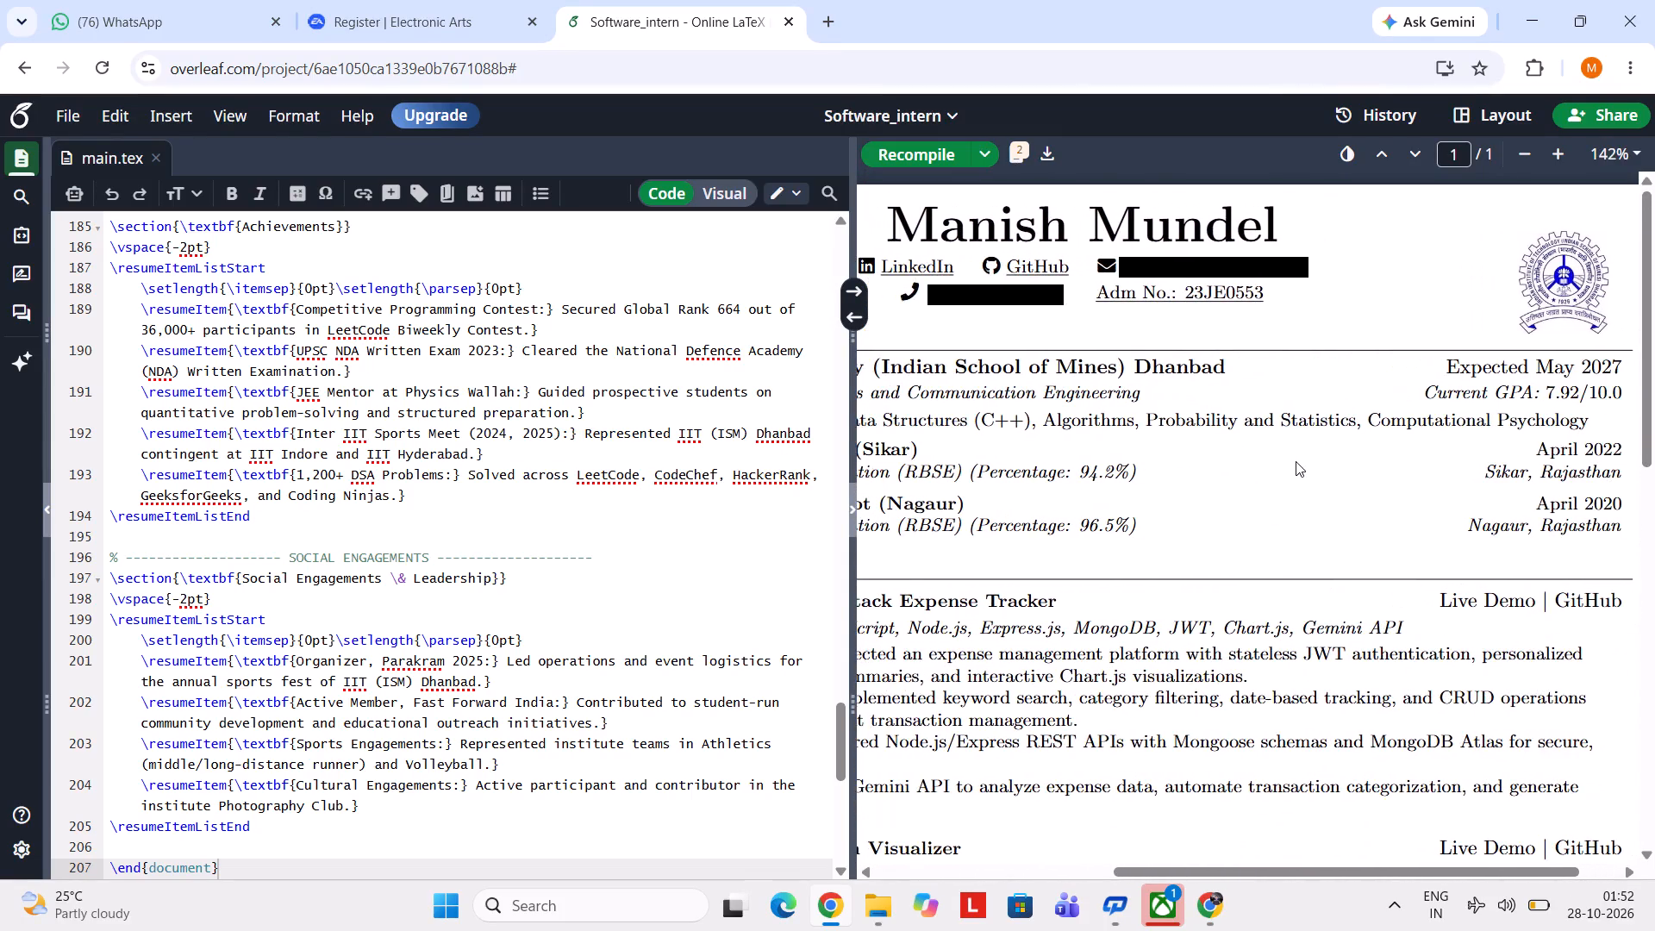
scroll(1183, 567, "down", 3)
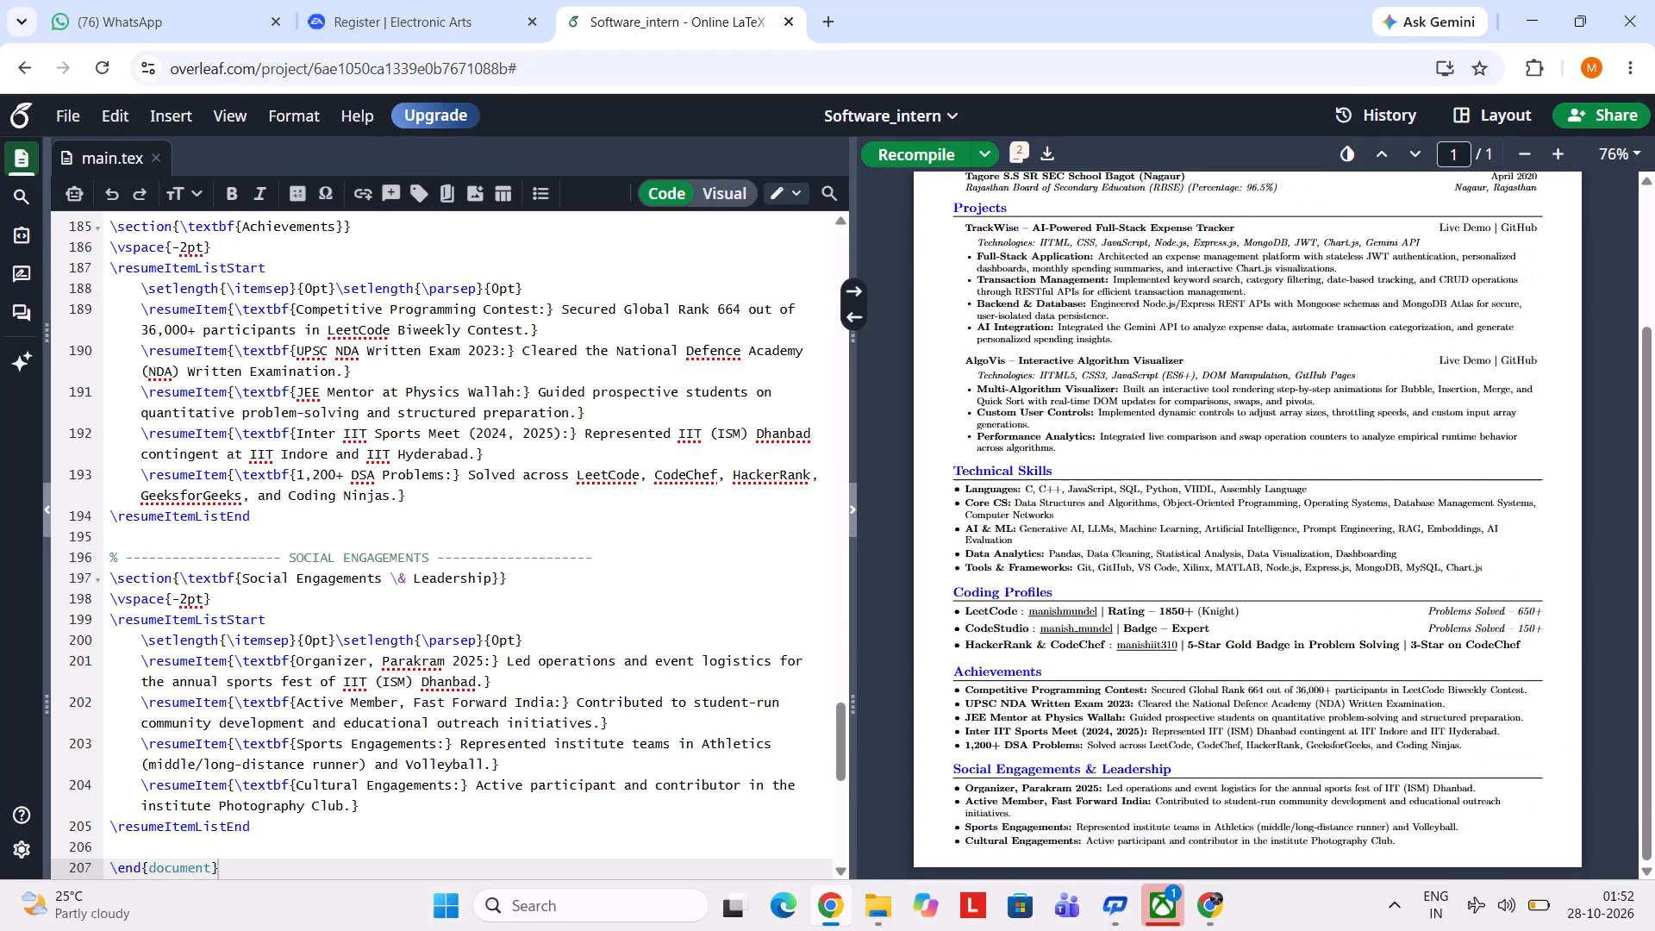
Set the LeetCode entry's Problems Solved value to 700+ in the Coding Profiles section of main.tex and recompile.
scroll(650, 634, "down", 2)
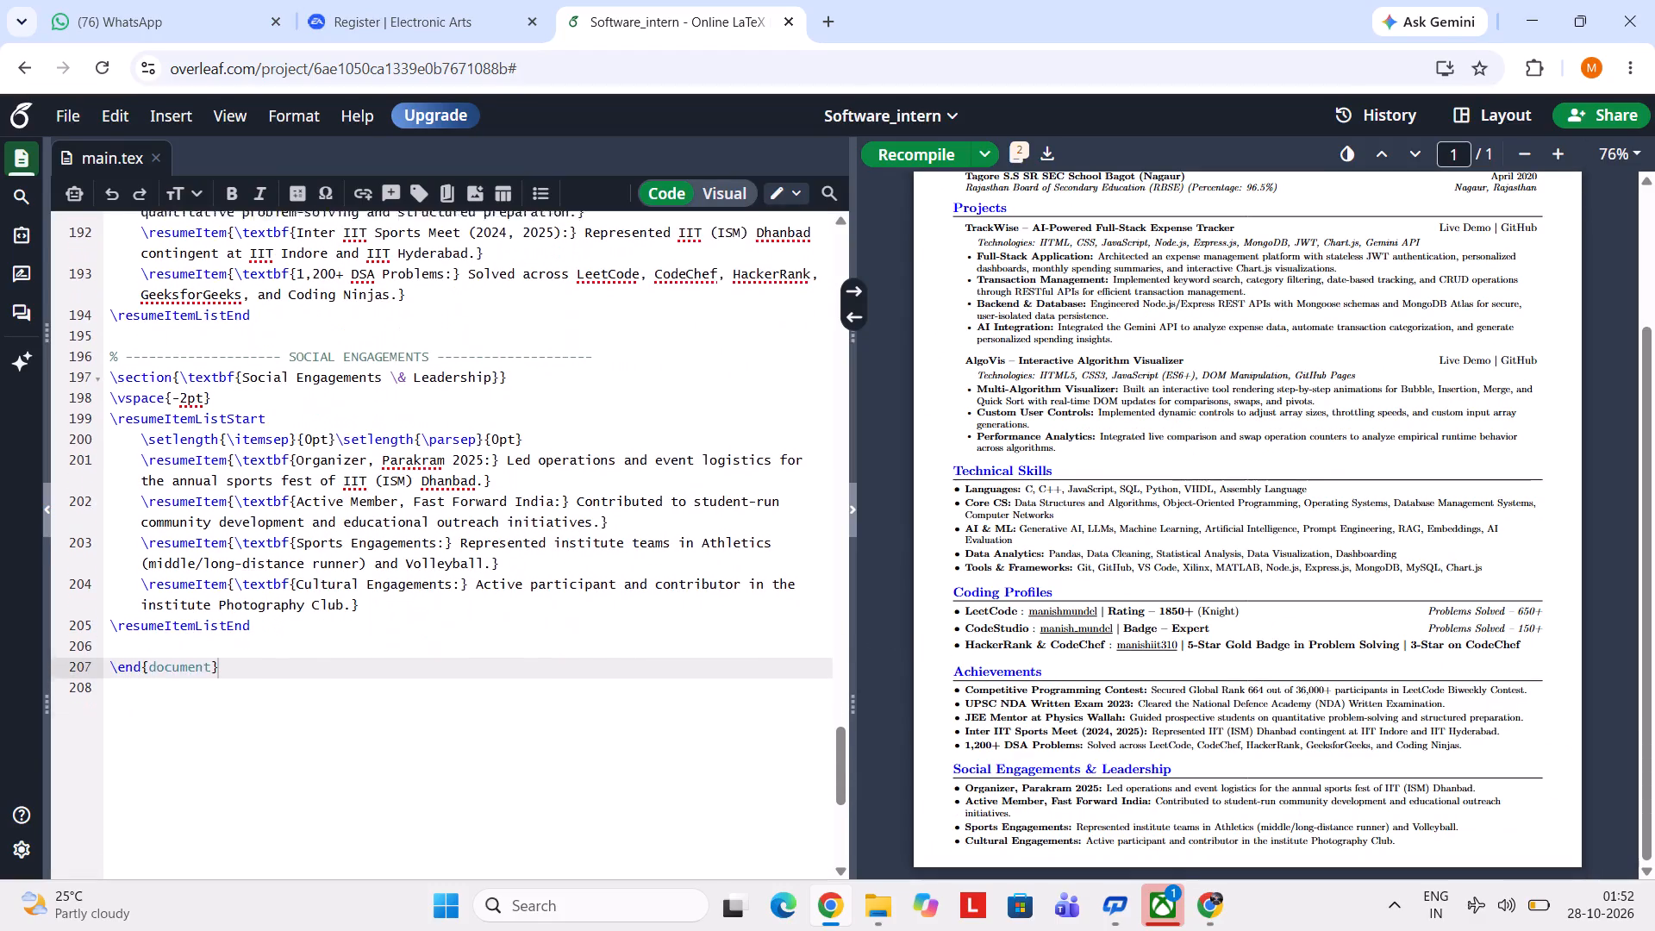
scroll(650, 634, "down", 1)
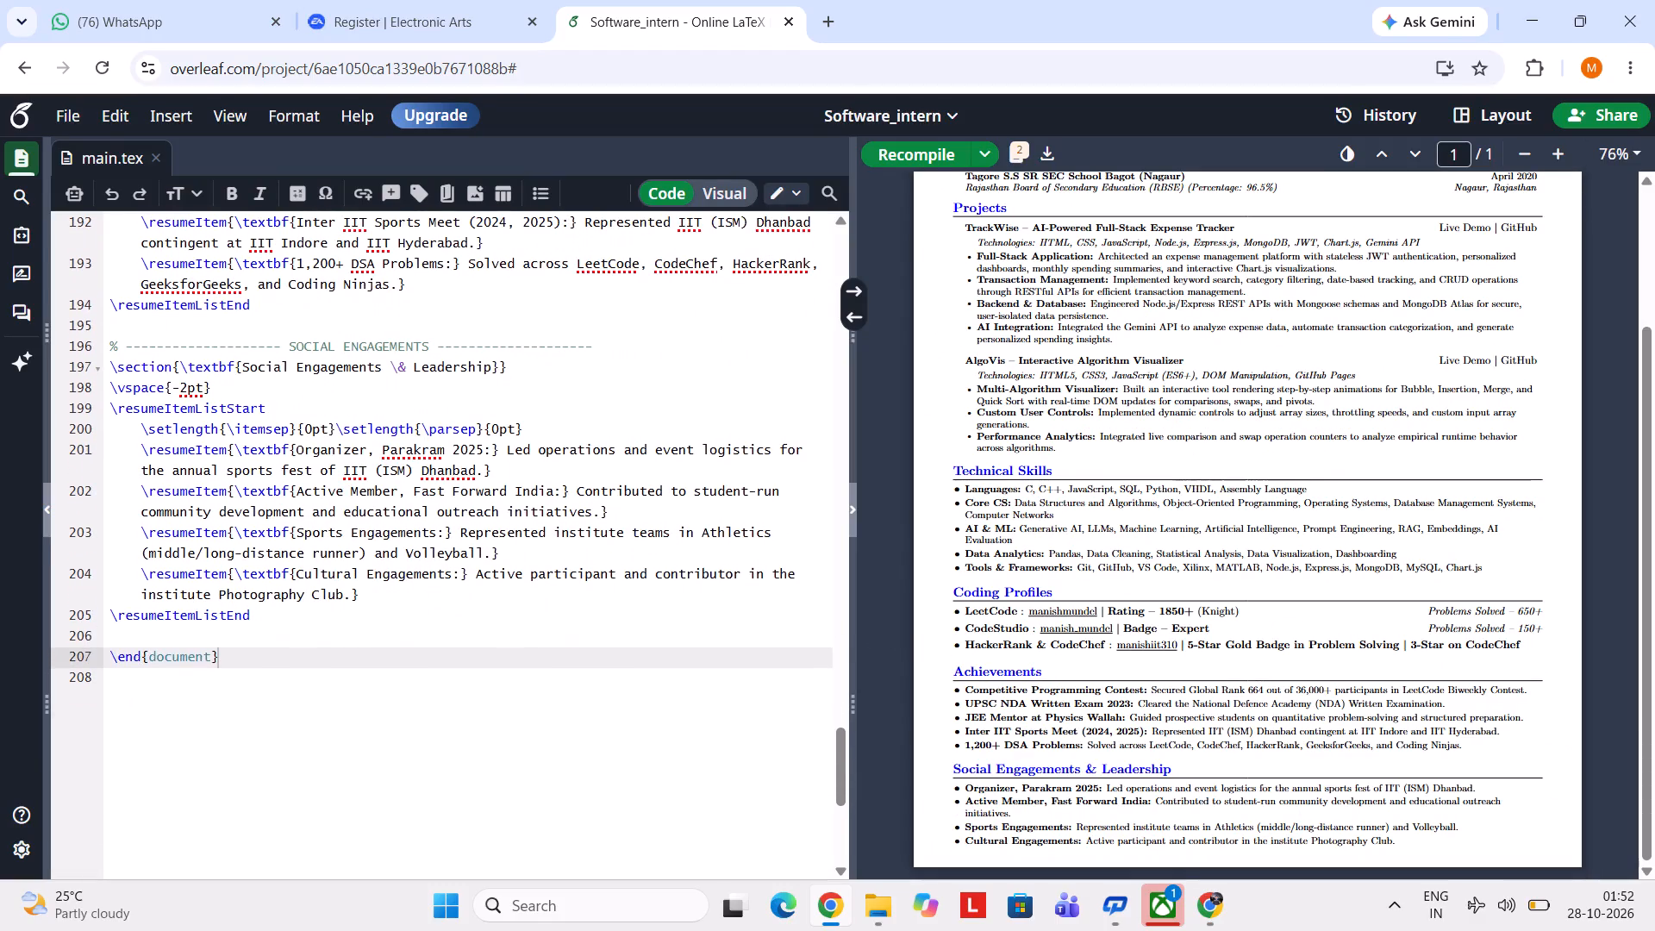
scroll(541, 622, "up", 4)
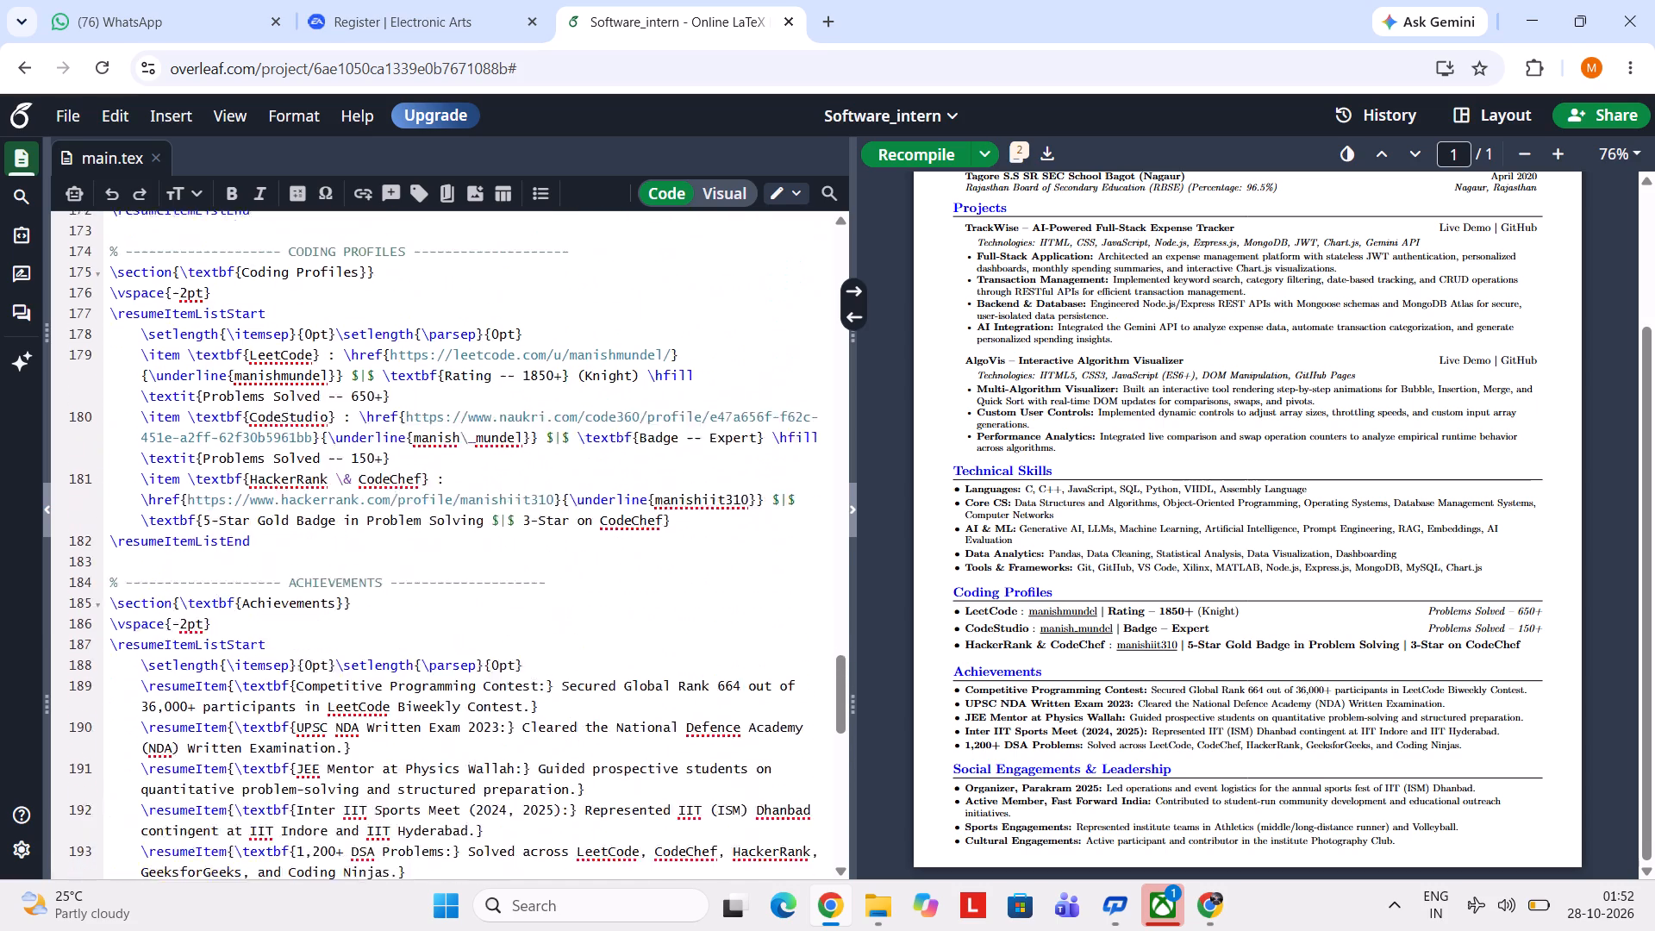
scroll(541, 622, "up", 2)
scroll(457, 541, "up", 1)
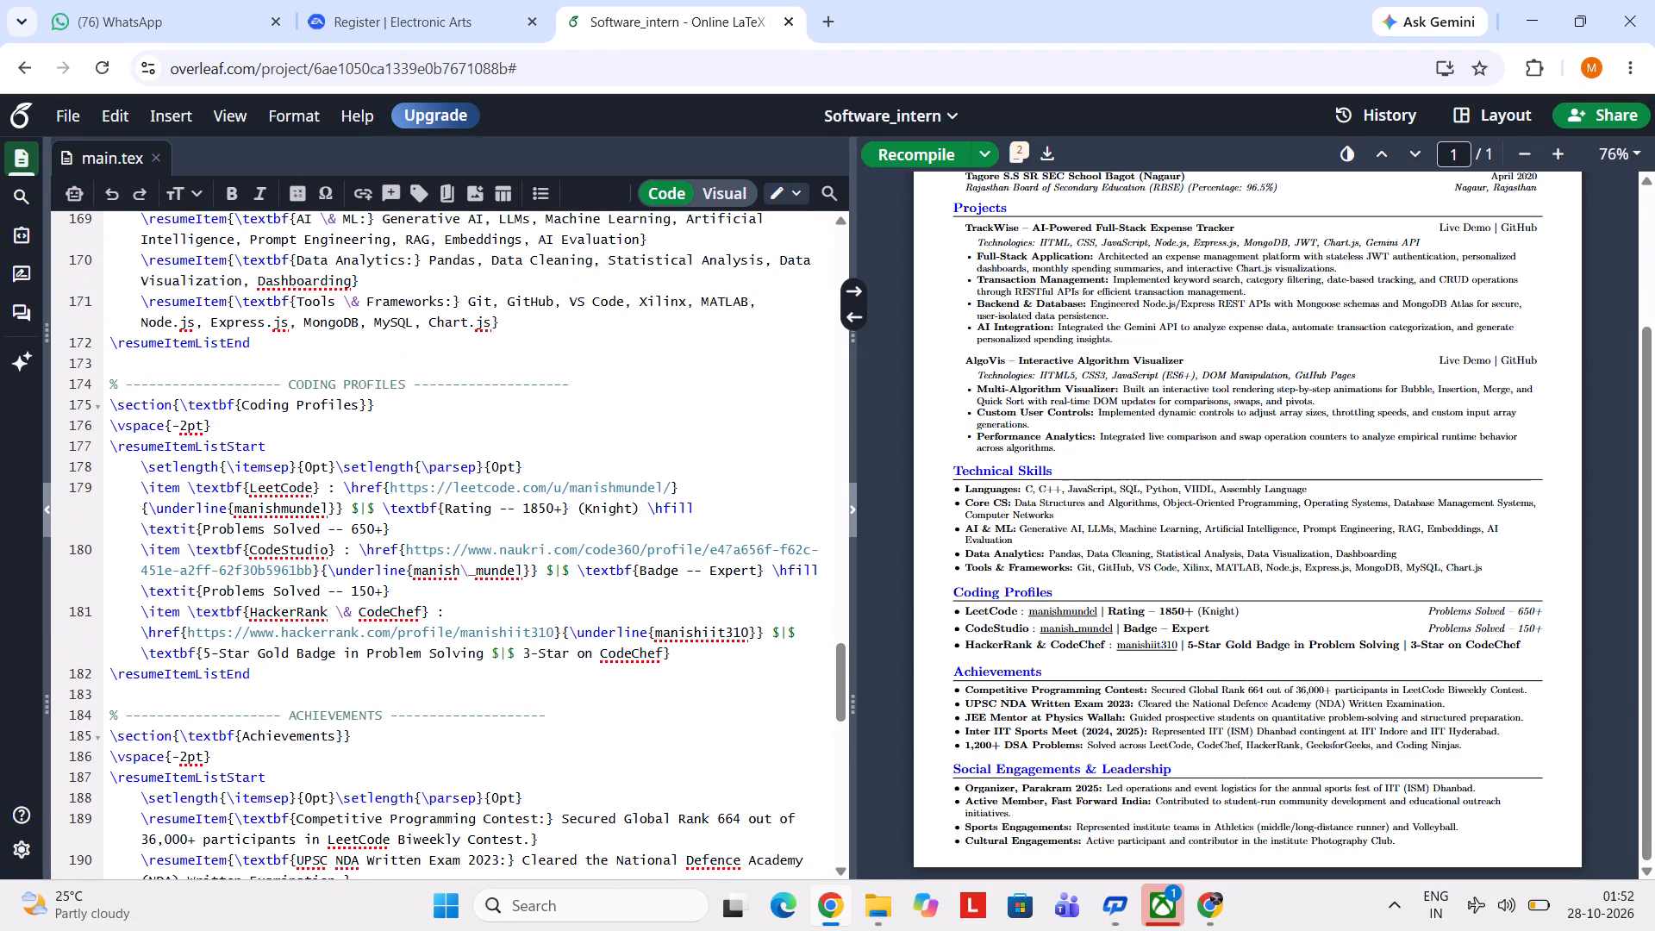
left_click(365, 529)
key("BackSpace")
key("BackSpace")
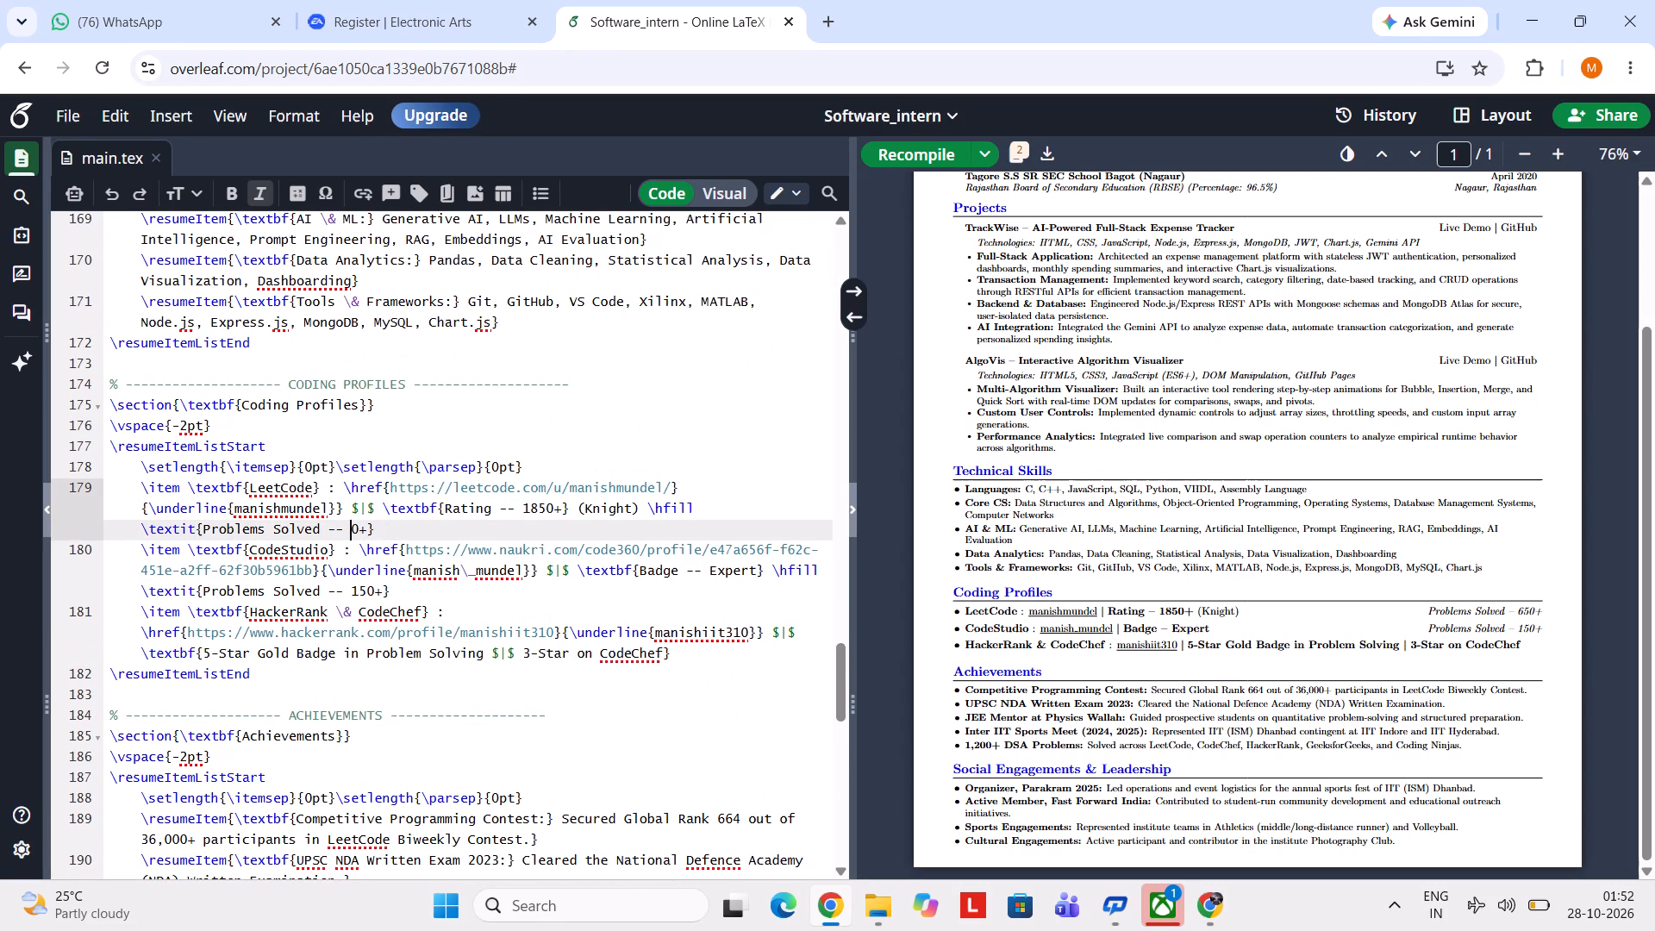
key("7")
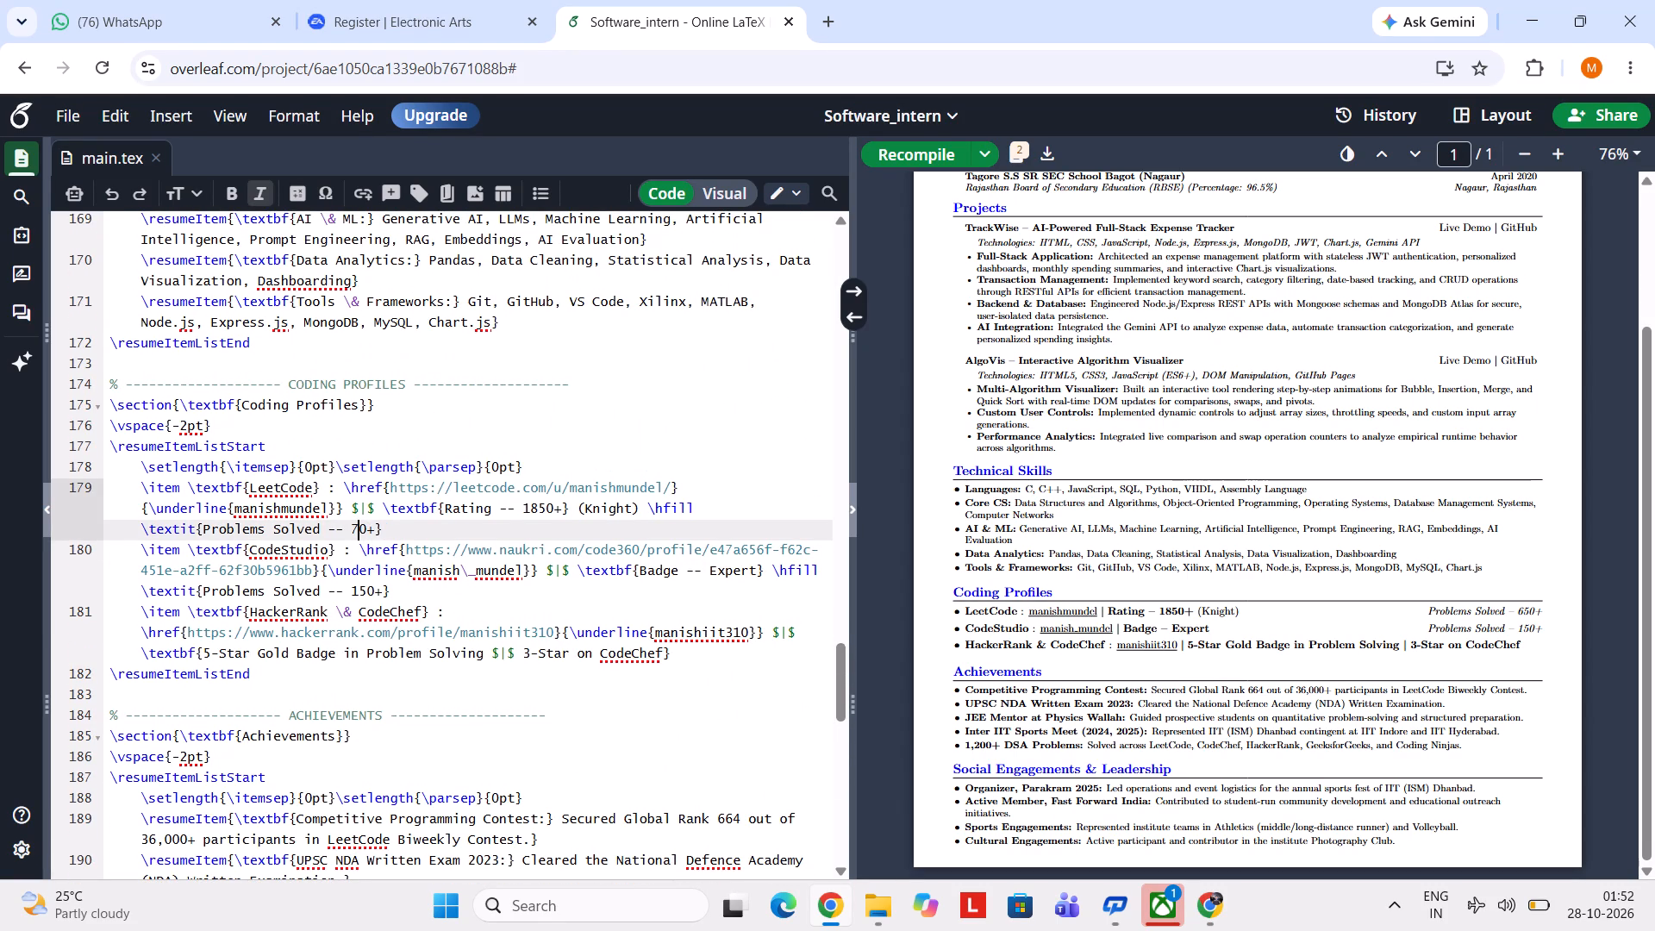
key("0")
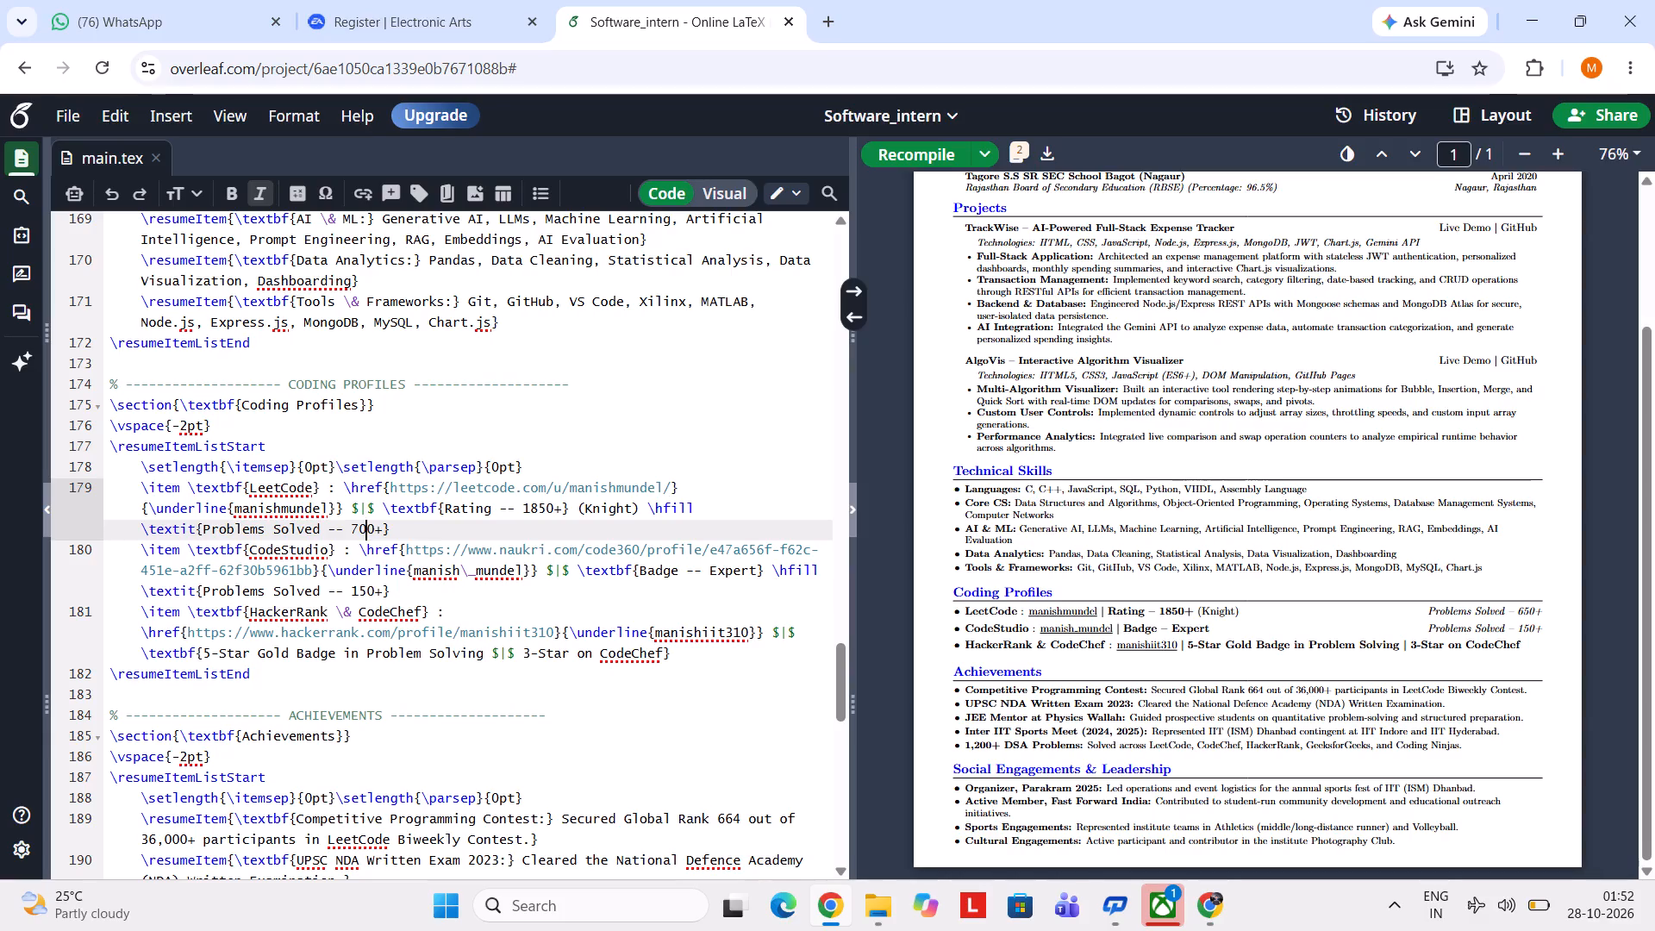
left_click(433, 525)
left_click(910, 151)
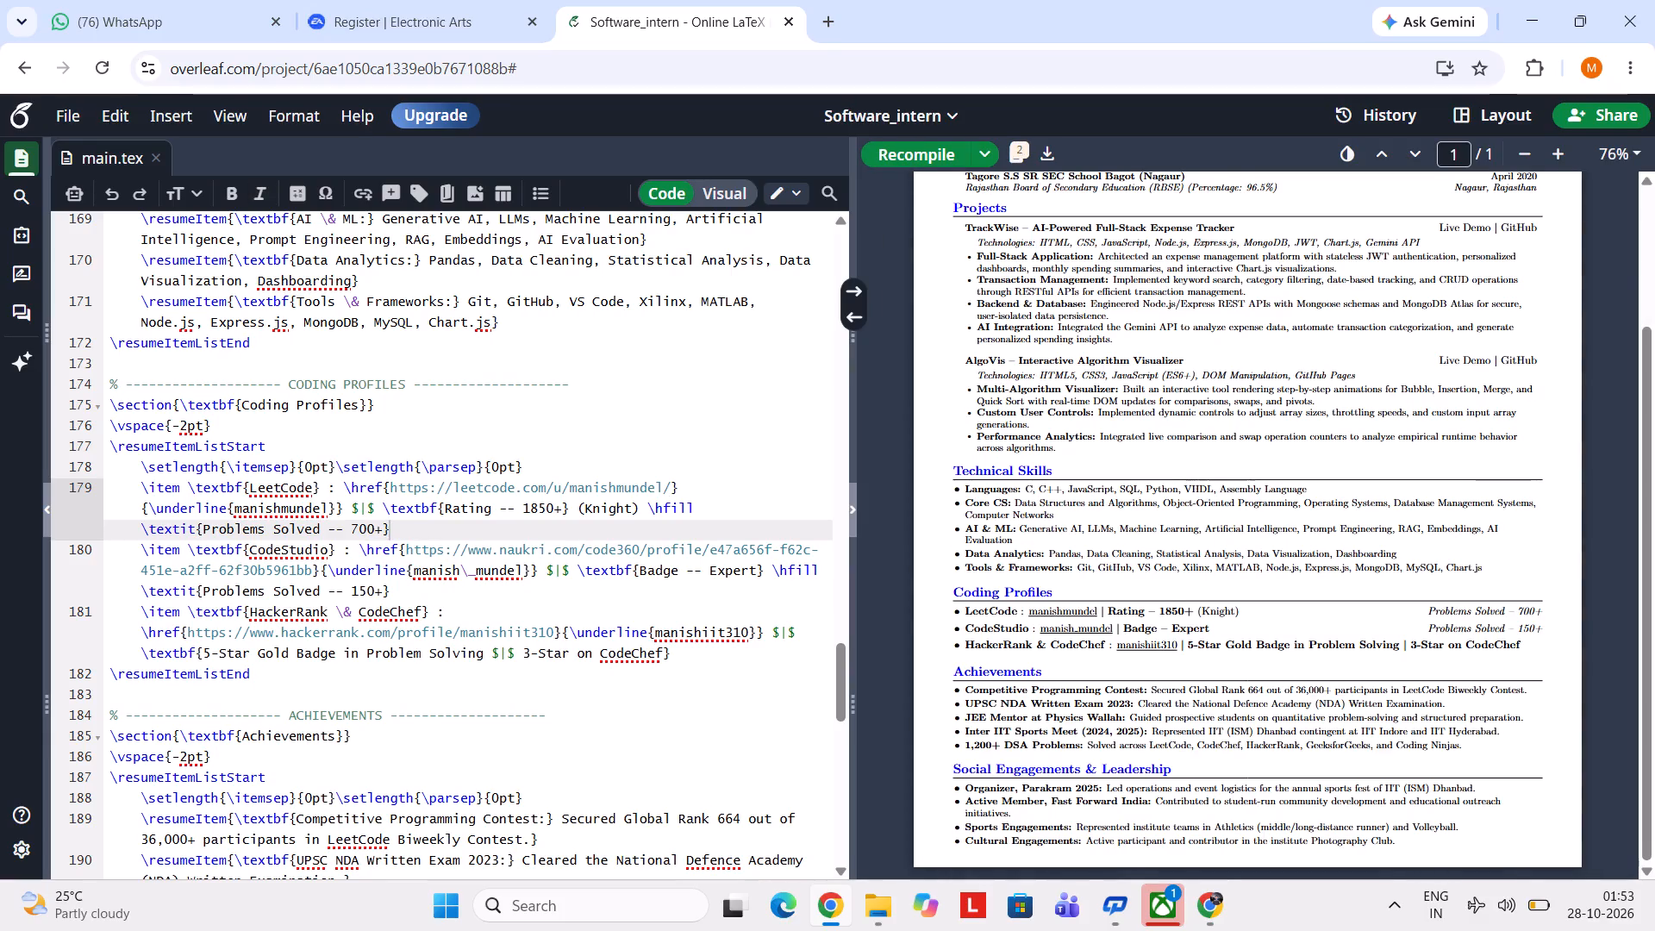
Open the earlier resume new_software (1).pdf from the Downloads folder, examine its heading and sections for comparison, and close it.
scroll(1167, 602, "down", 1)
scroll(1167, 602, "up", 3)
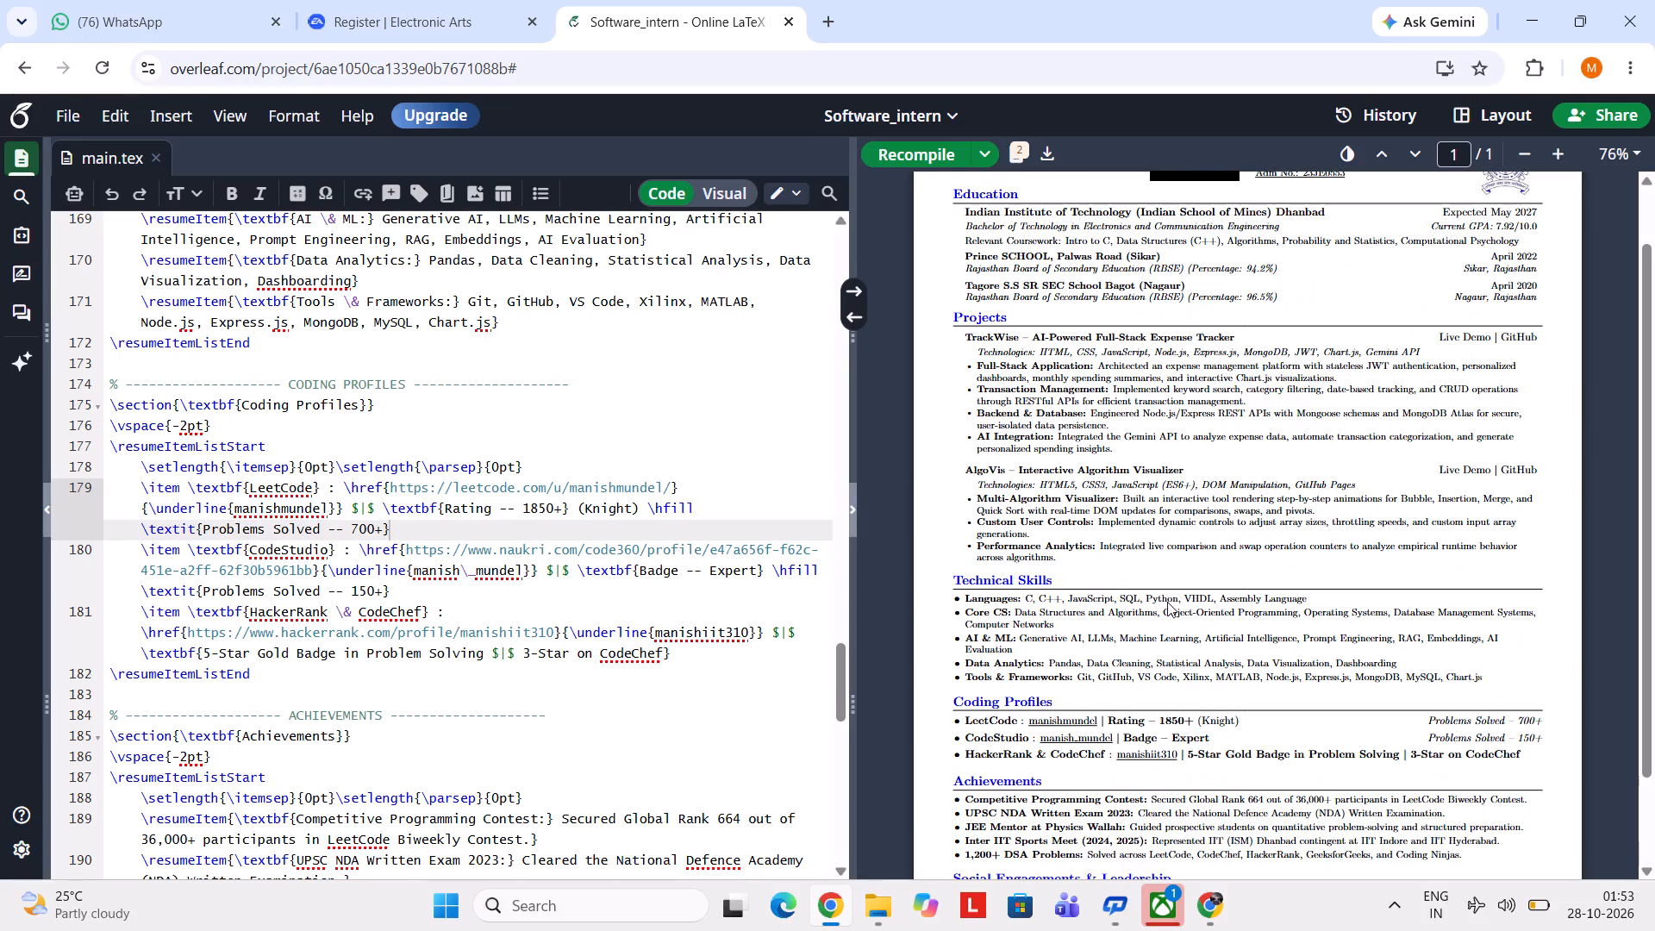
left_click(879, 913)
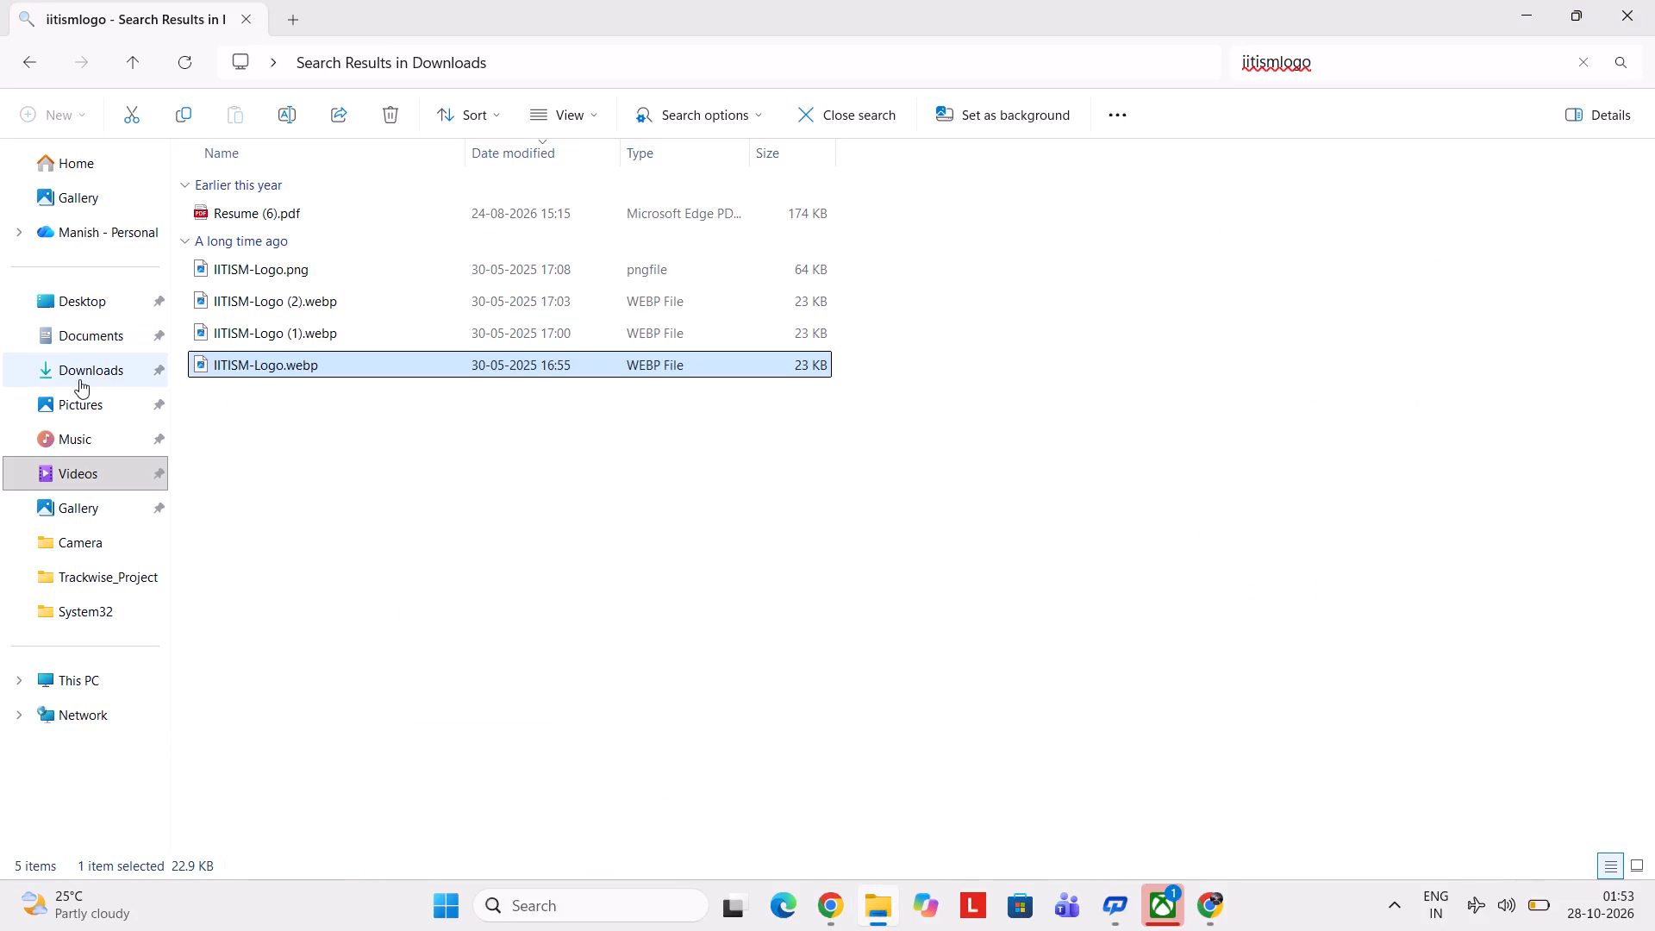
left_click(79, 379)
scroll(471, 294, "up", 2)
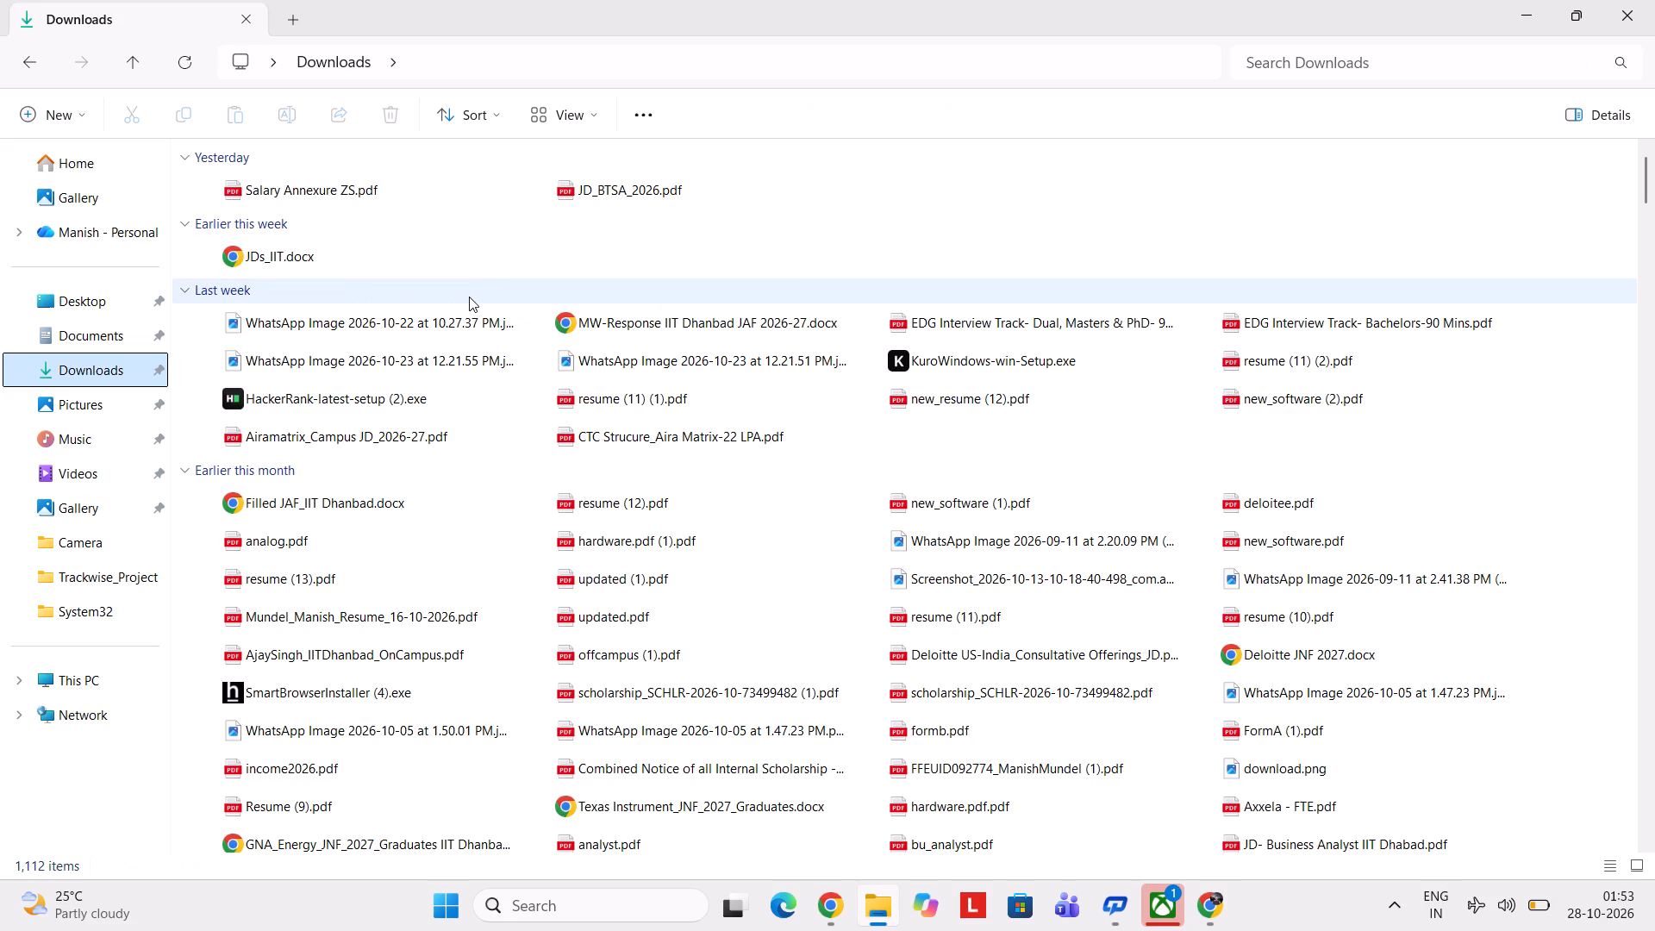
scroll(405, 484, "up", 1)
double_click(977, 497)
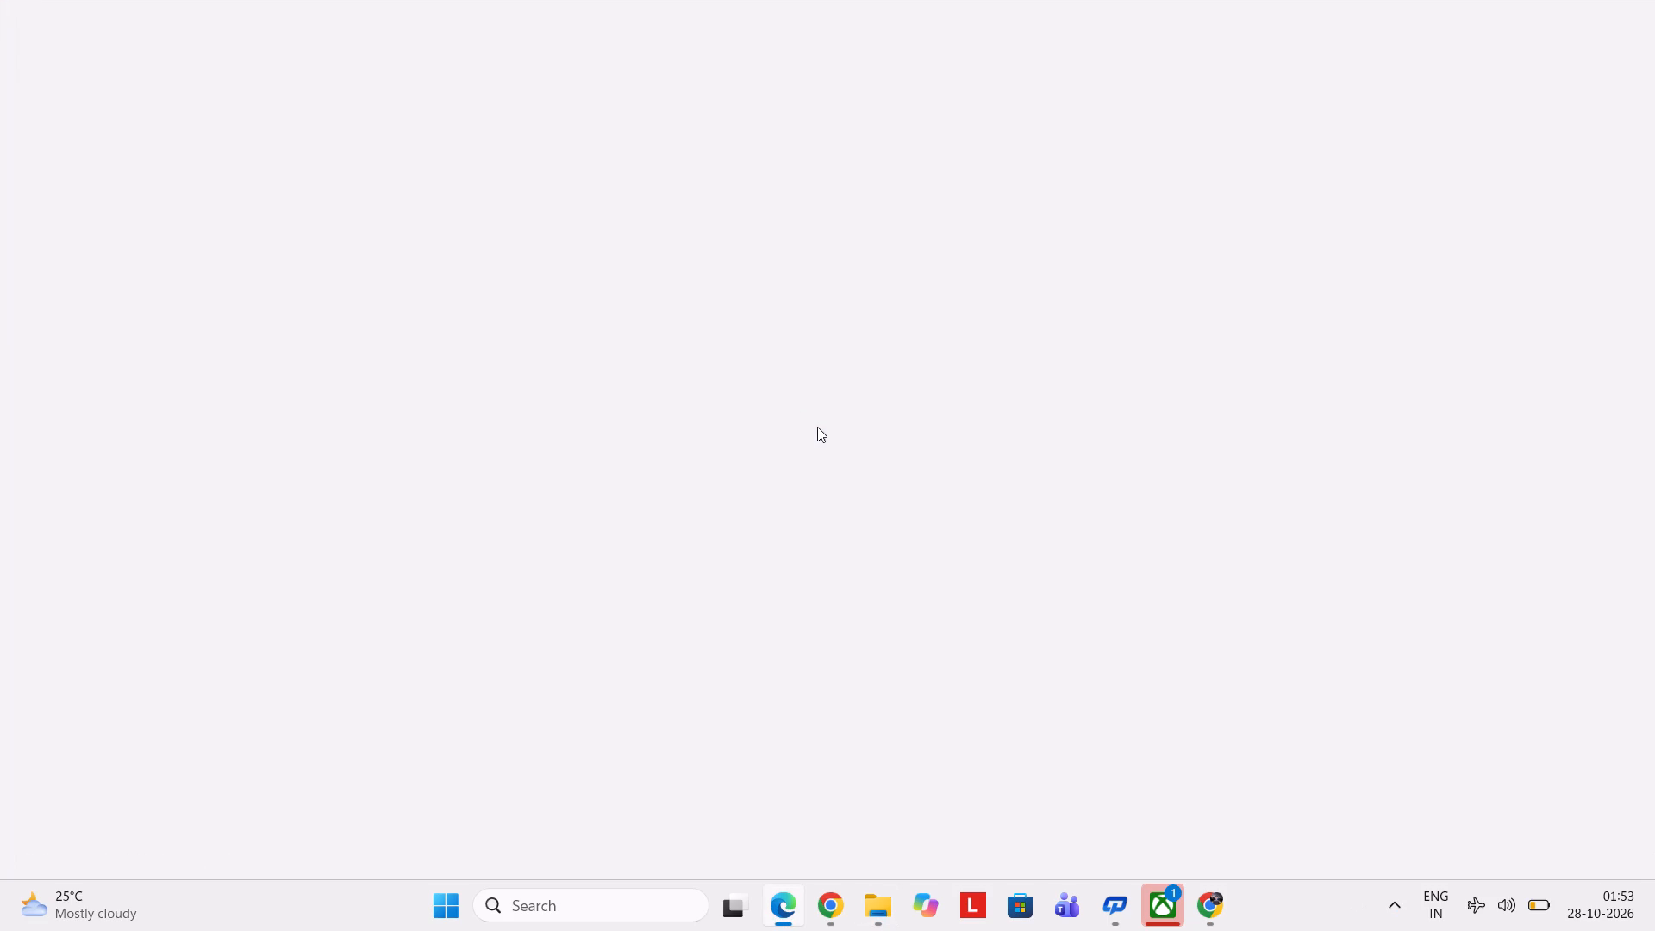
scroll(751, 257, "up", 2)
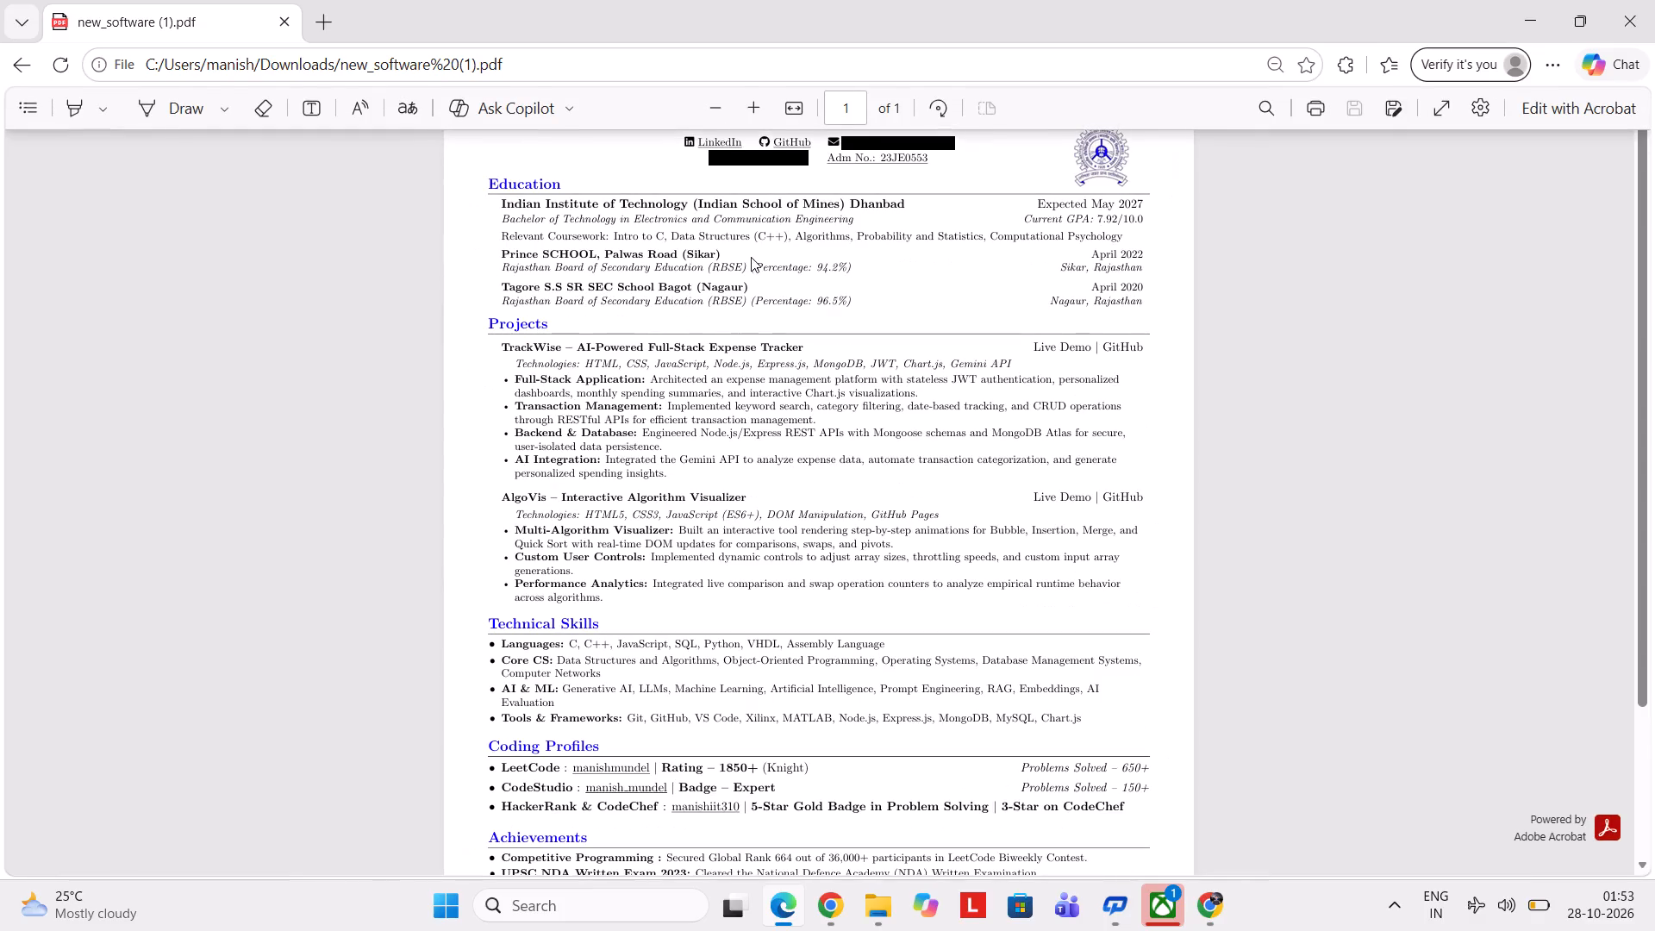
scroll(751, 257, "up", 2)
scroll(753, 513, "down", 2)
scroll(753, 513, "up", 10)
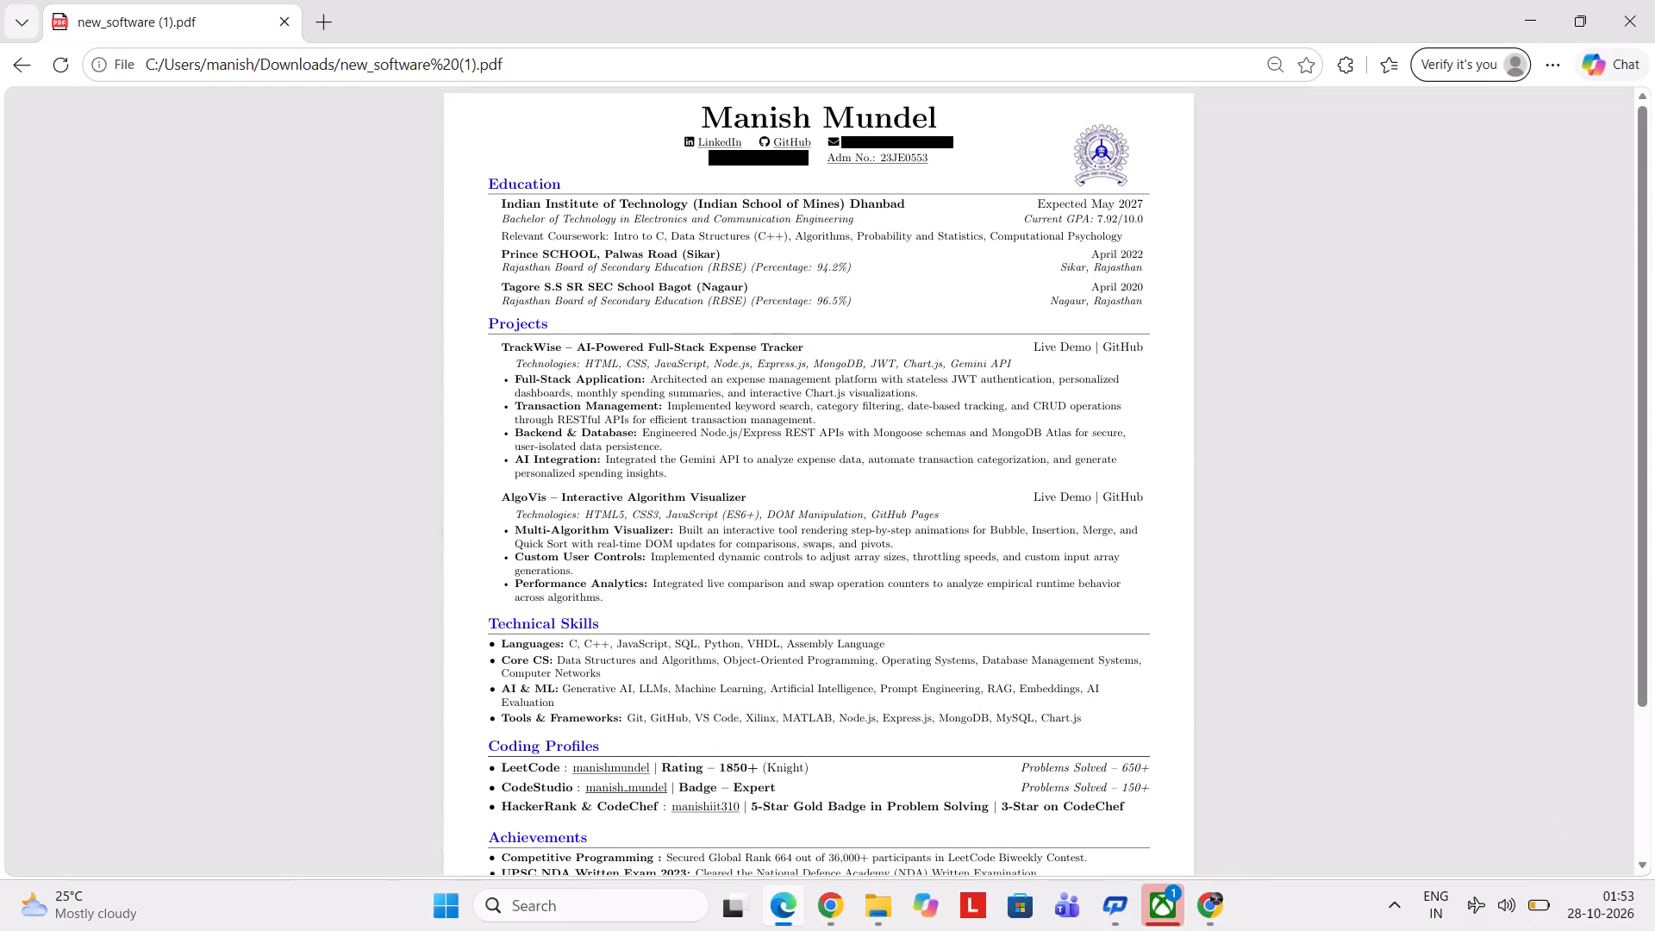
left_click(1627, 5)
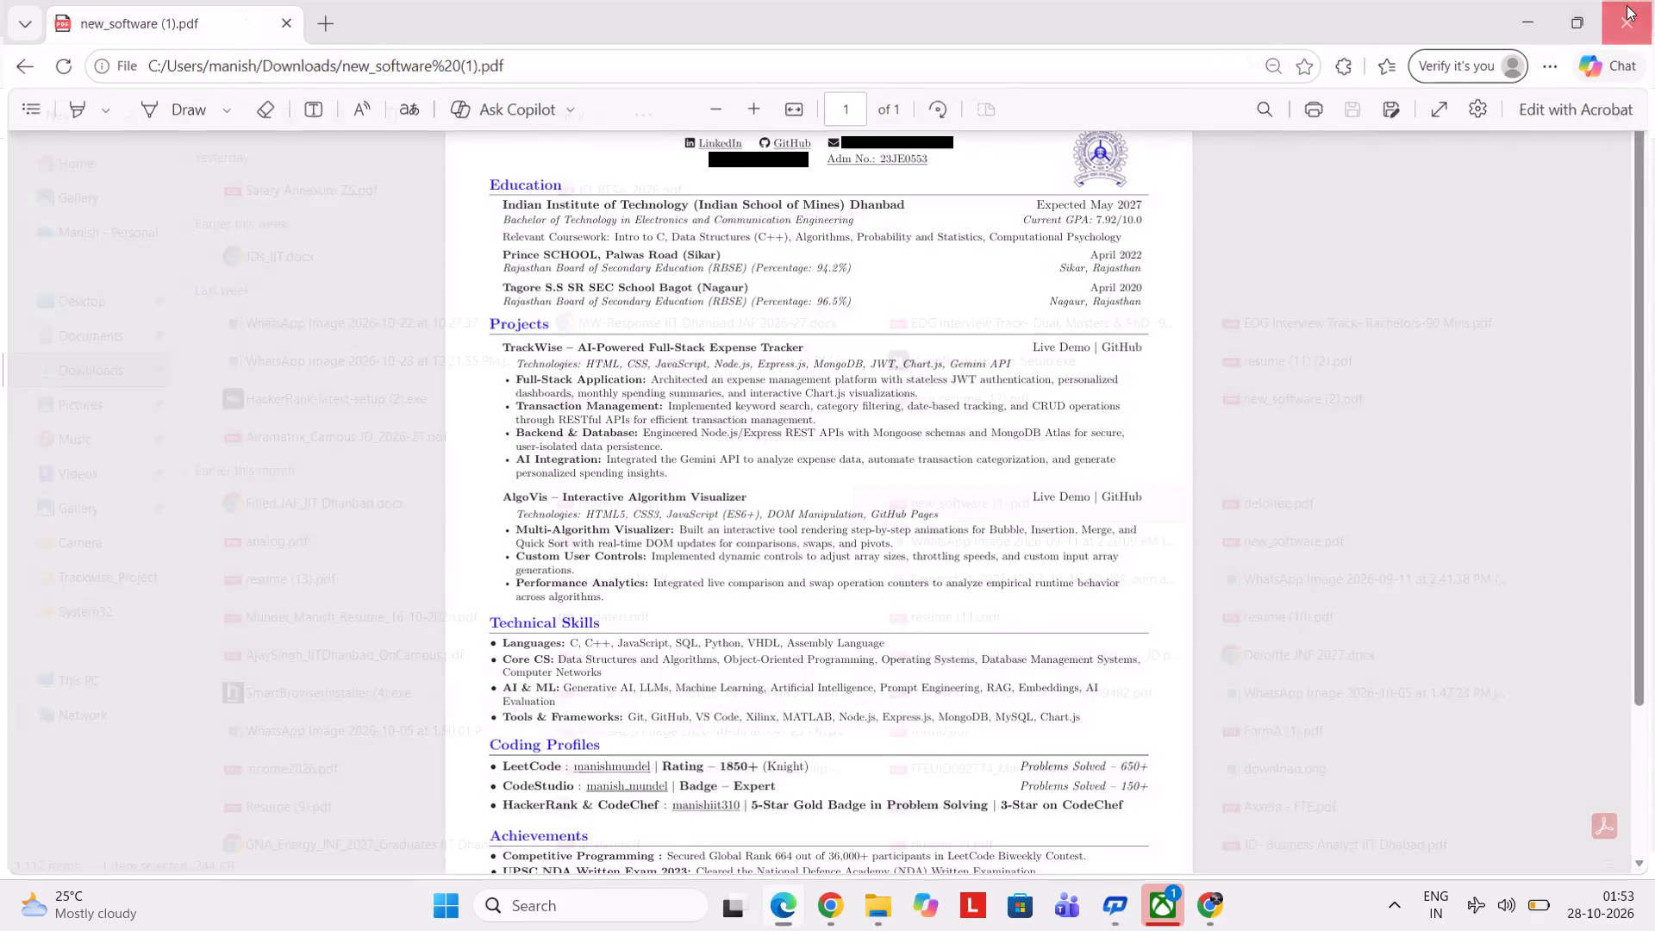
Return to the Overleaf project and examine the recompiled resume preview from the heading down to Social Engagements & Leadership.
left_click(834, 901)
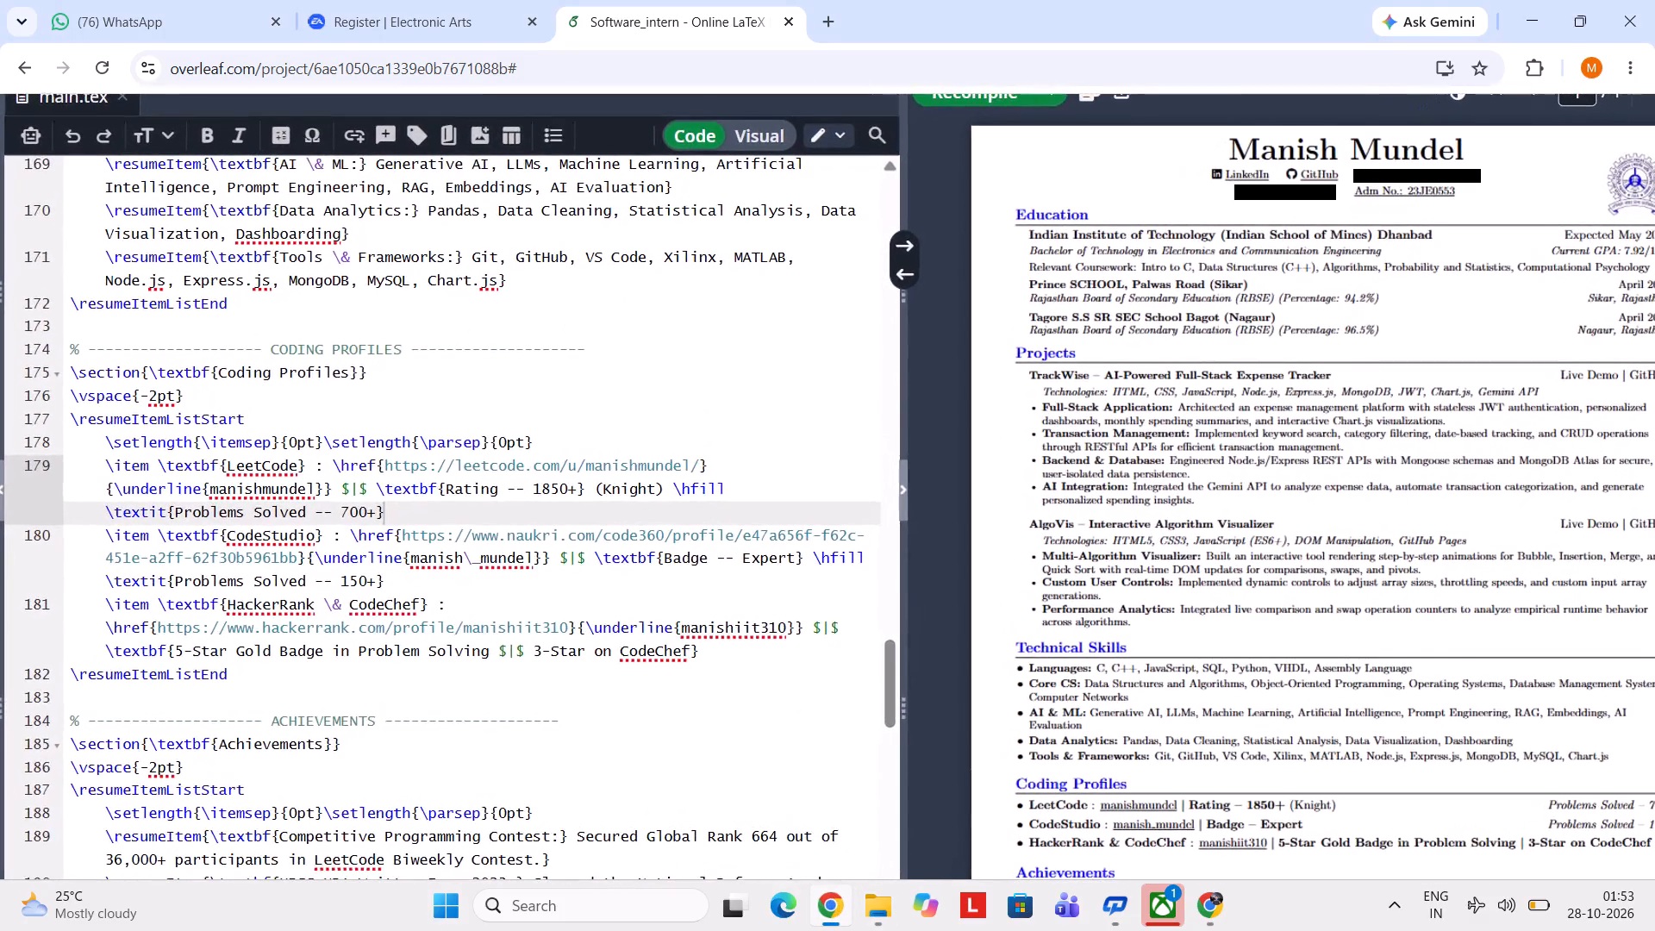
scroll(522, 696, "left", 1)
scroll(1080, 643, "down", 2)
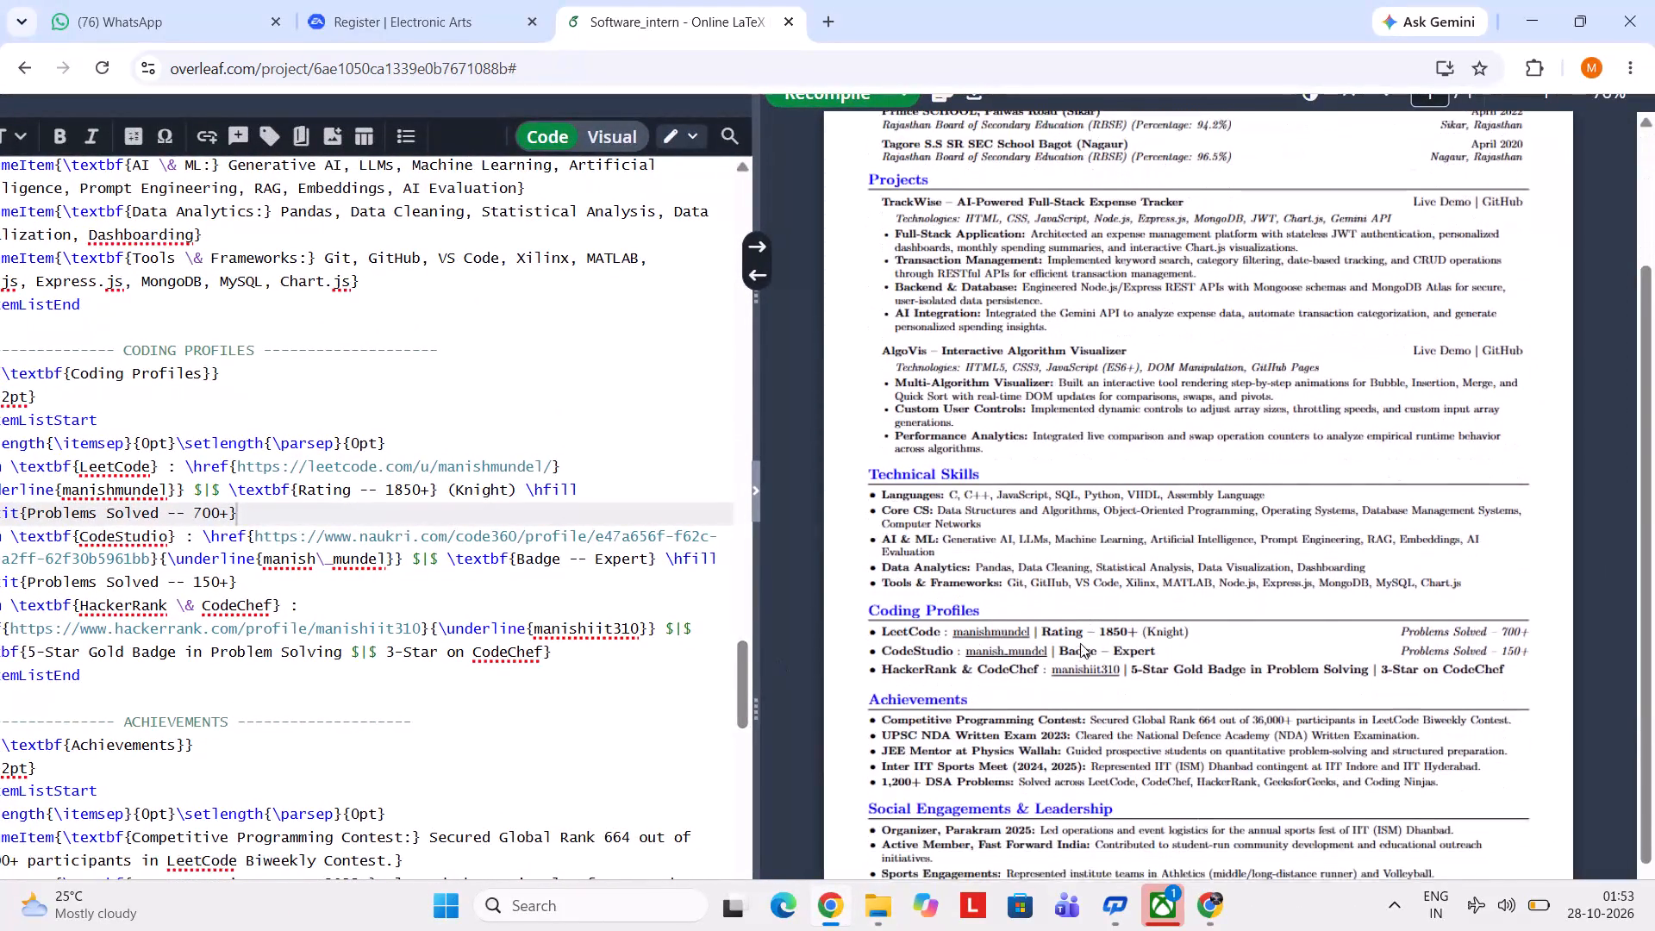
scroll(1080, 643, "down", 1)
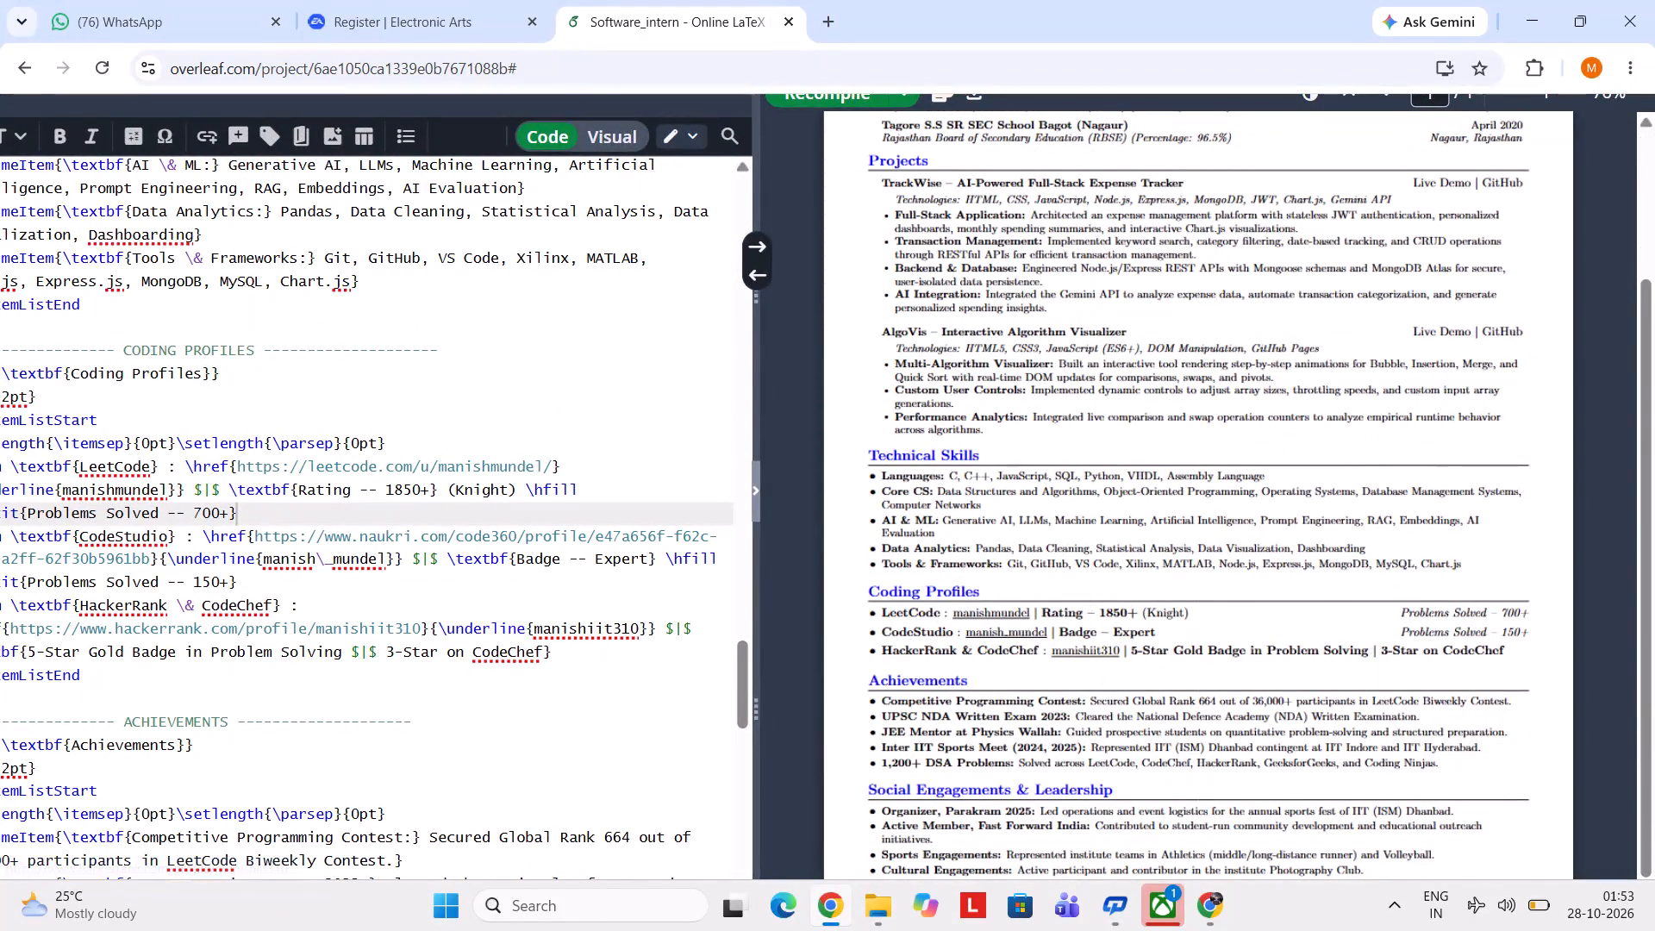
scroll(1234, 572, "down", 3)
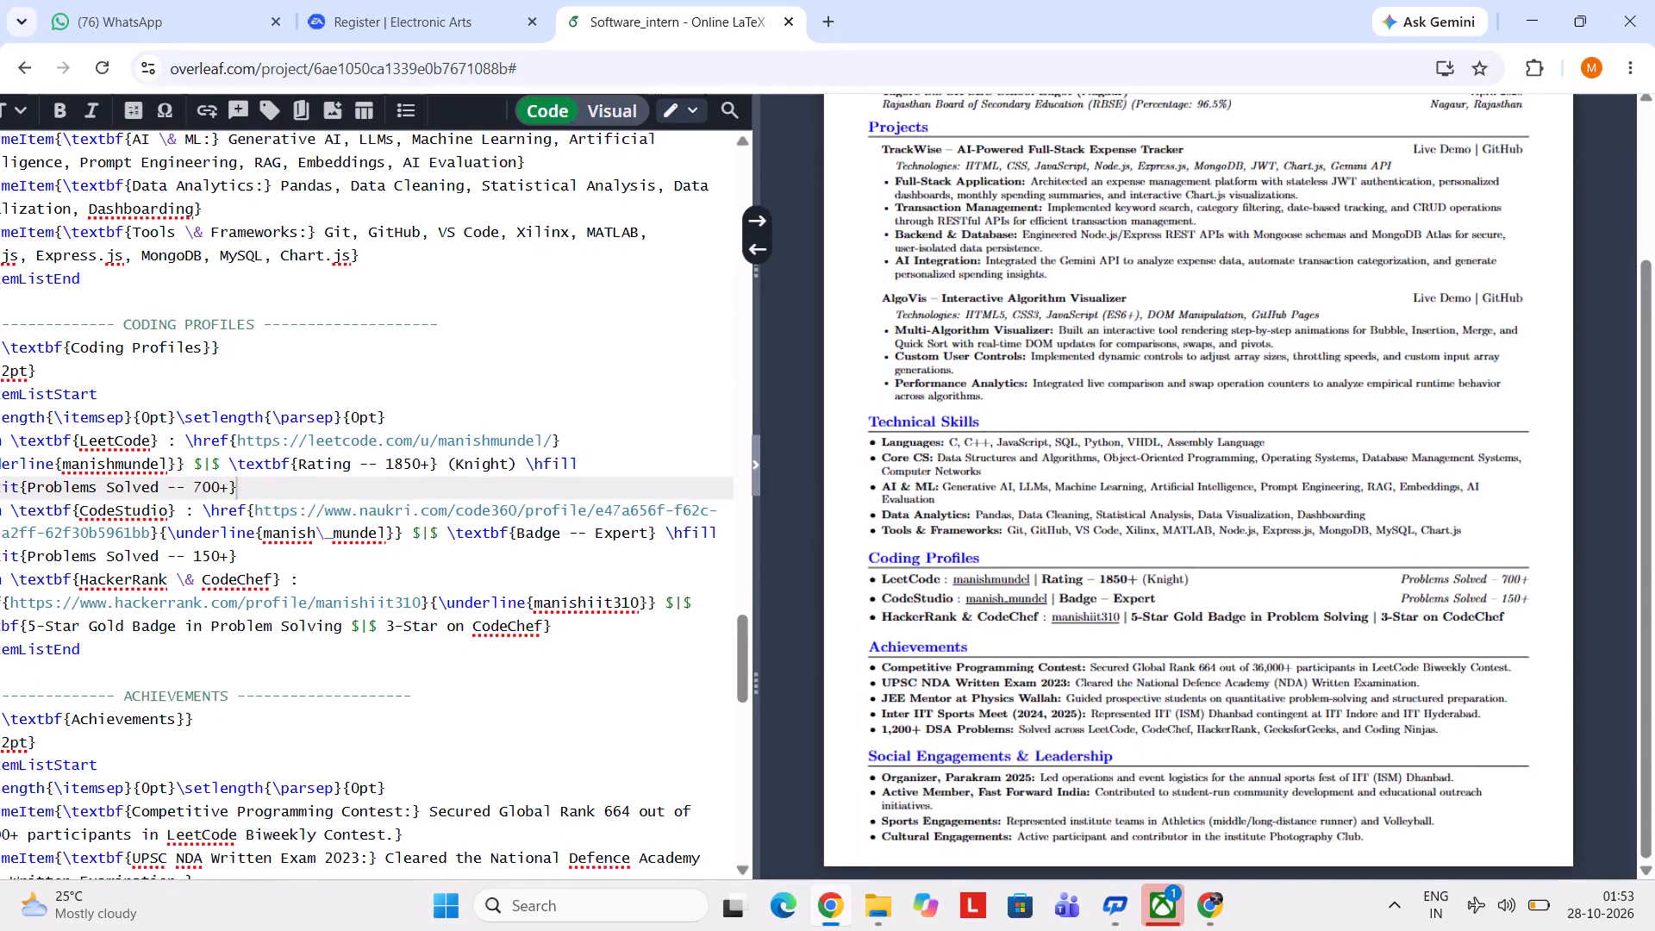
scroll(1123, 609, "down", 1)
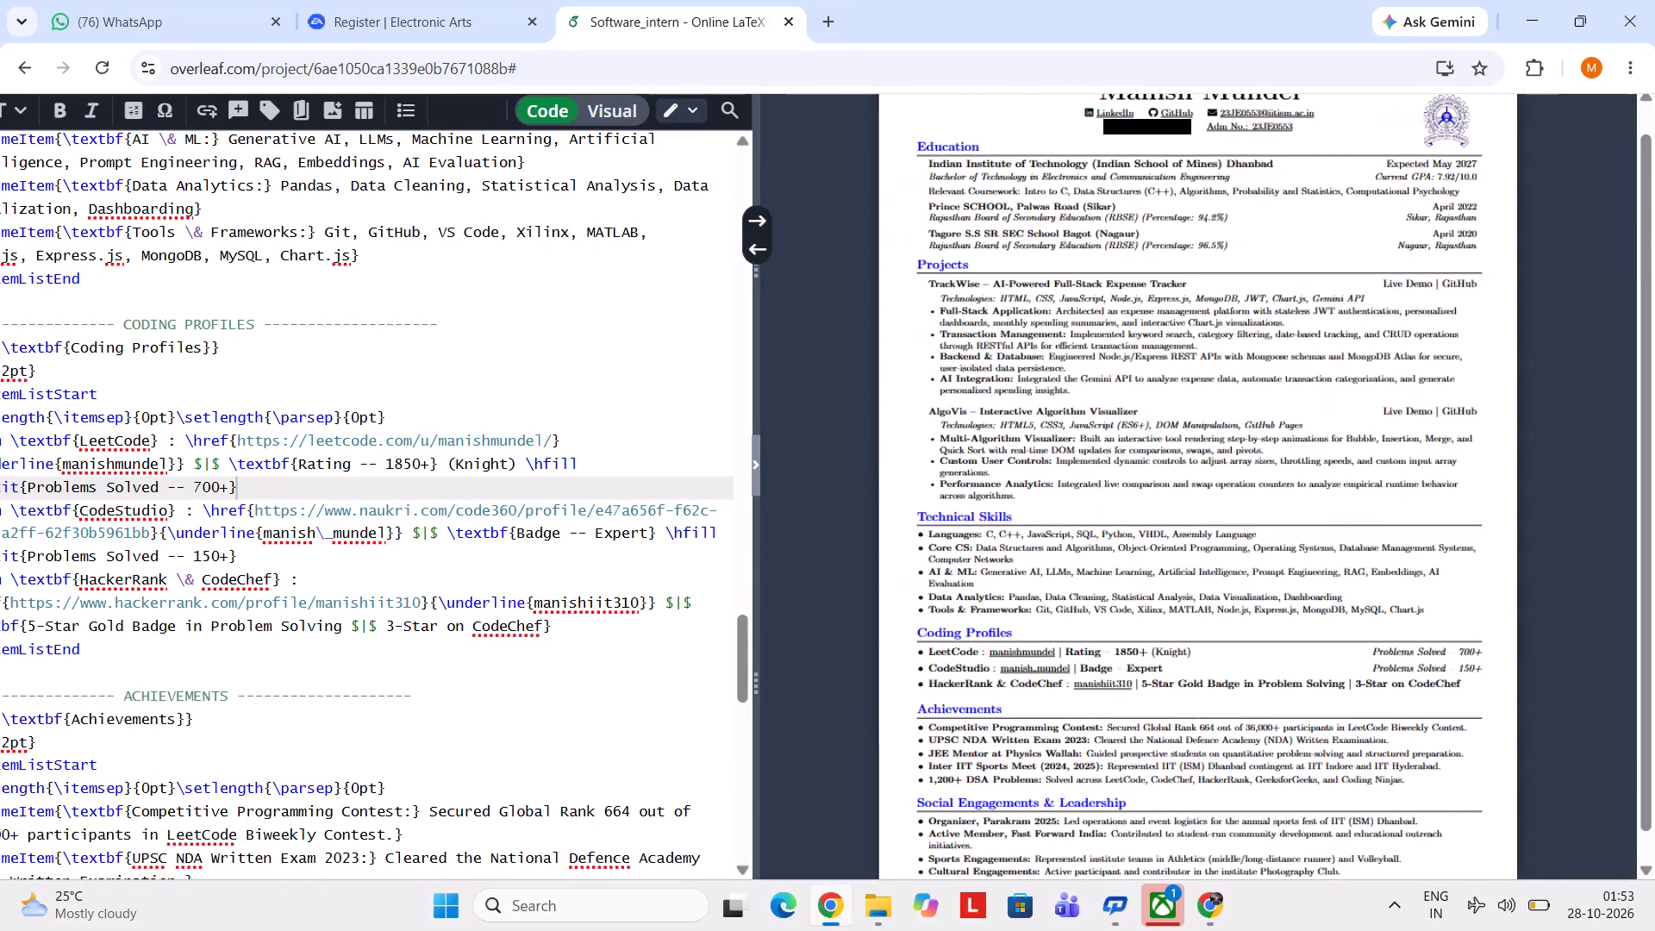
scroll(499, 531, "down", 5)
scroll(372, 484, "up", 1)
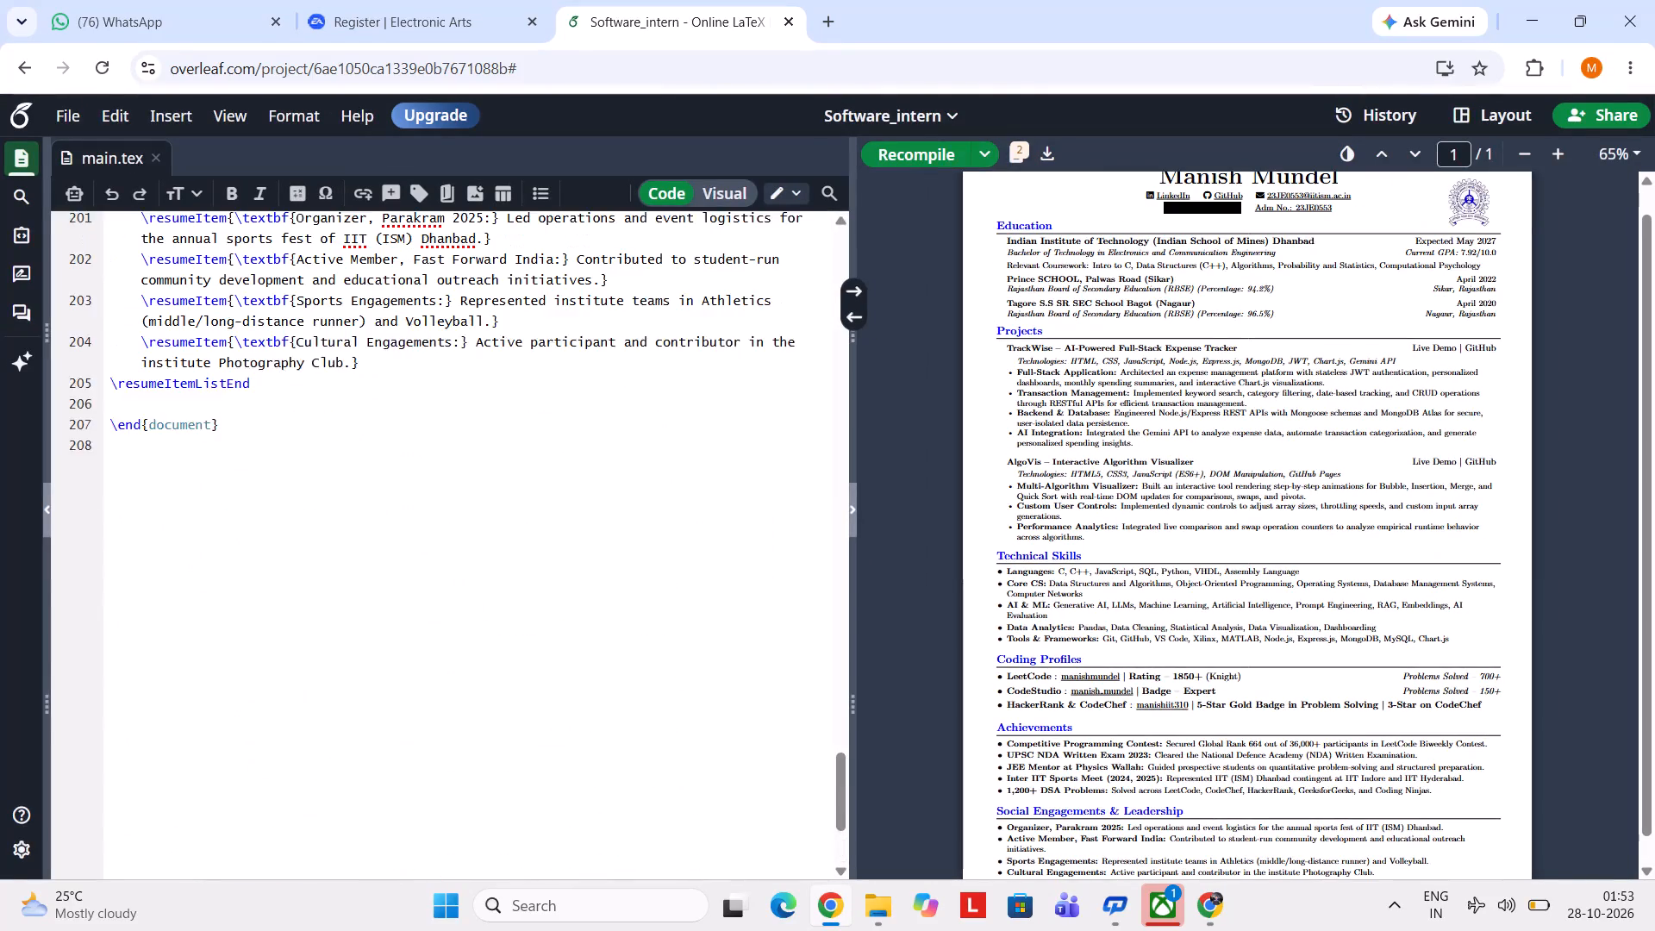
scroll(372, 484, "up", 1)
left_click_drag(223, 490, 108, 107)
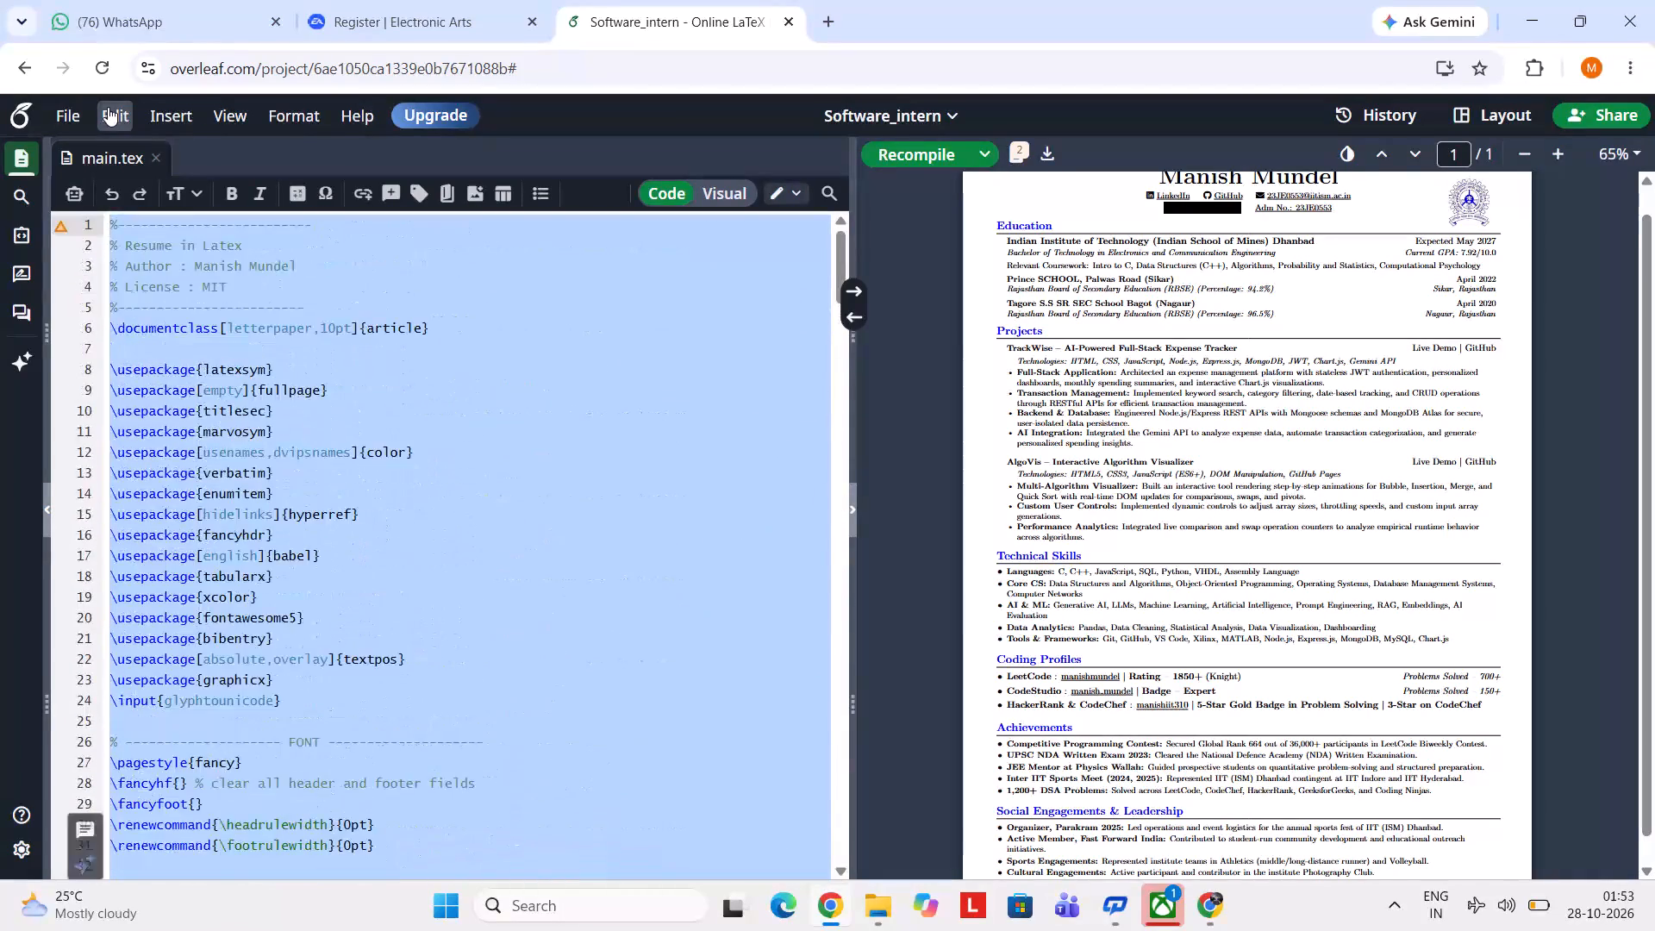
key("ctrl+c")
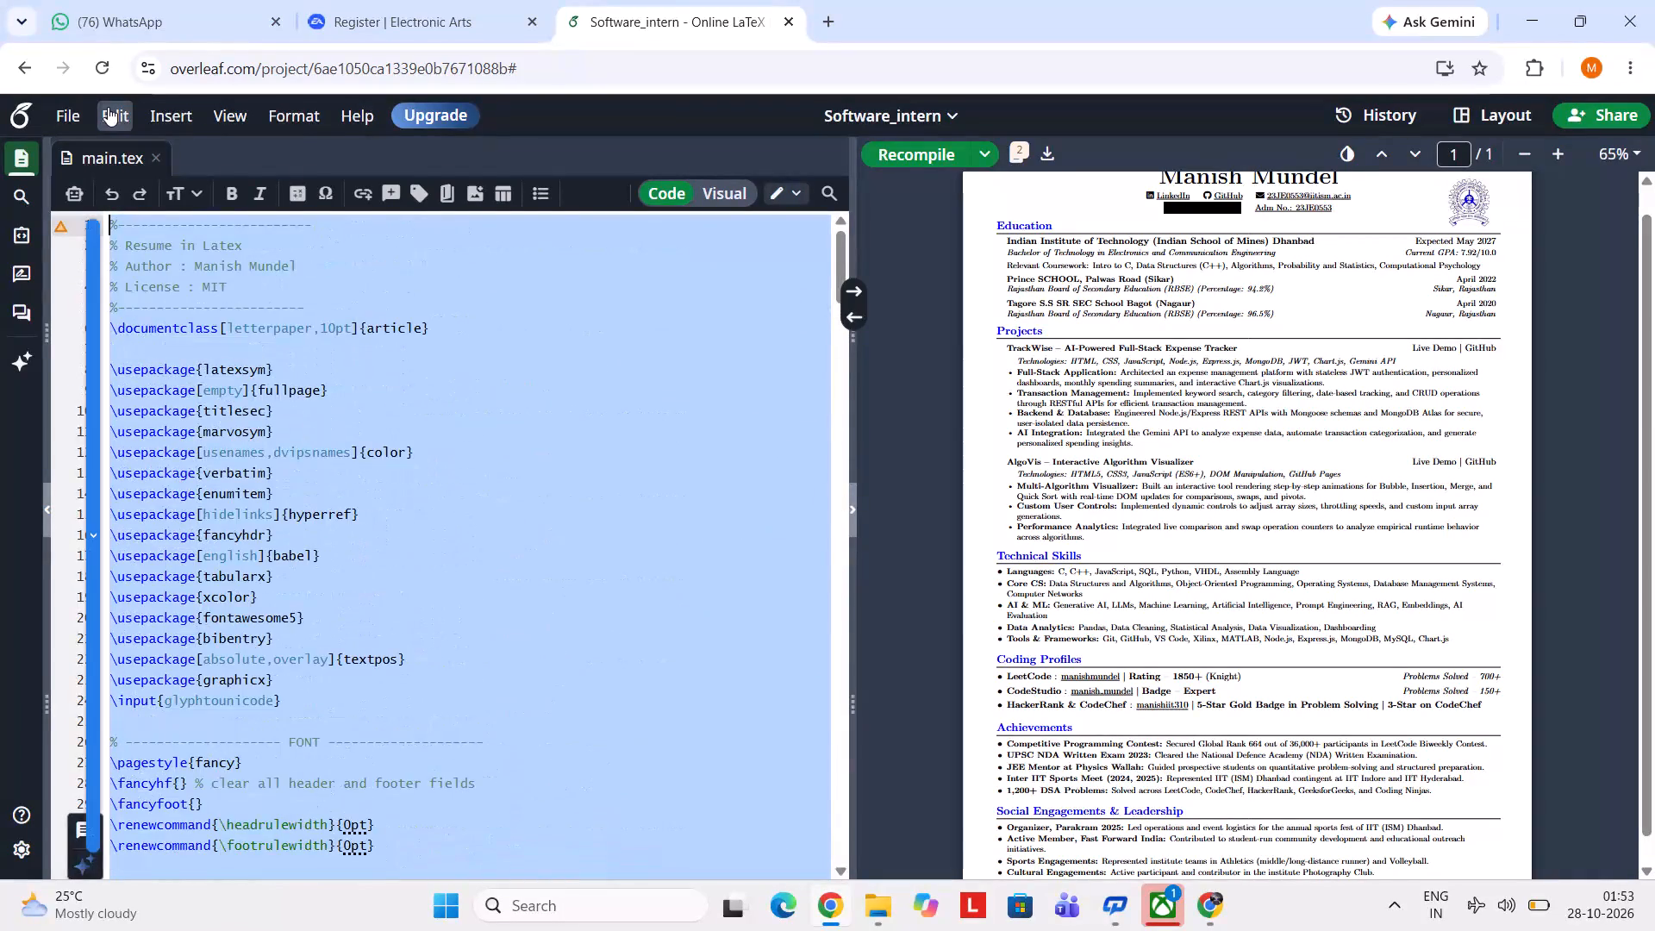
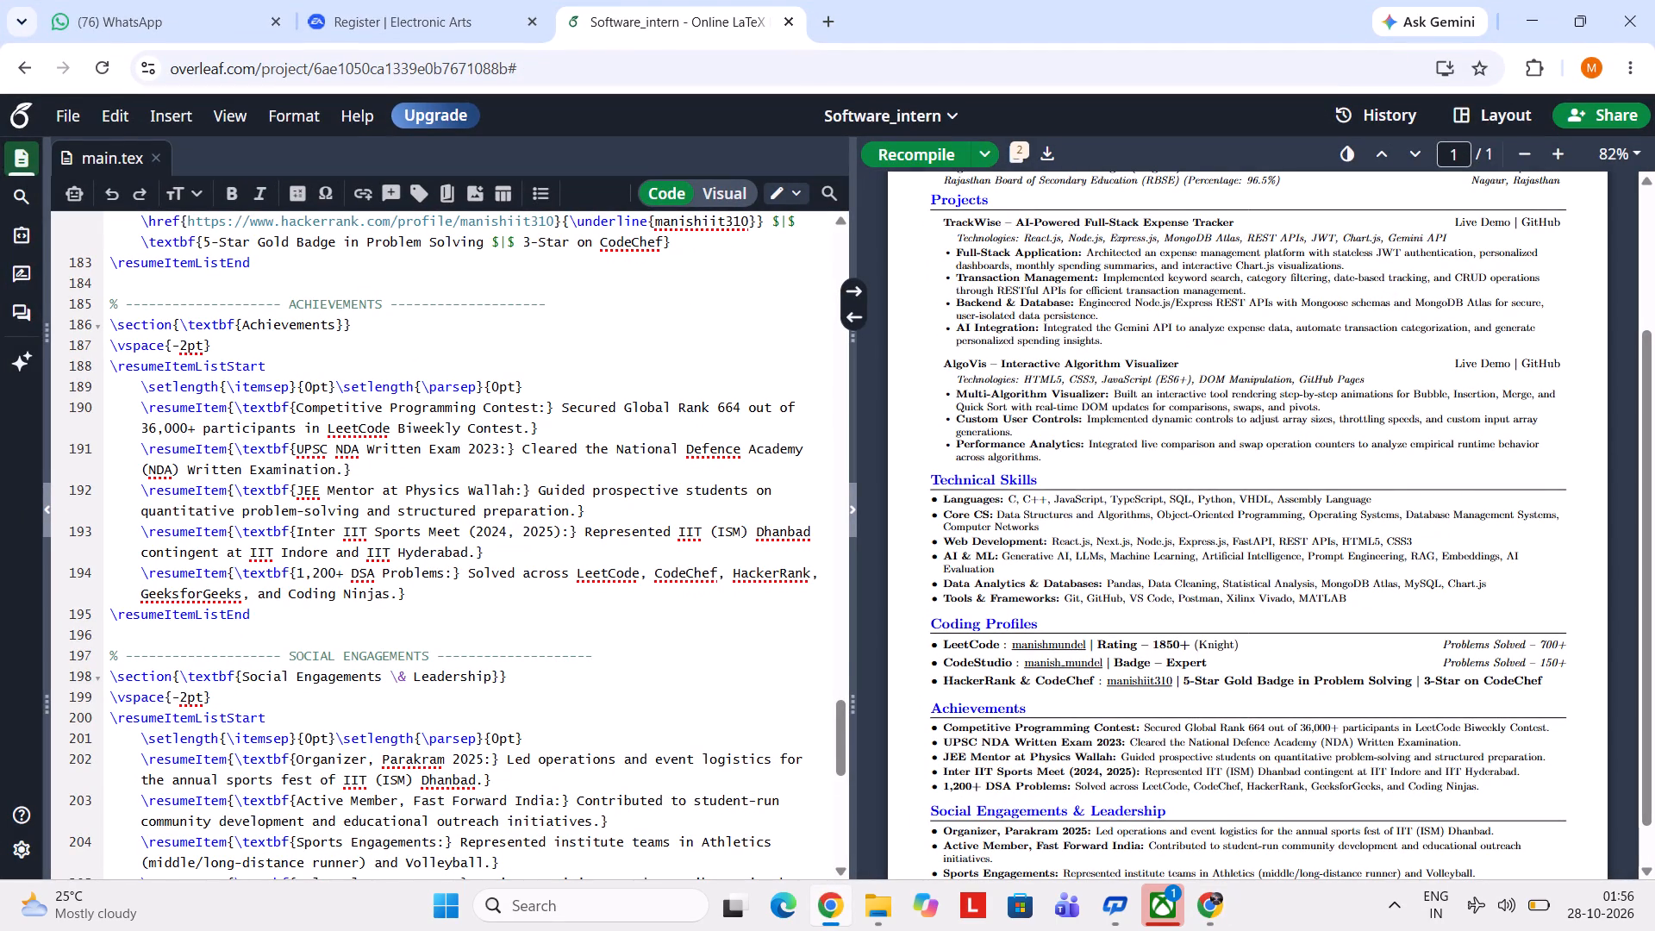
scroll(222, 611, "up", 5)
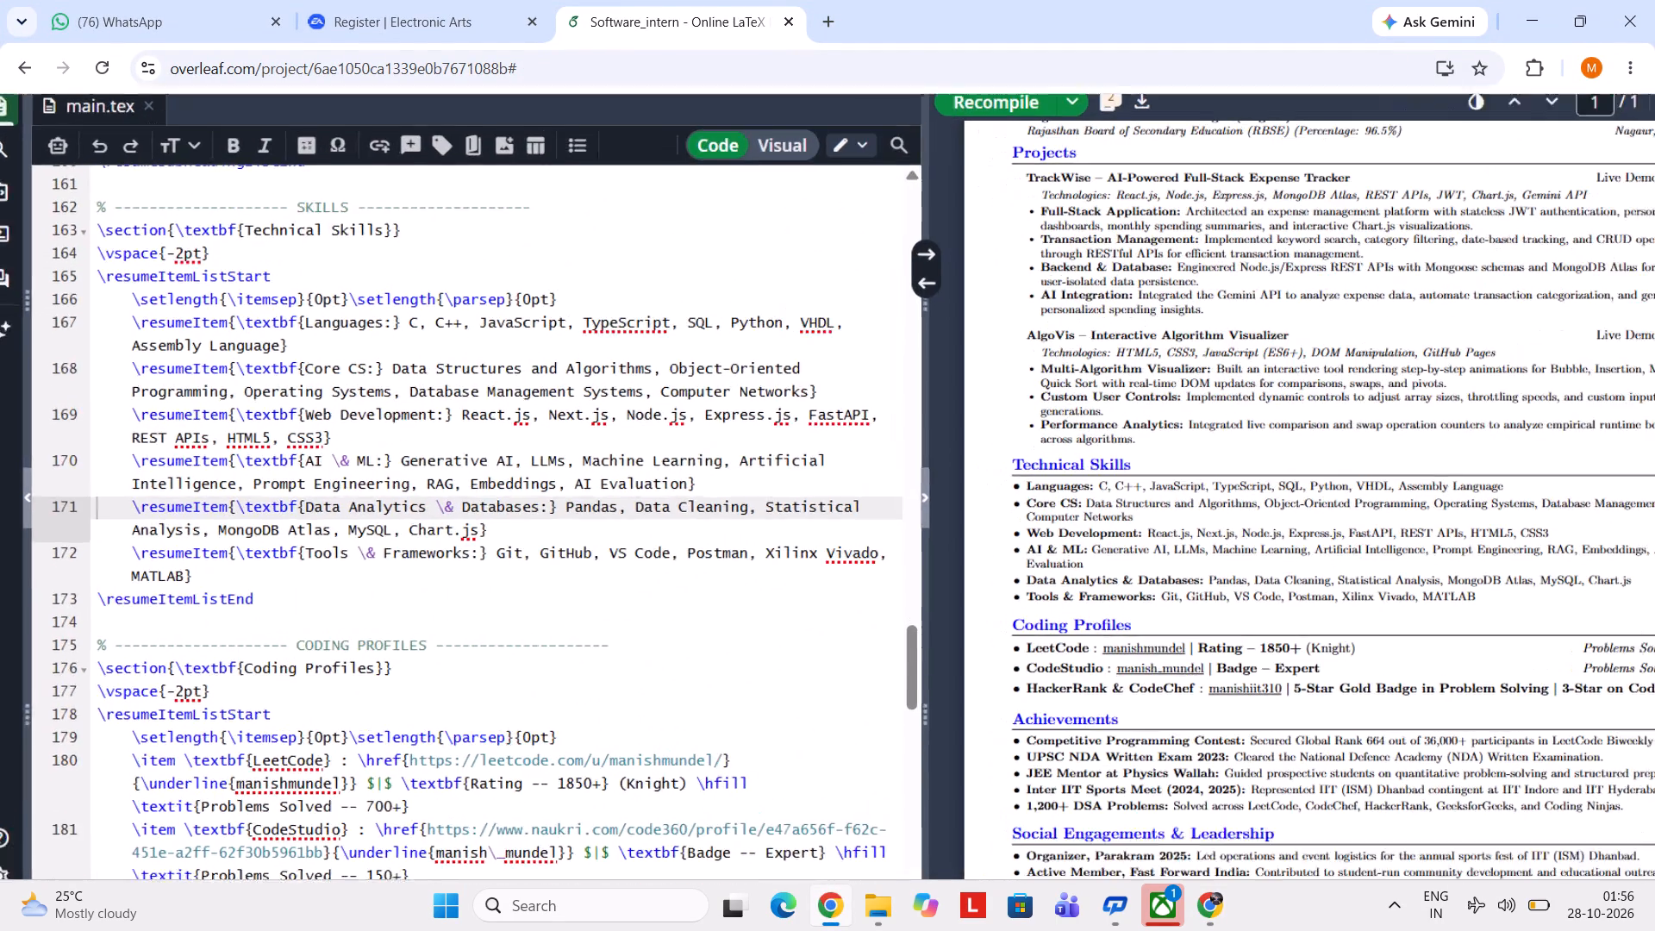
scroll(222, 611, "up", 1)
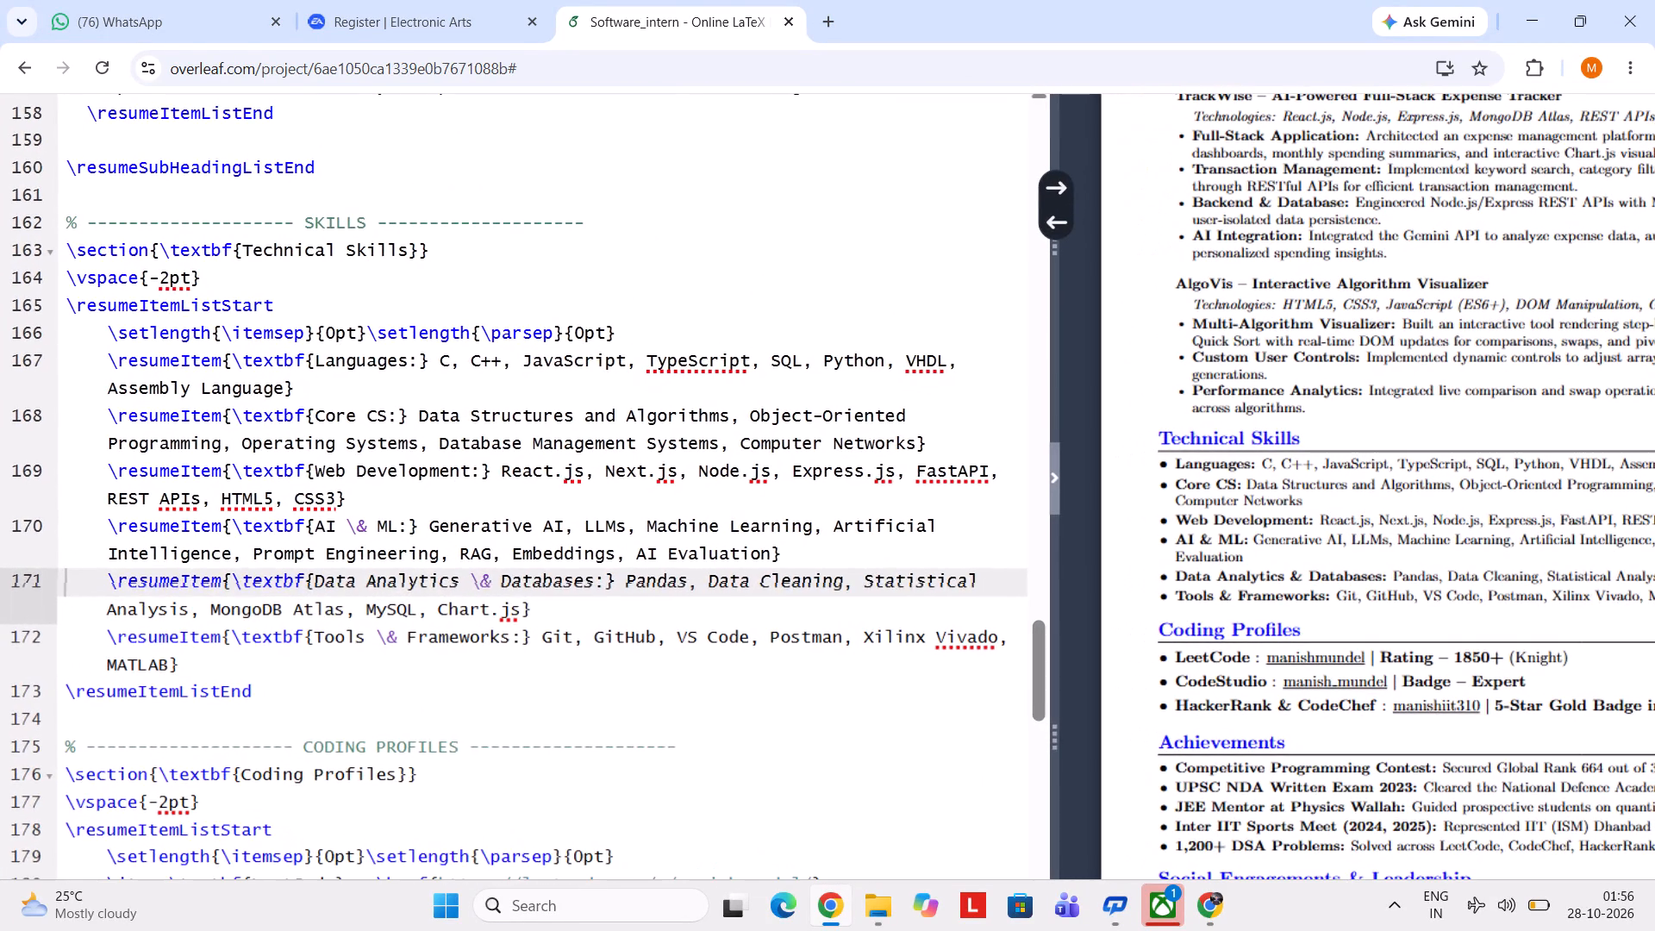
scroll(271, 674, "up", 1)
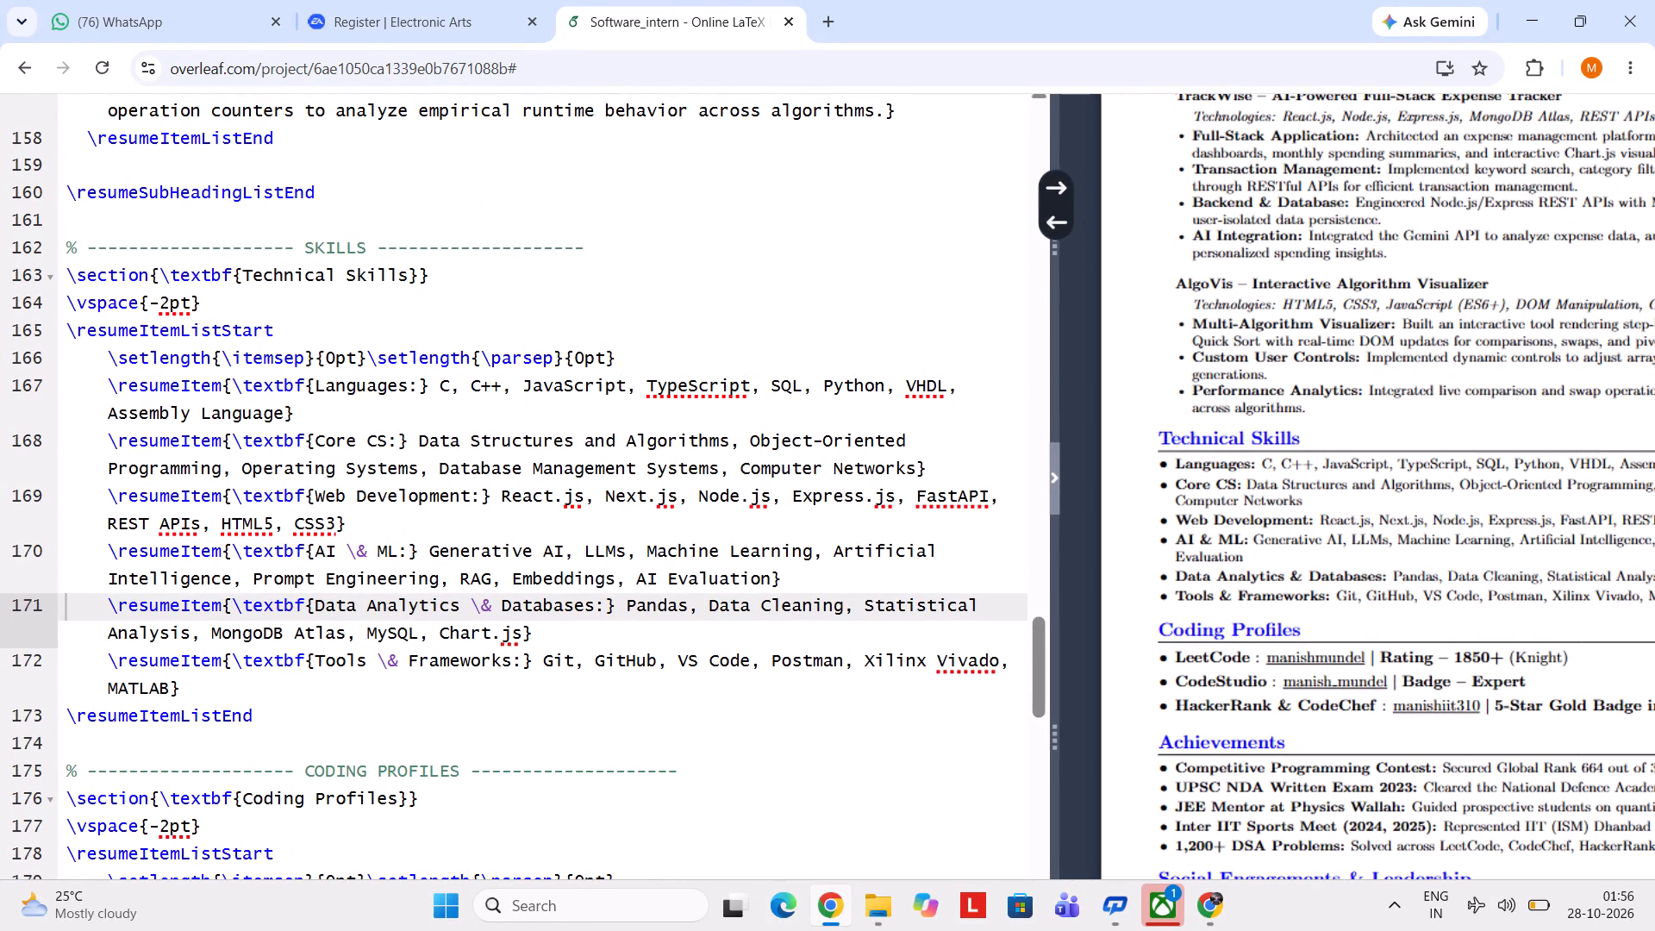
left_click_drag(546, 632, 312, 615)
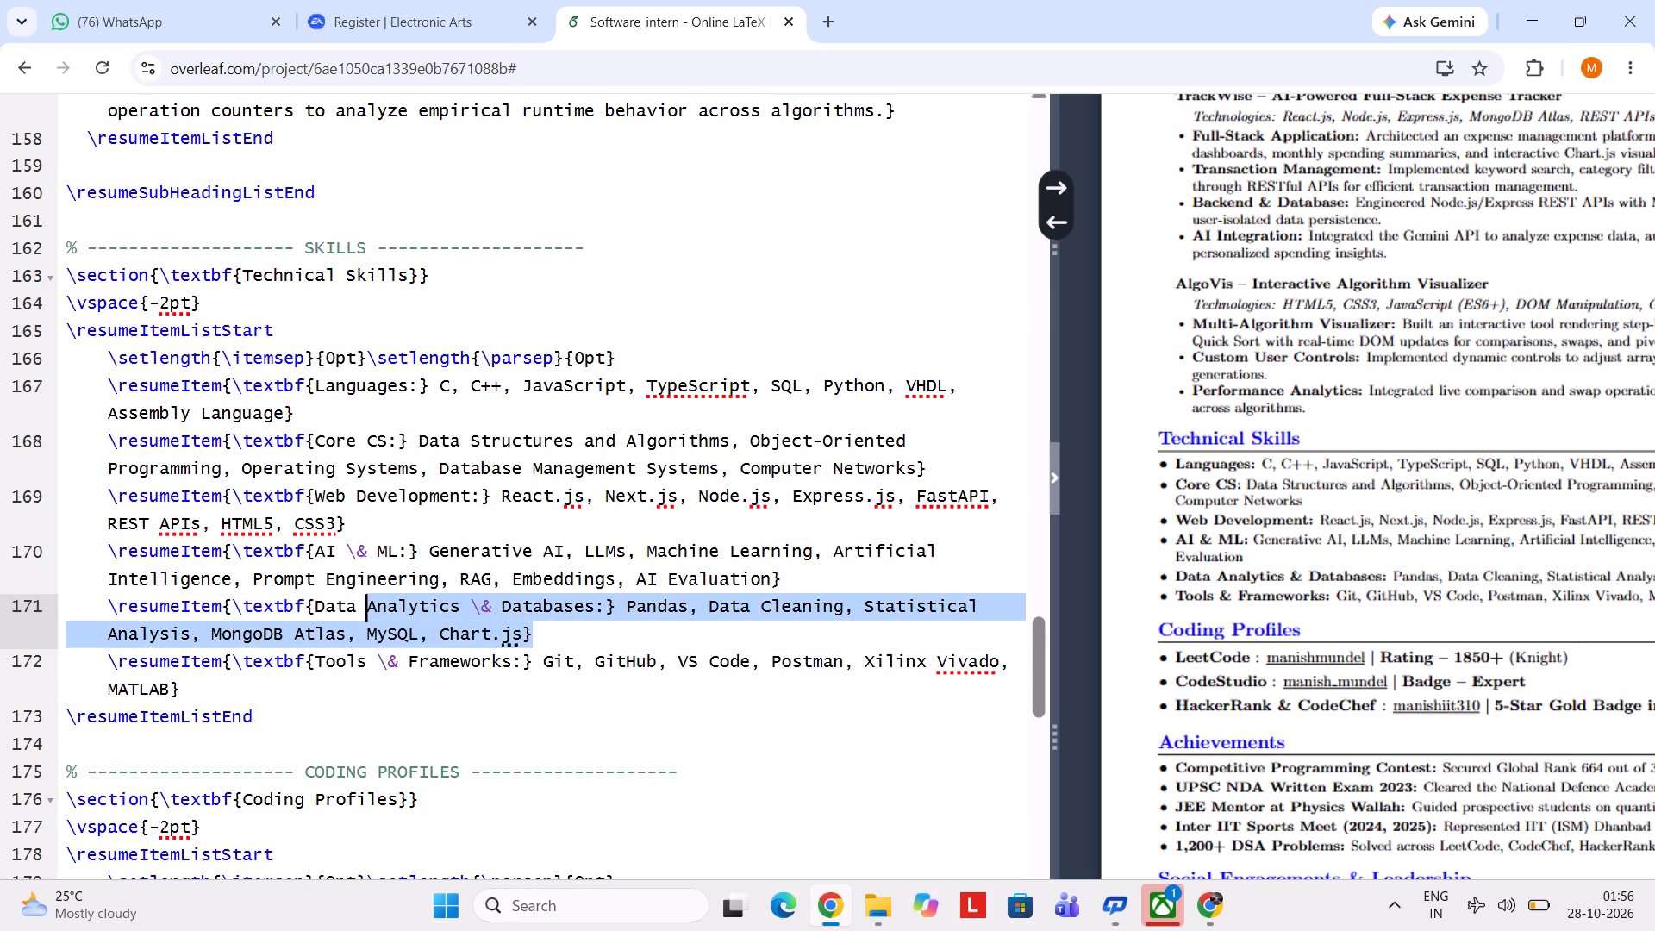
left_click_drag(312, 615, 99, 608)
key("BackSpace")
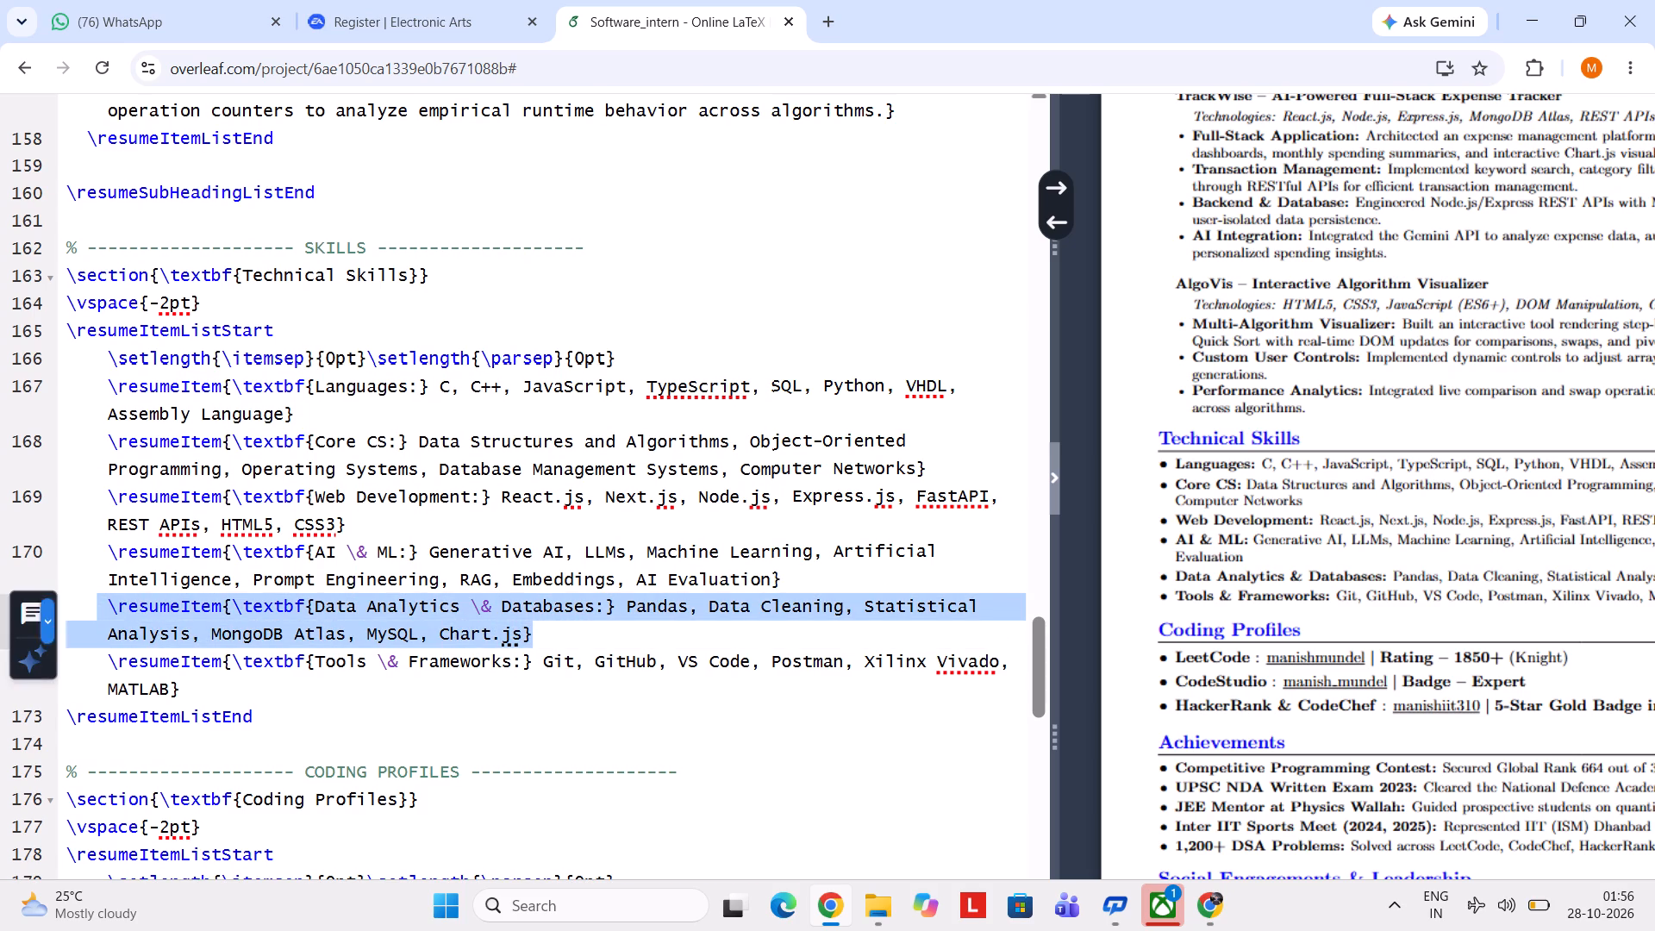
key("BackSpace")
key("BackSpace")
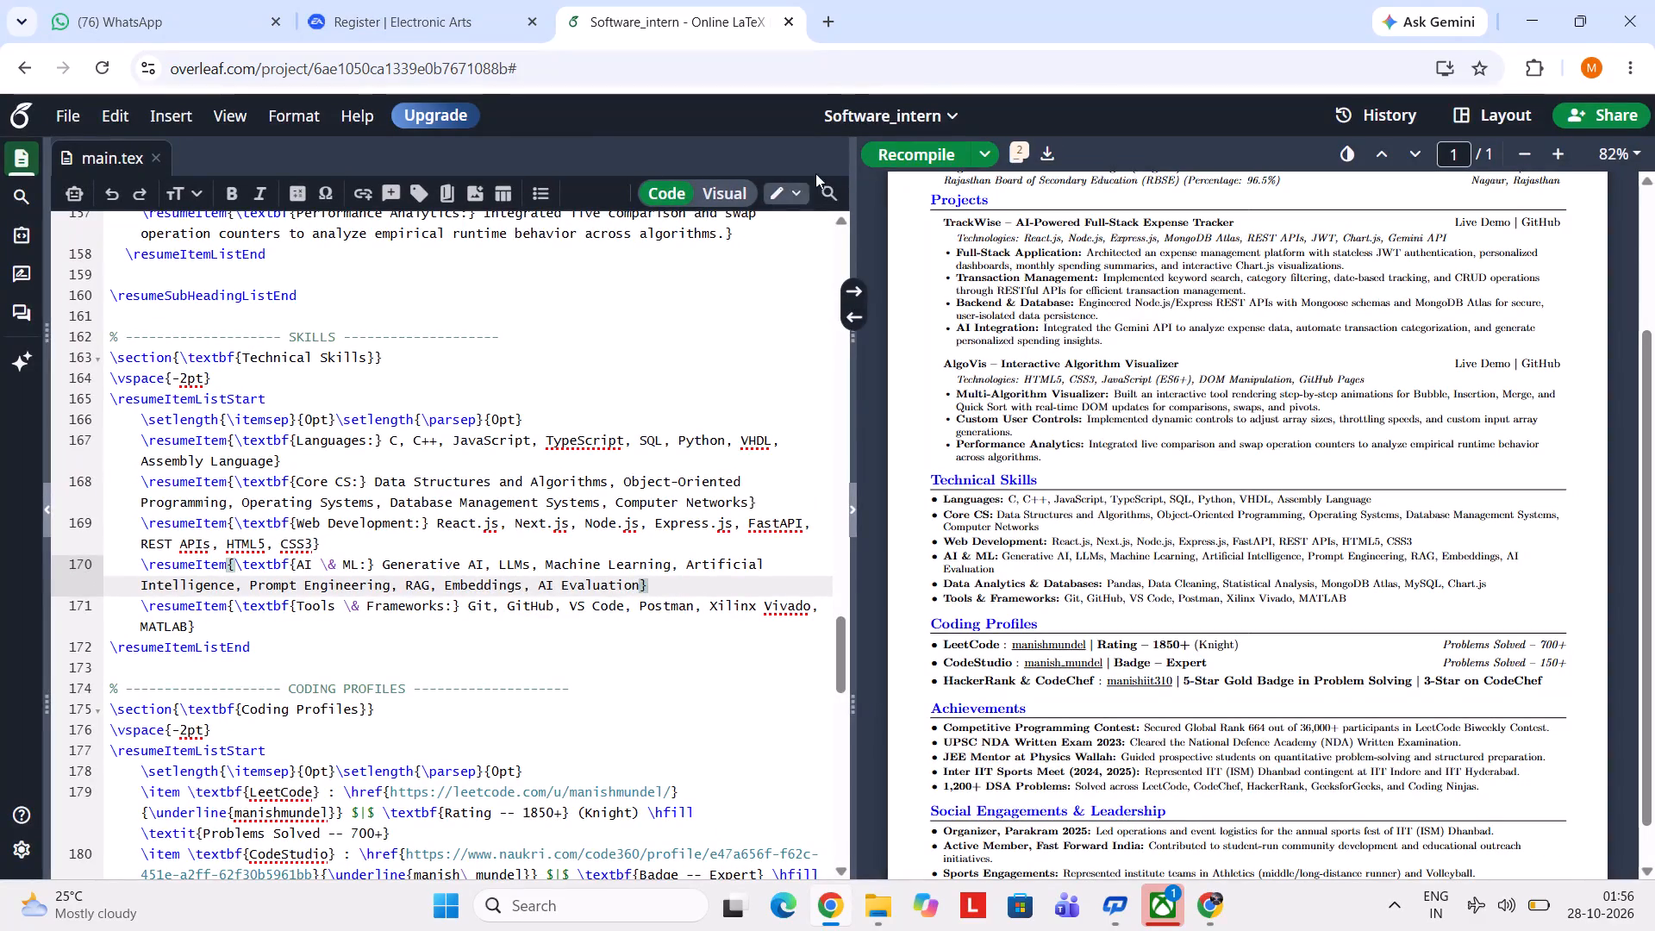
left_click(932, 142)
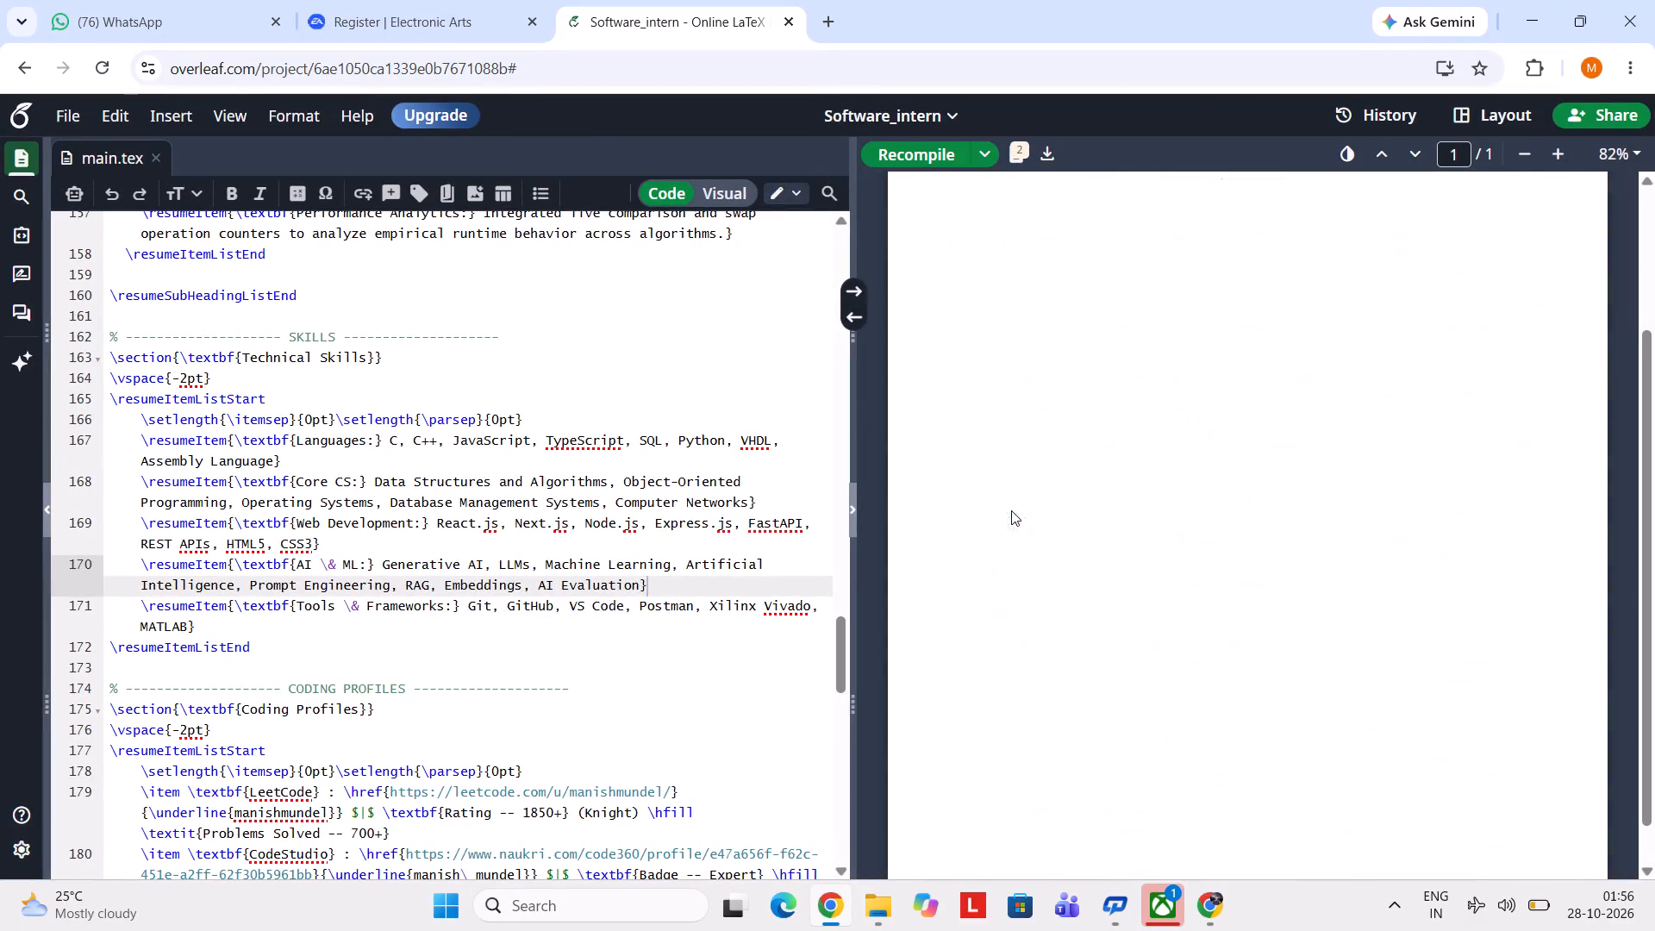
Examine the recompiled resume preview from the header through Technical Skills, Achievements and Social Engagements for content and page fit.
scroll(1085, 507, "up", 3)
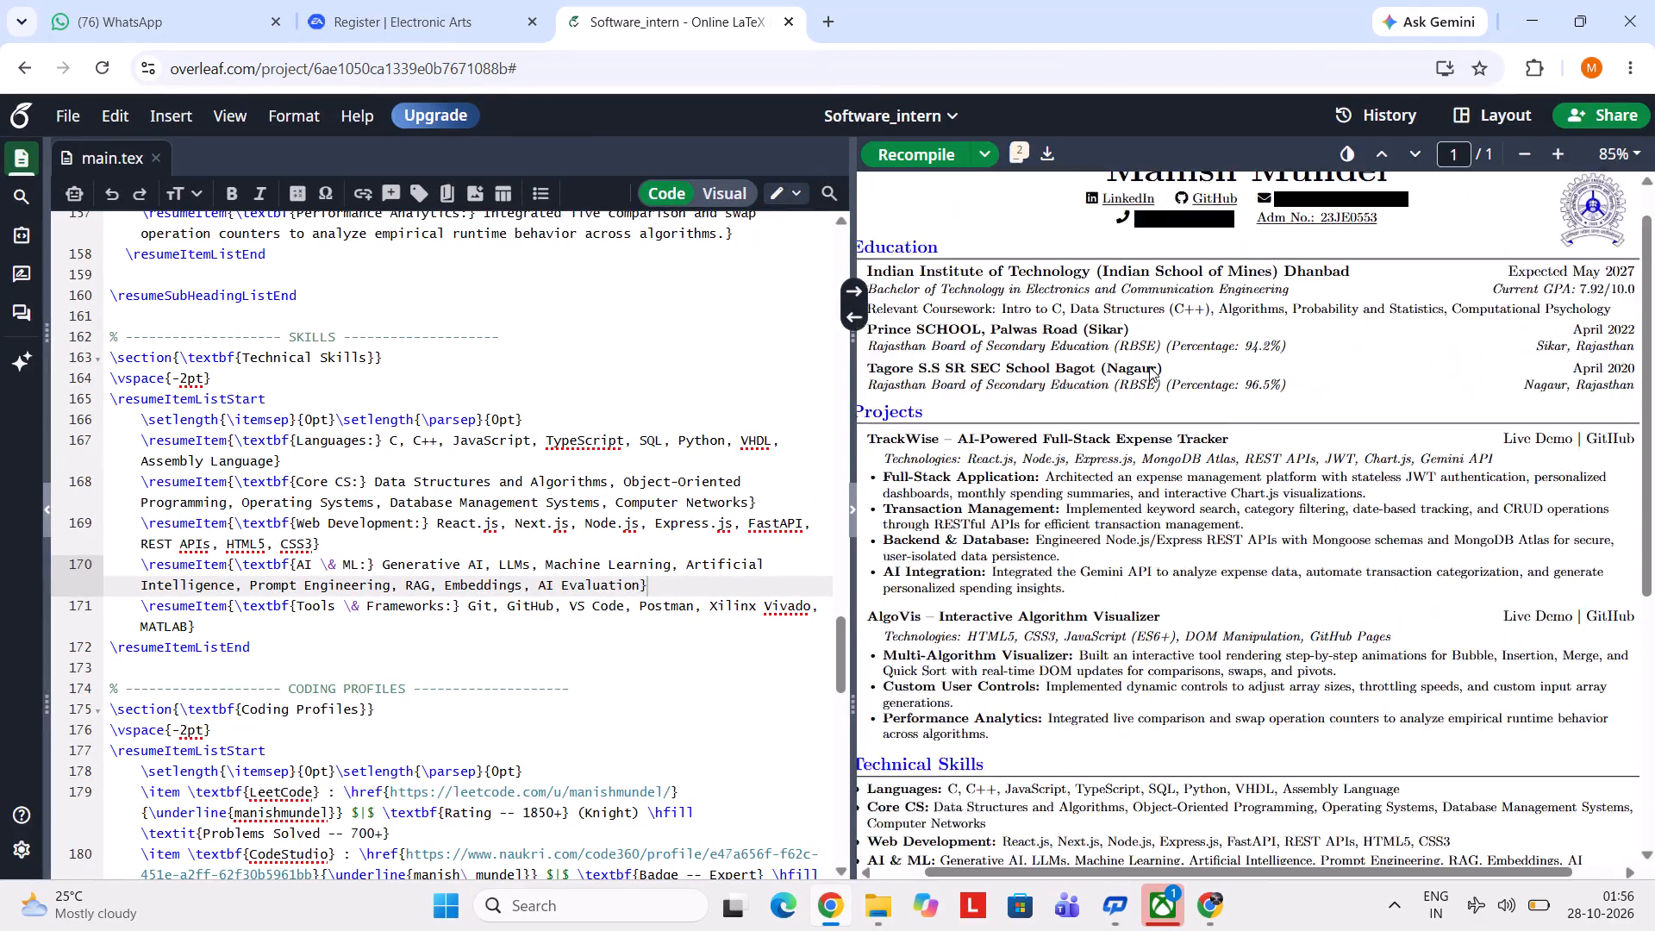
scroll(1135, 447, "up", 2)
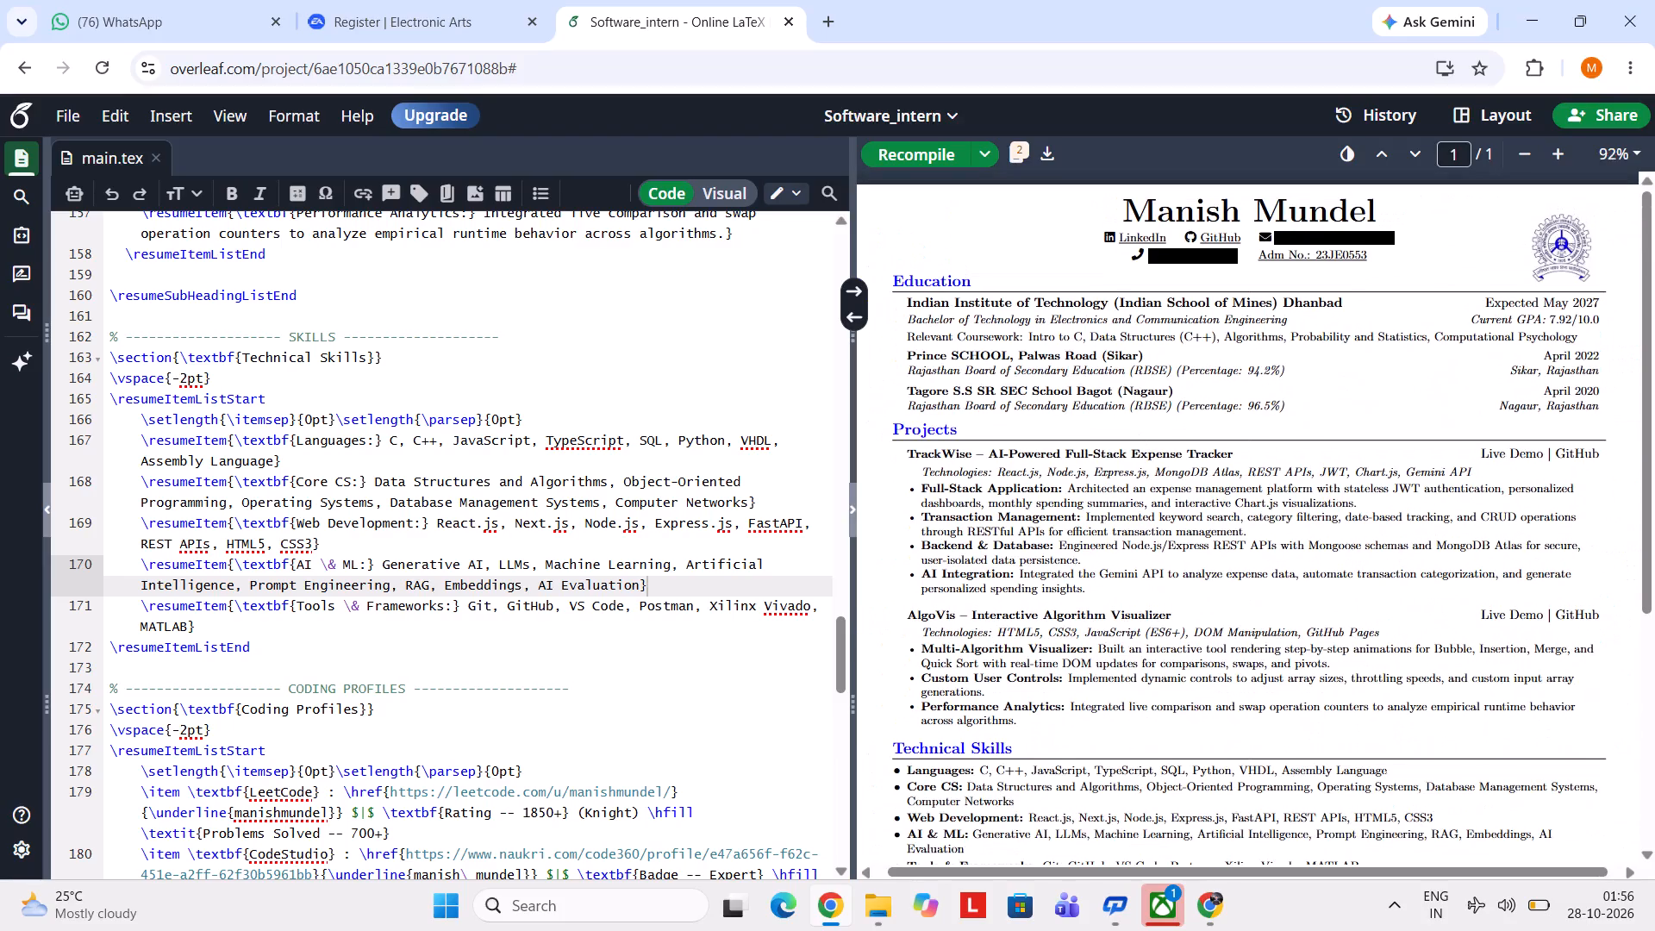
scroll(1151, 529, "down", 2)
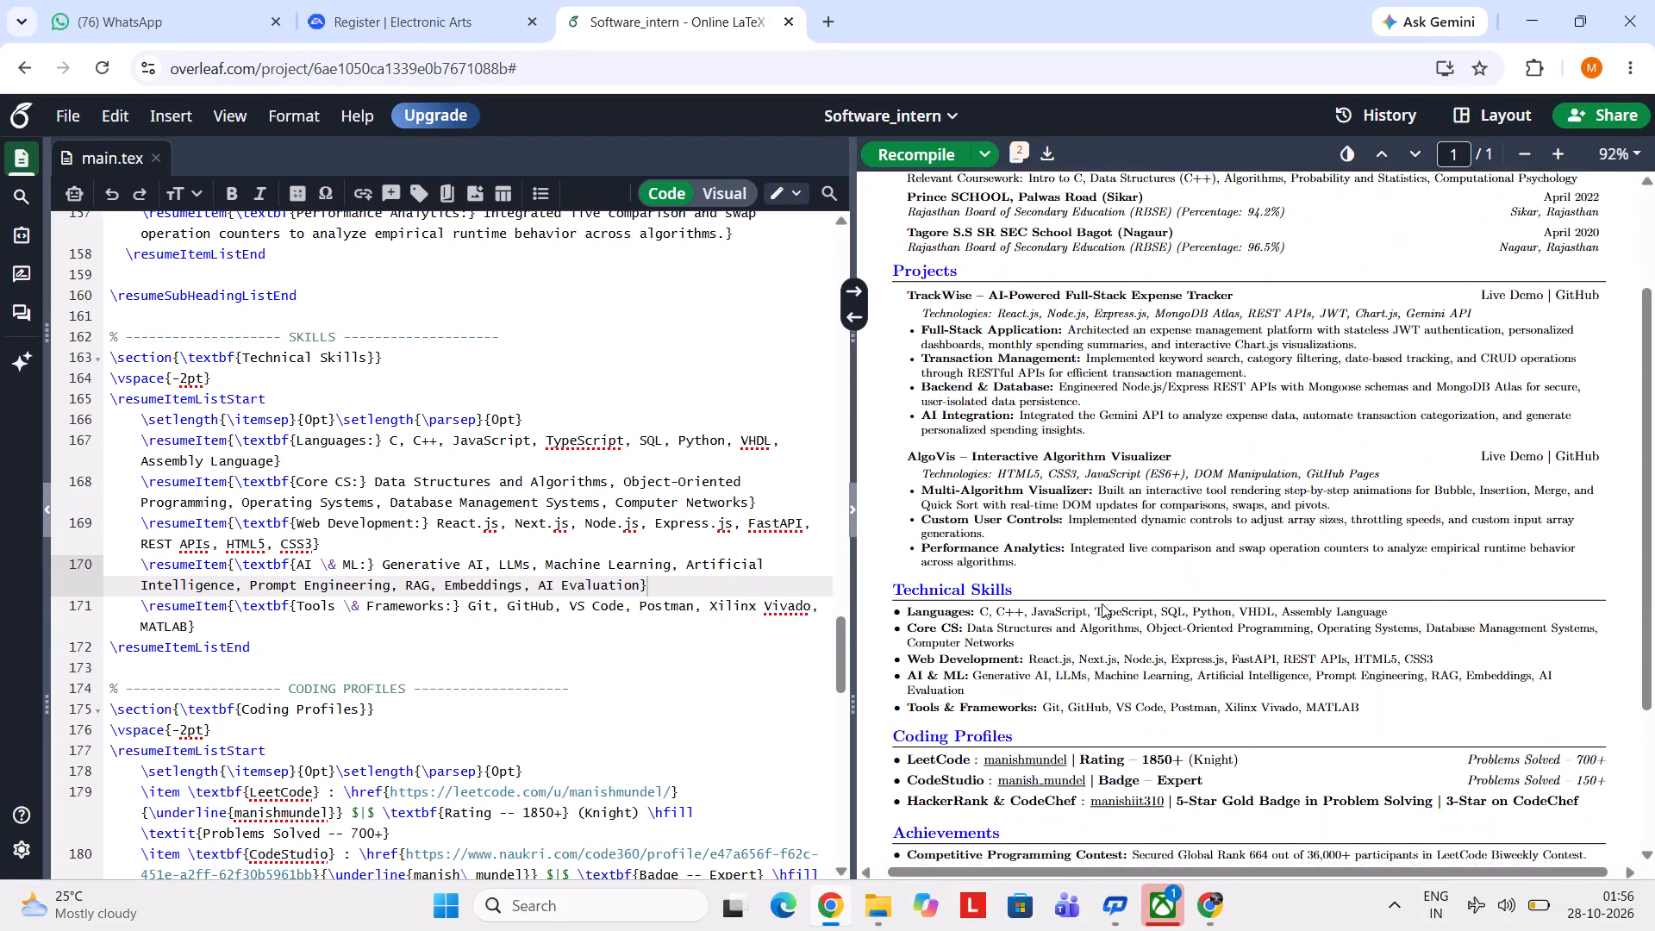
scroll(1102, 603, "up", 2)
scroll(1102, 603, "down", 2)
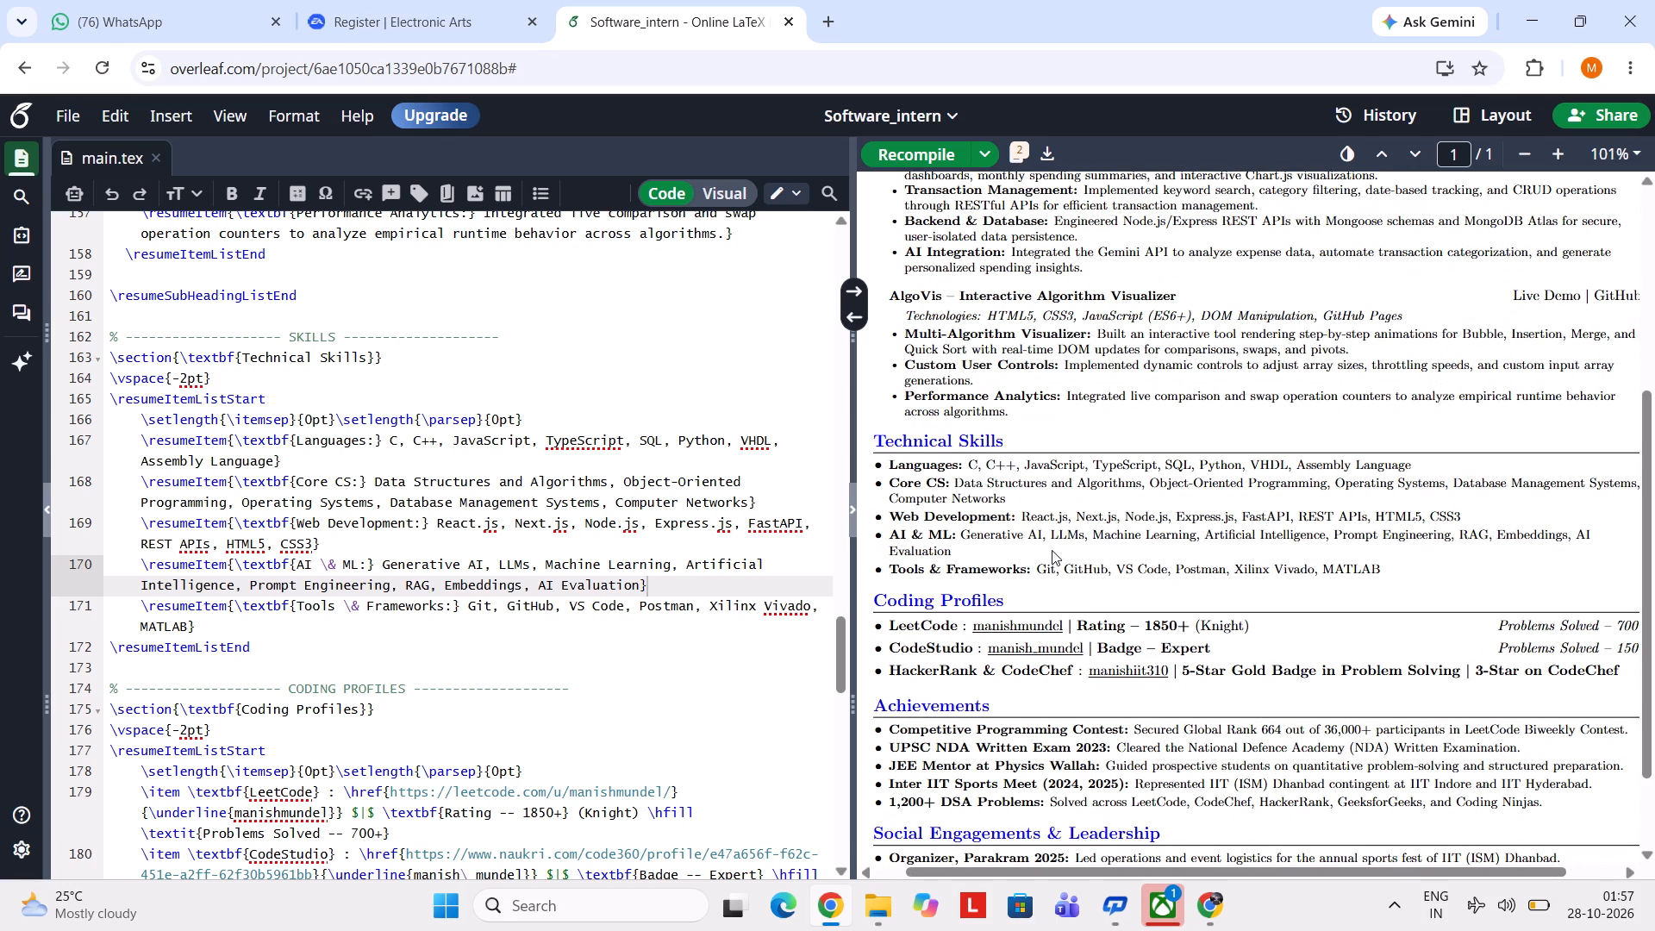
scroll(1052, 550, "right", 2)
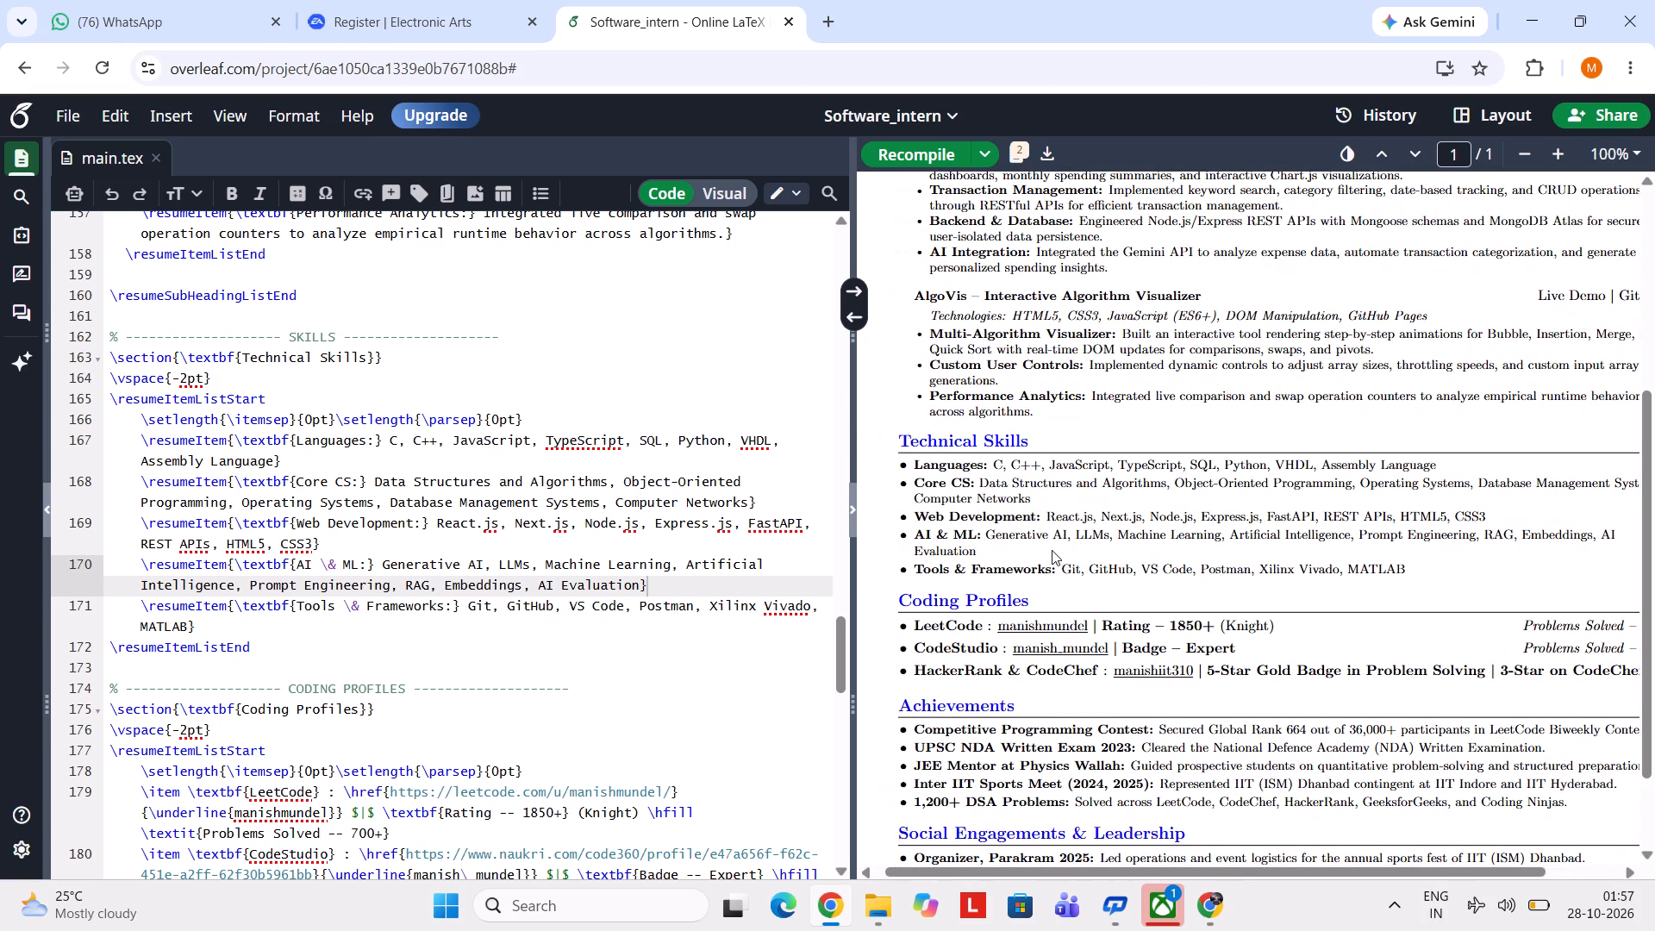
scroll(1052, 550, "right", 1)
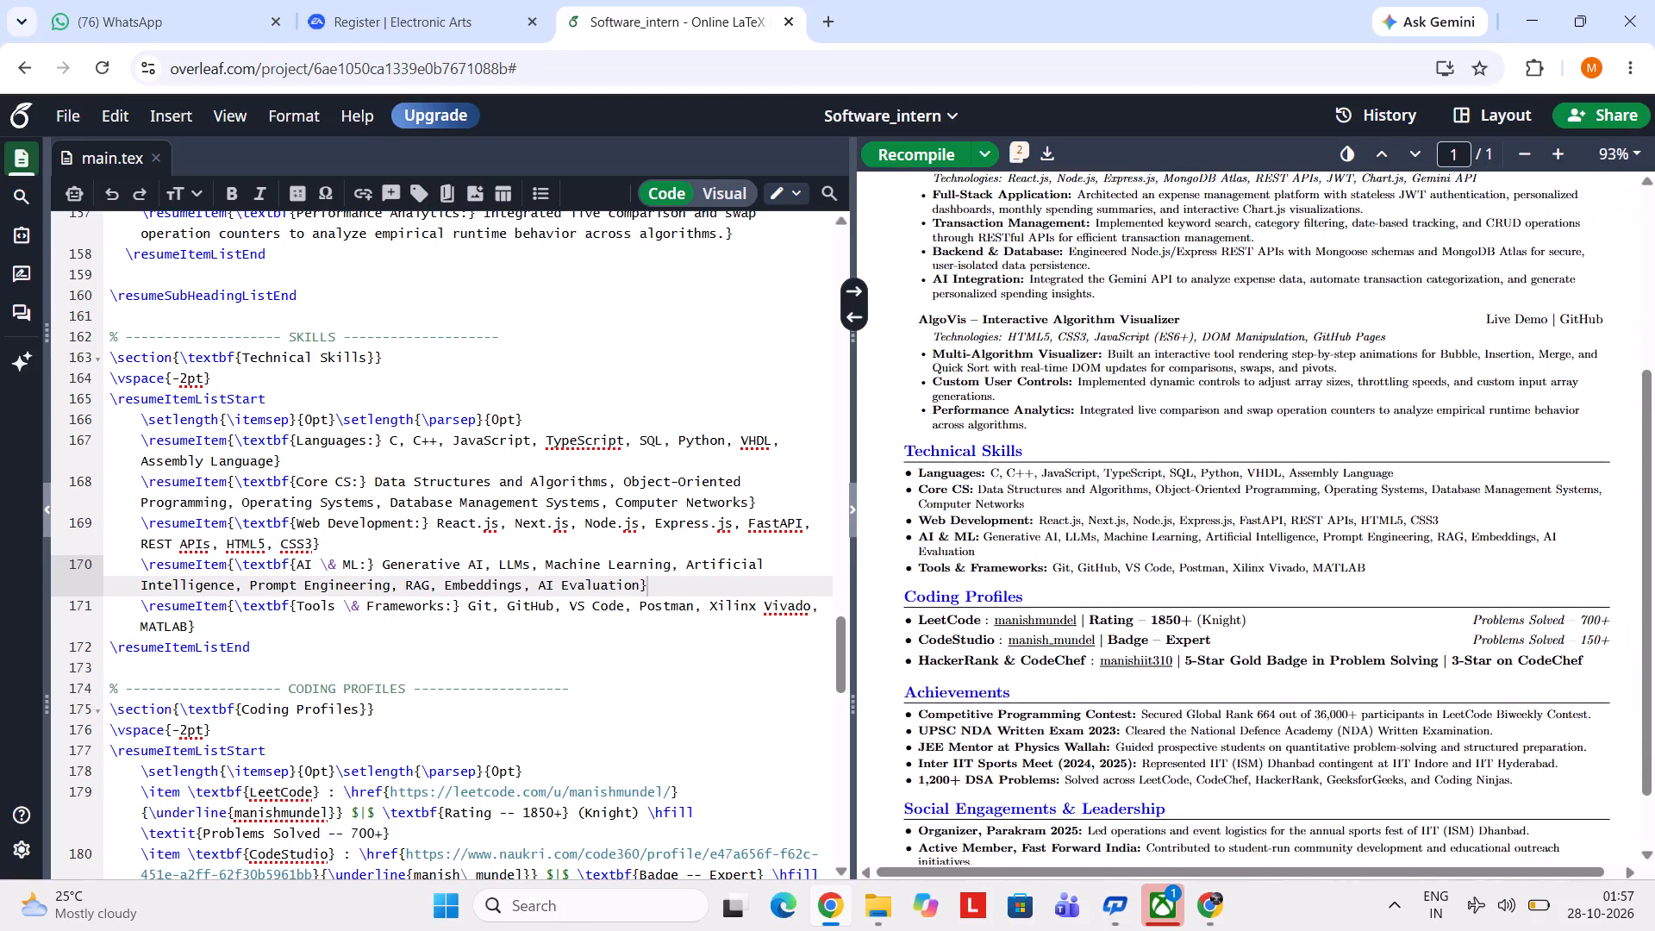
scroll(1087, 526, "up", 5)
scroll(1087, 526, "down", 4)
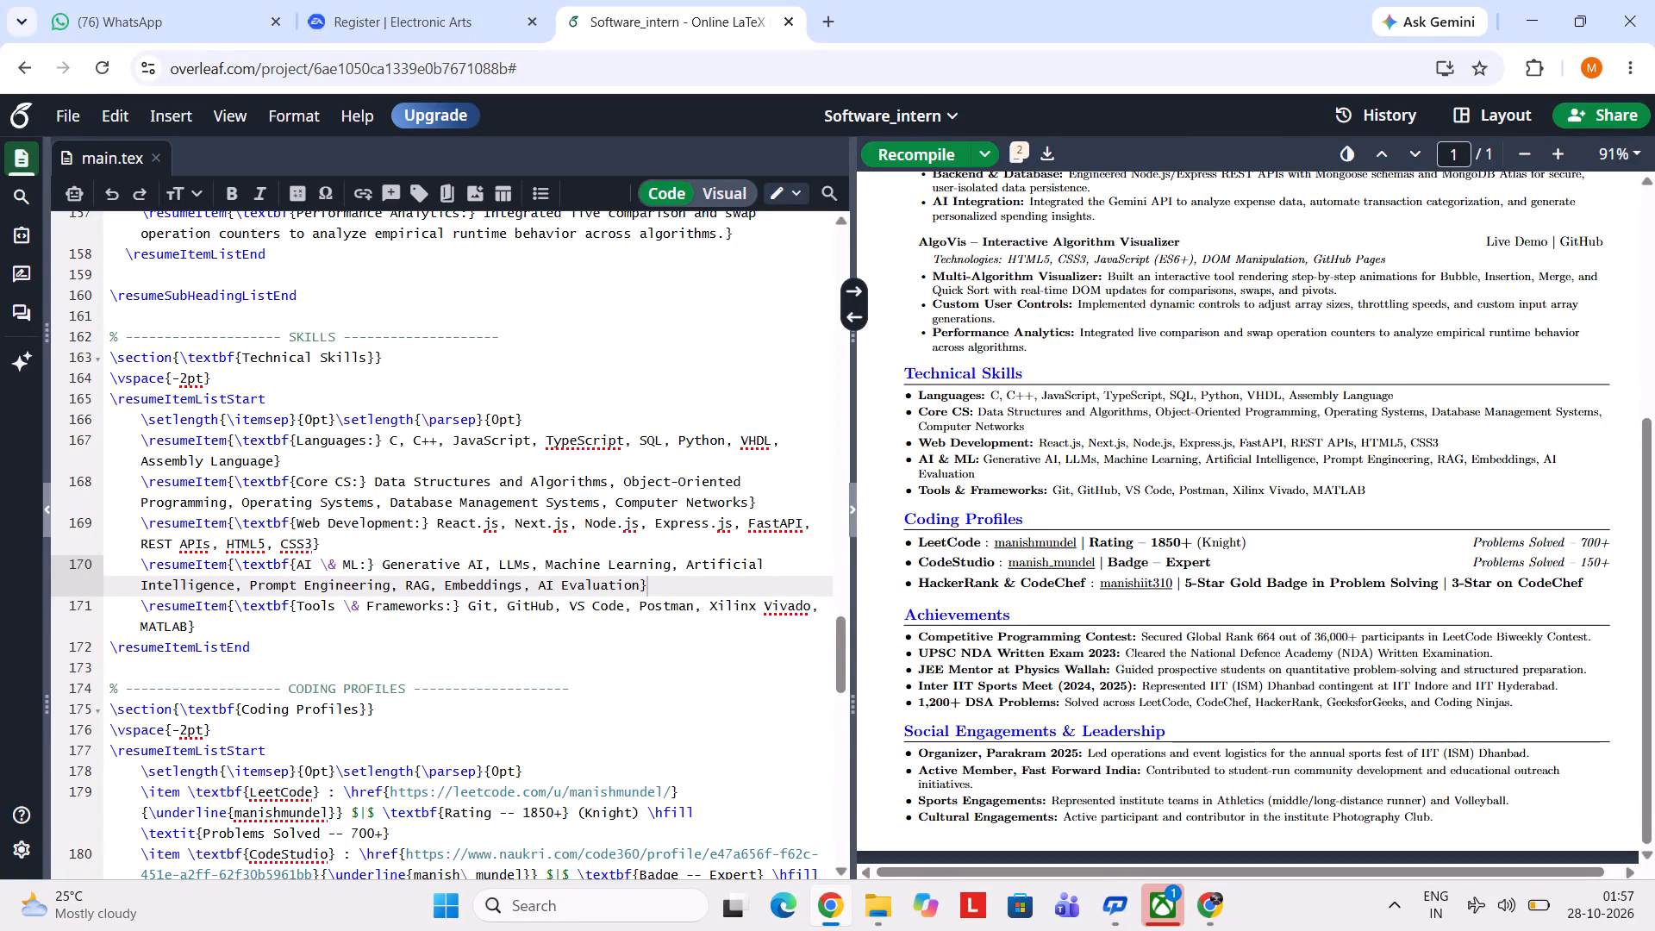
scroll(498, 686, "down", 9)
scroll(498, 686, "up", 2)
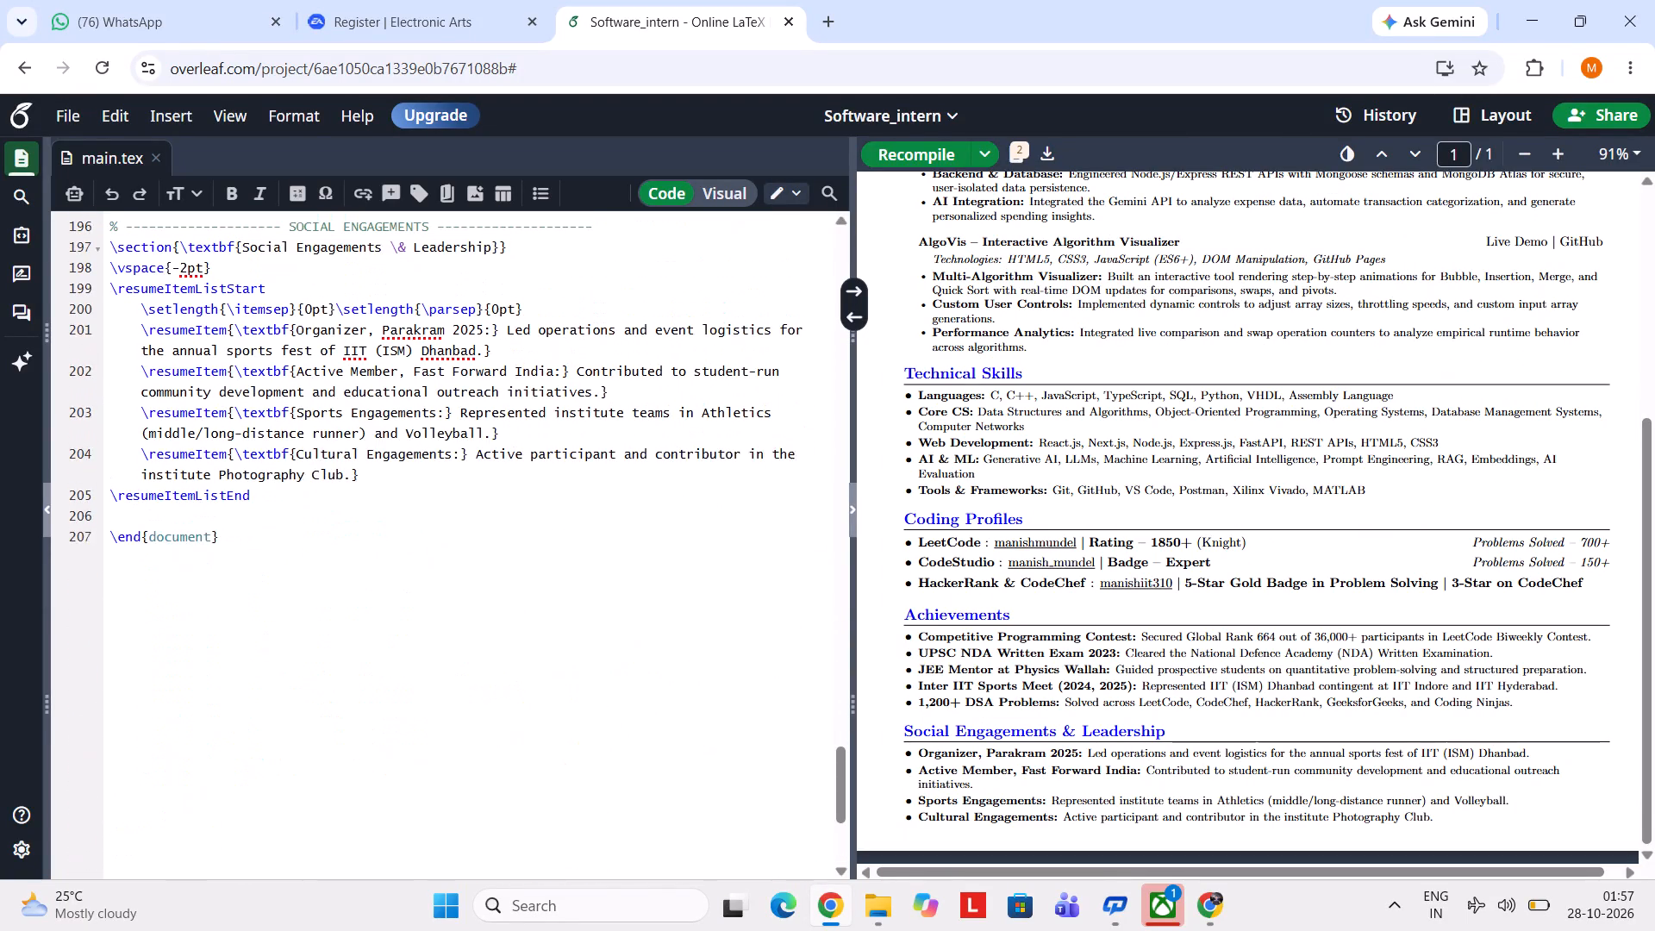
left_click_drag(228, 547, 83, 41)
key("ctrl+c")
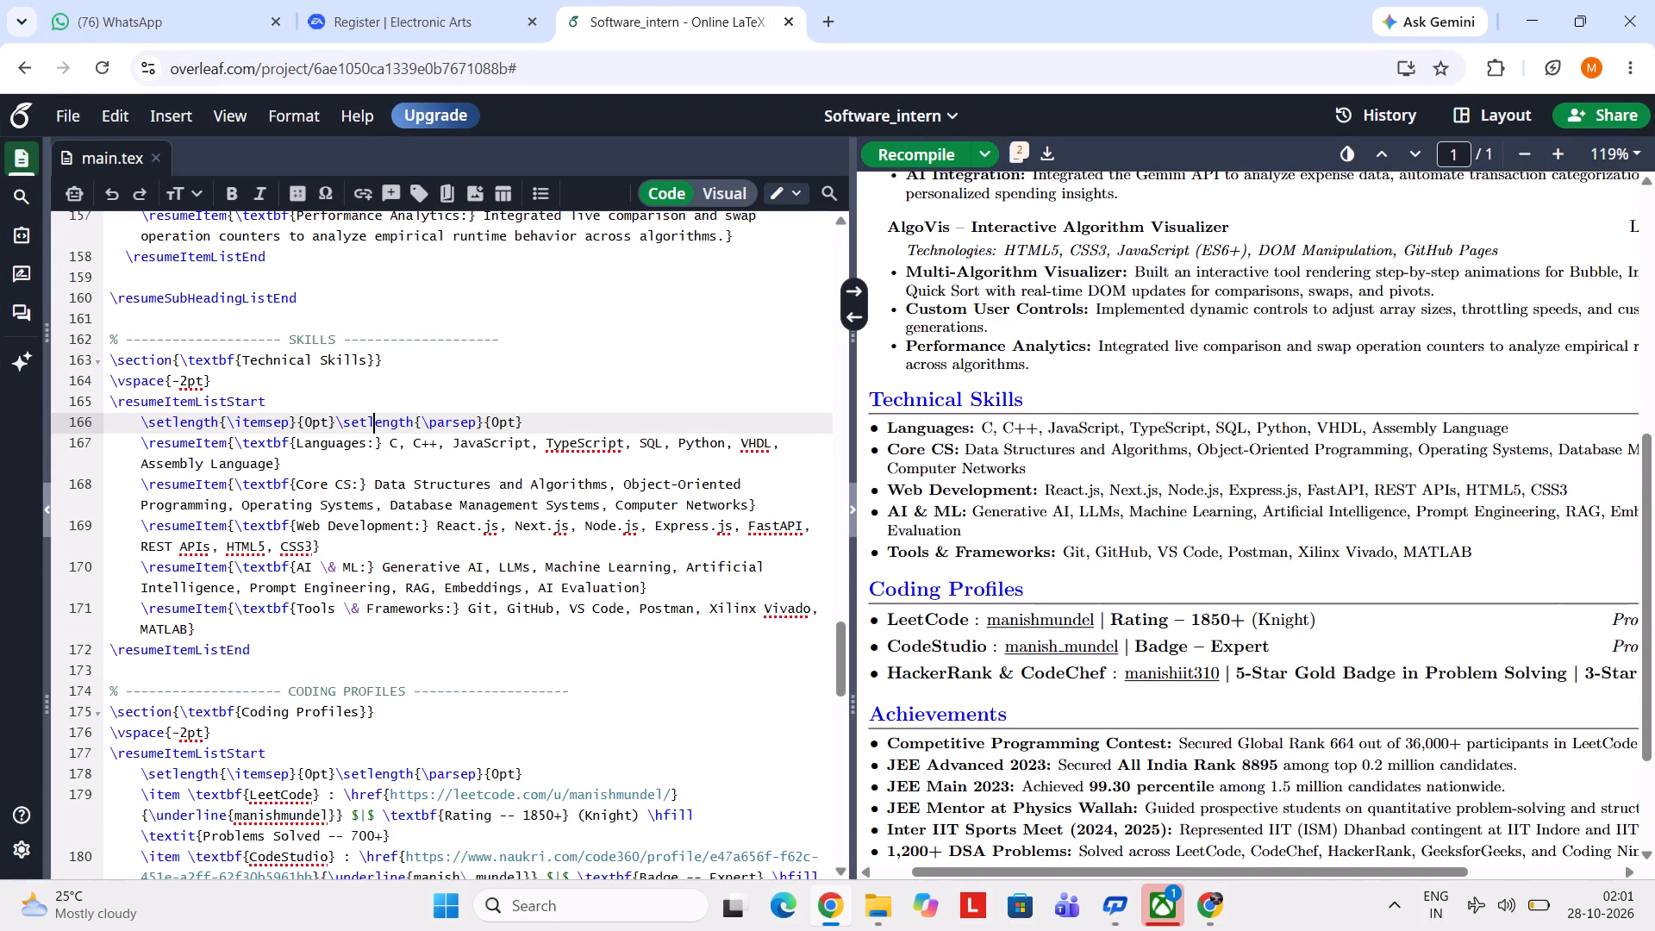
left_click(265, 651)
left_click_drag(265, 651, 216, 612)
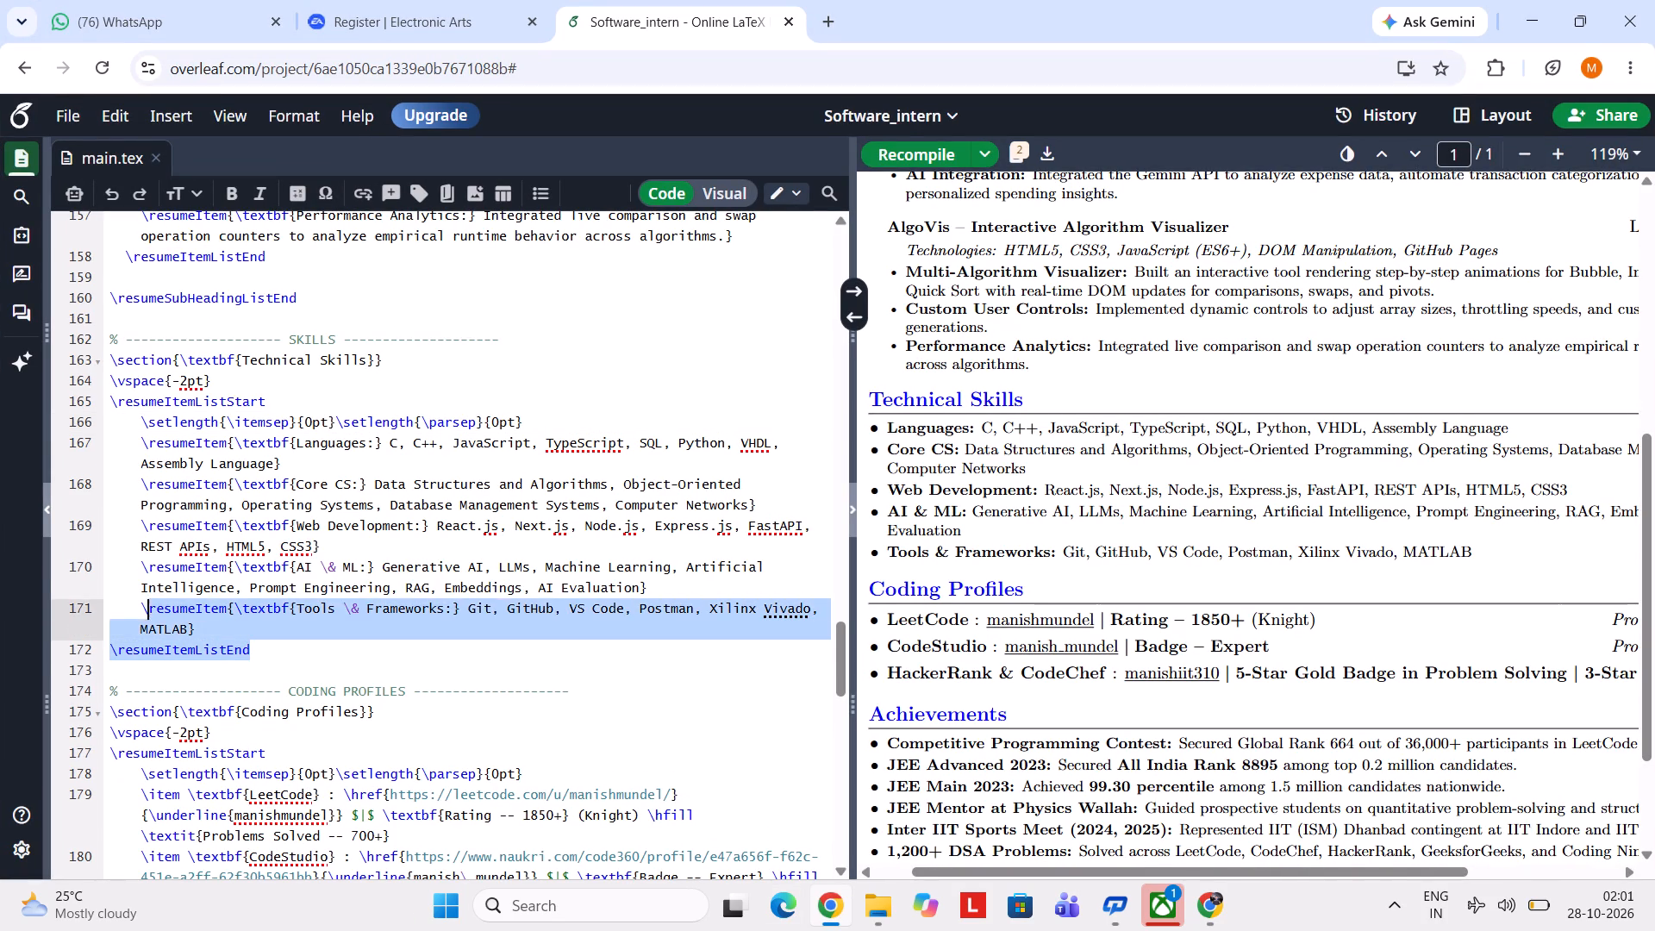
left_click_drag(216, 612, 107, 348)
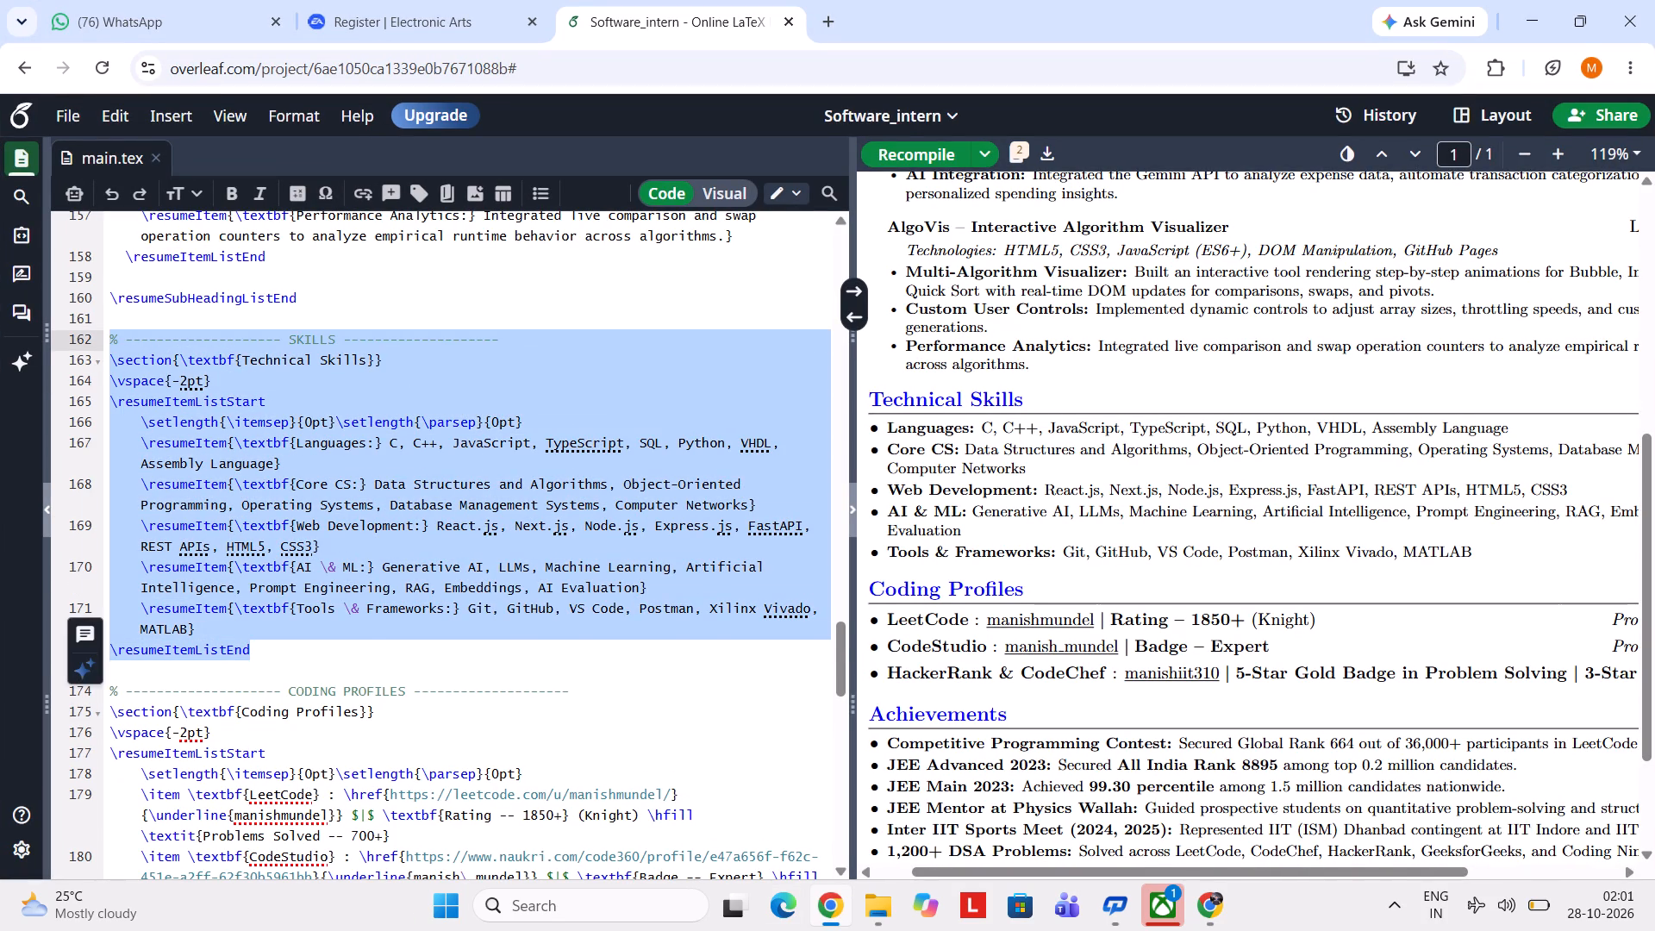
key("BackSpace")
key("ctrl+v")
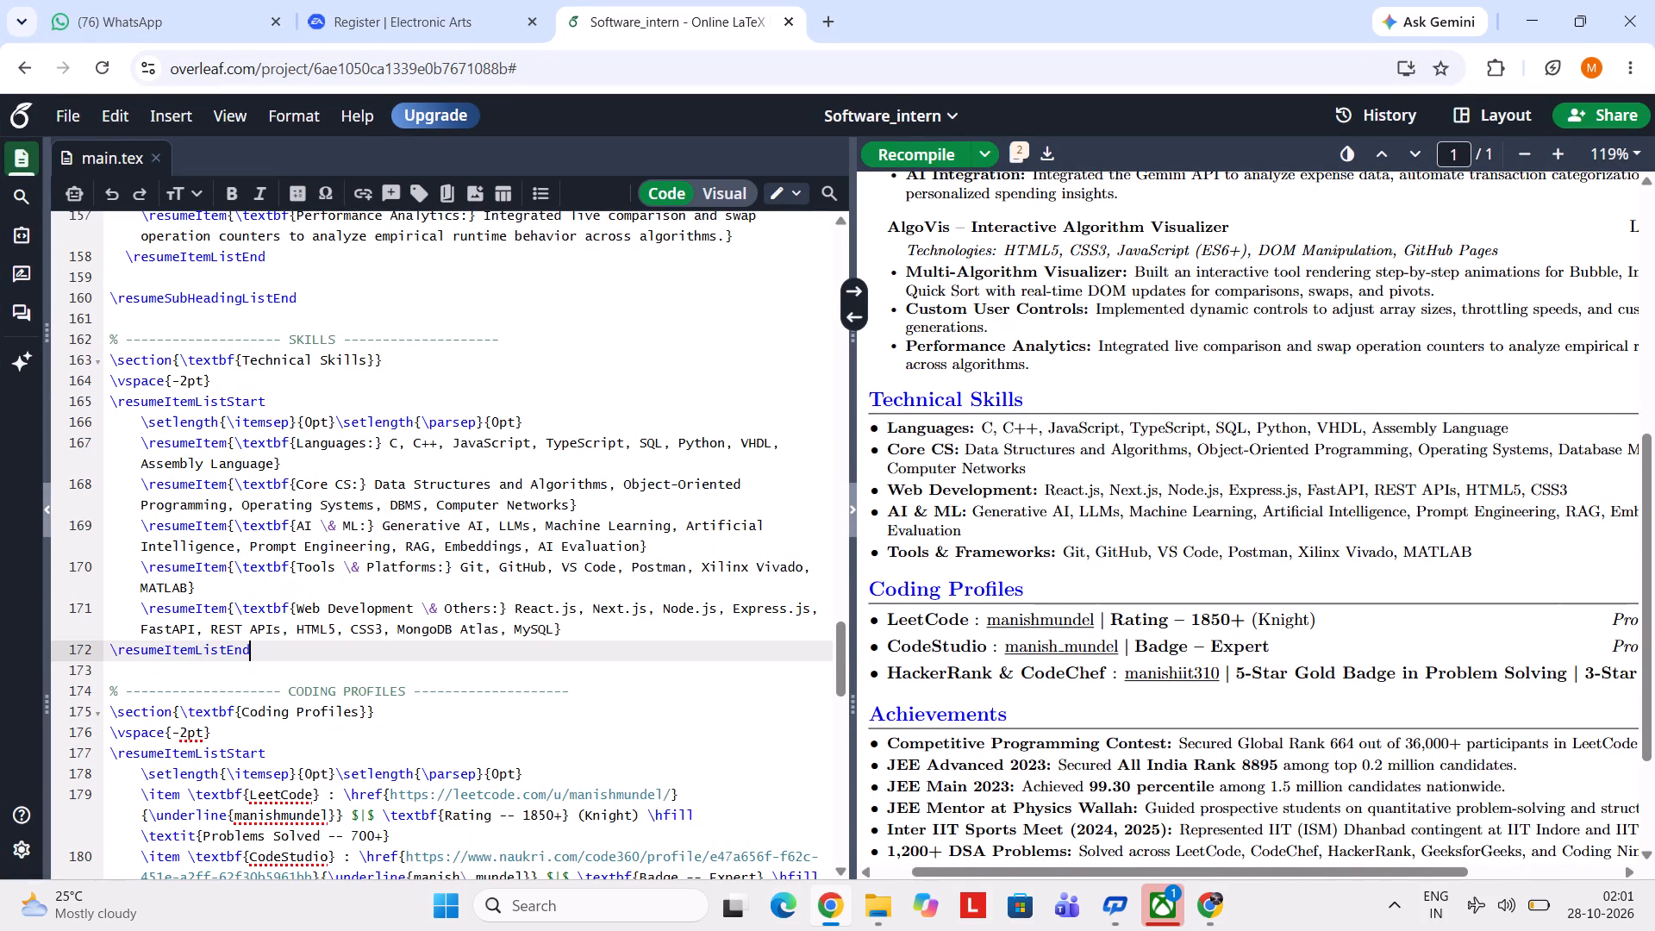
left_click(915, 151)
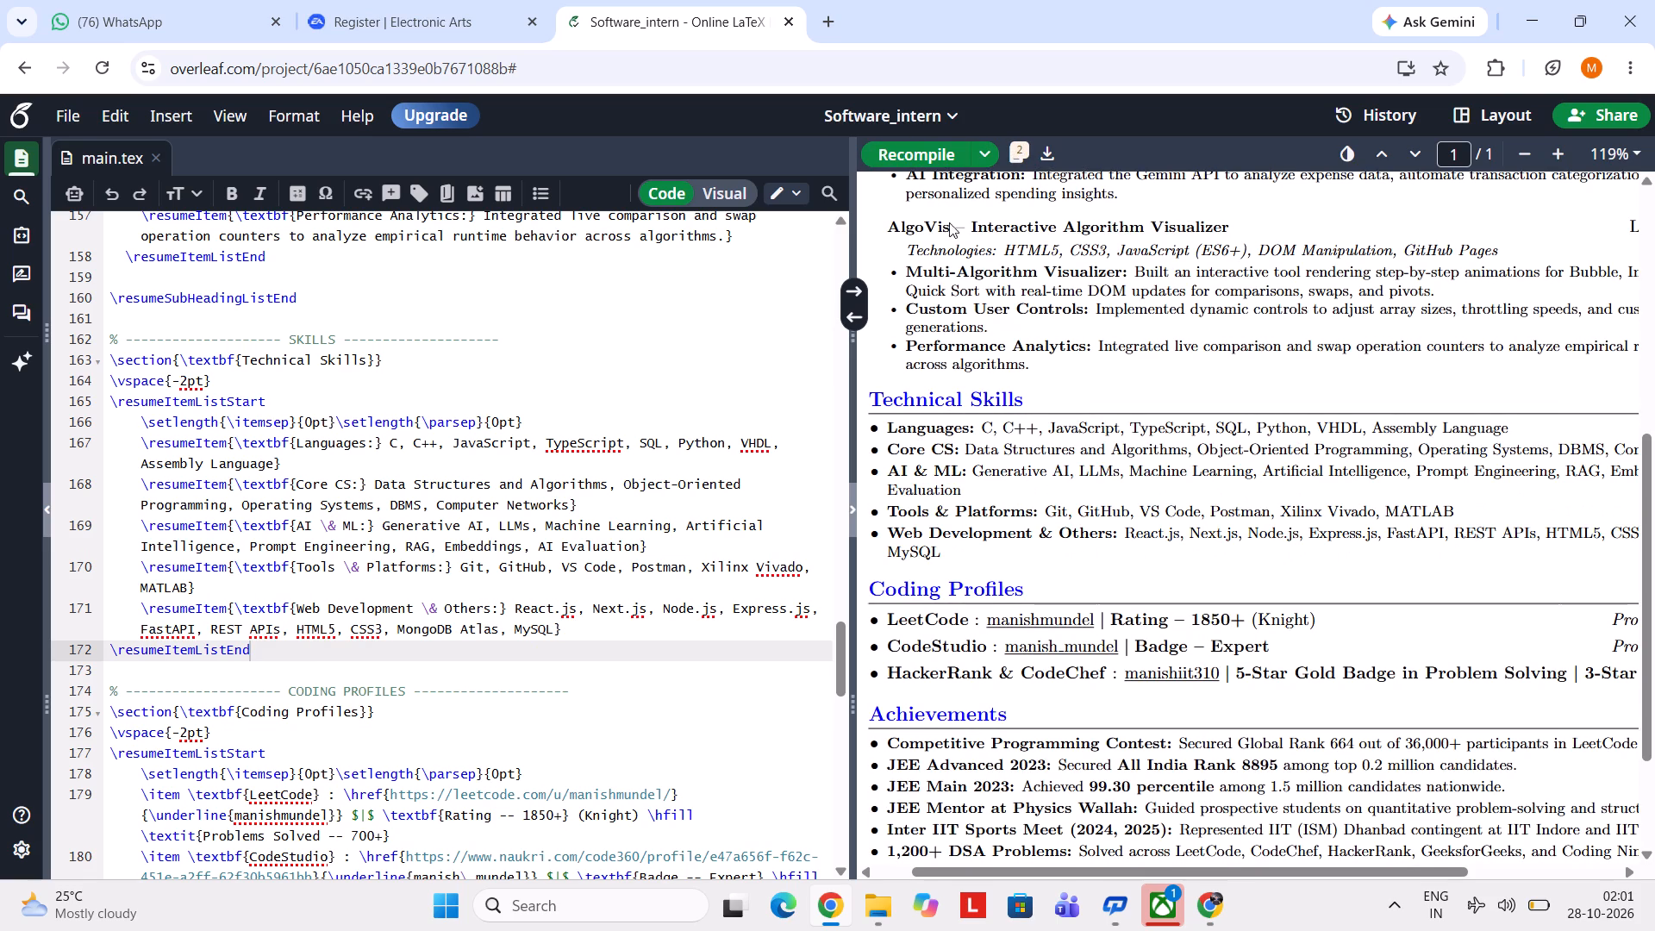
Shorten the "Web Development \& Others:" label in the Technical Skills code to "Others:" and recompile the resume.
scroll(1108, 545, "down", 2)
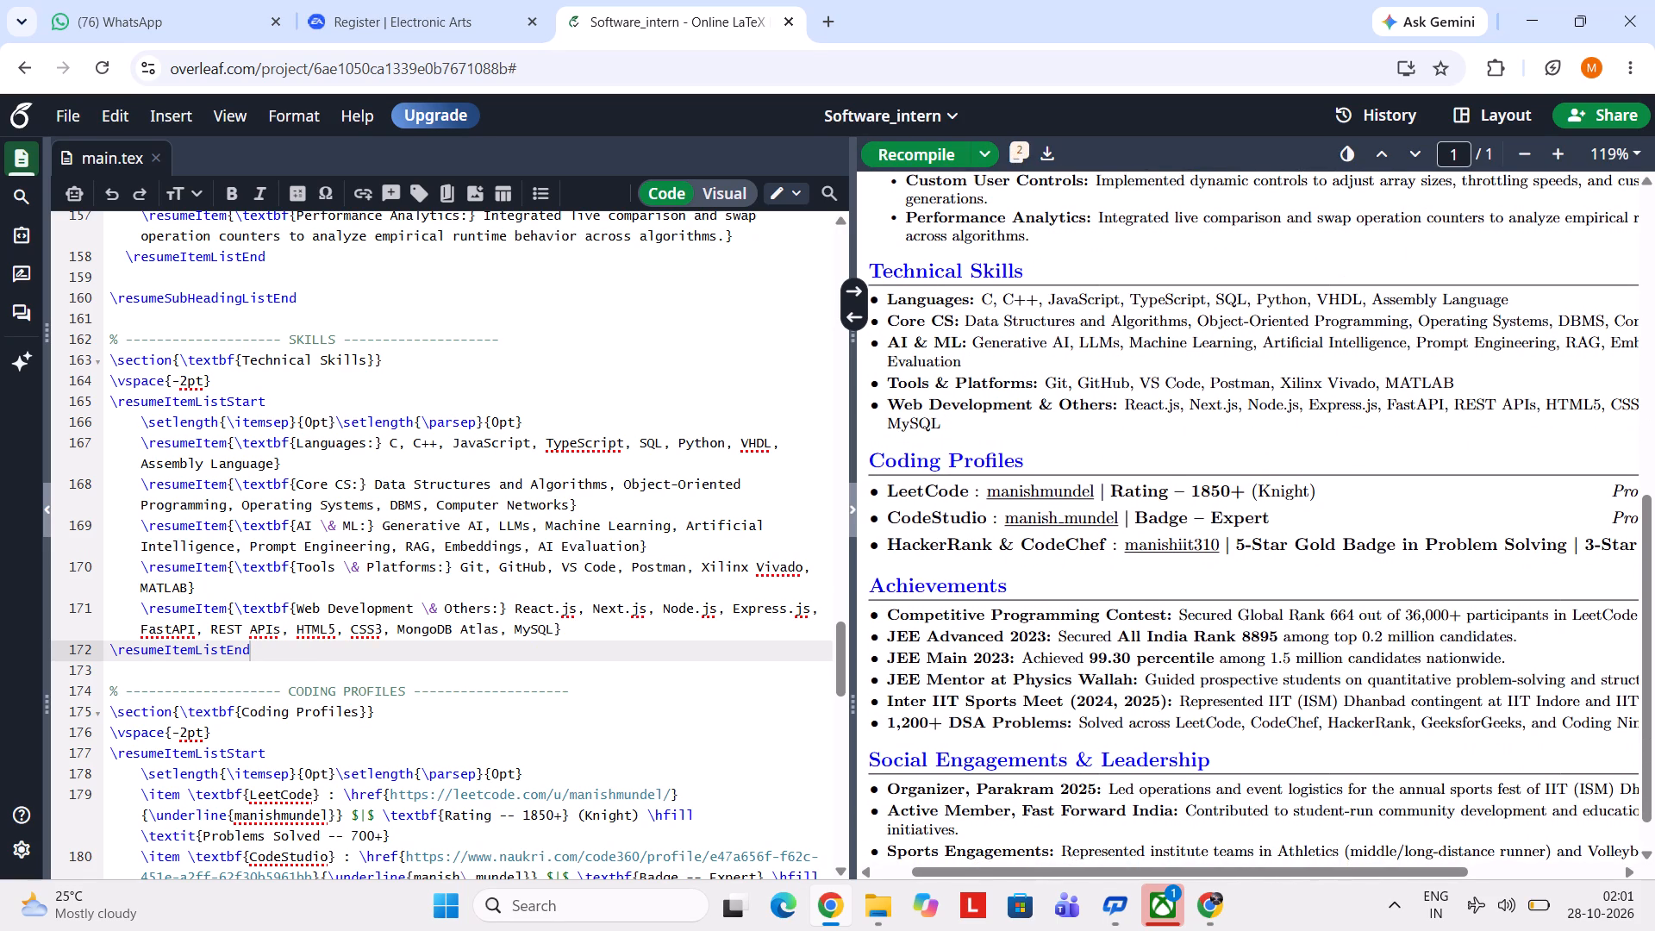
scroll(1103, 628, "up", 1)
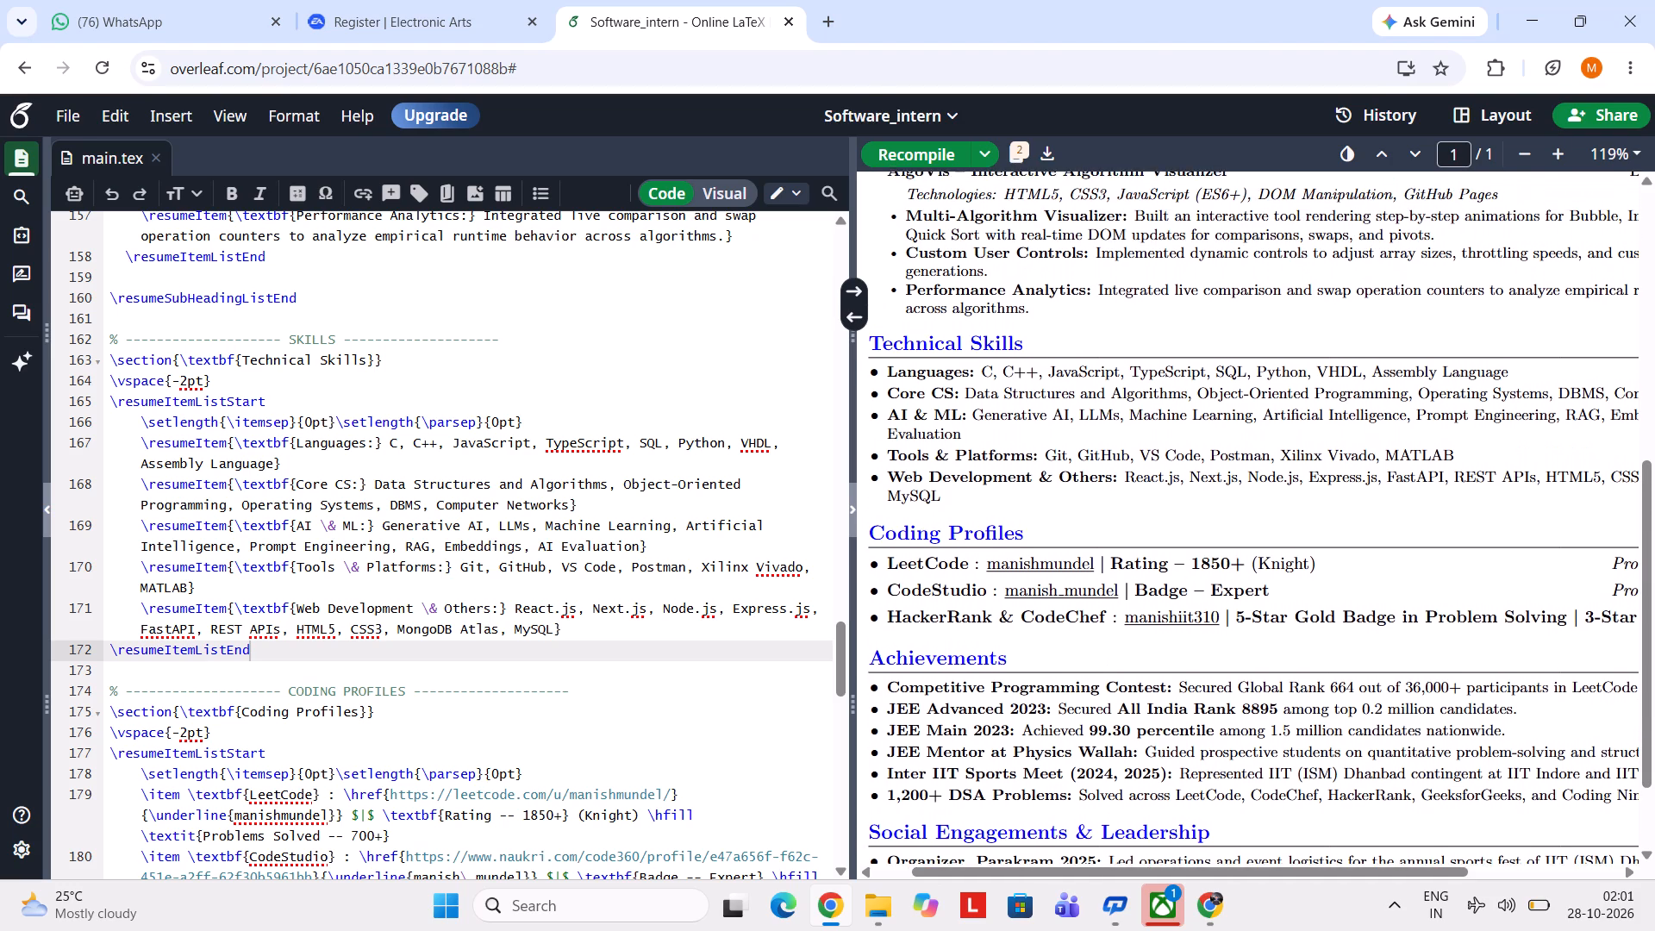
scroll(1103, 628, "up", 2)
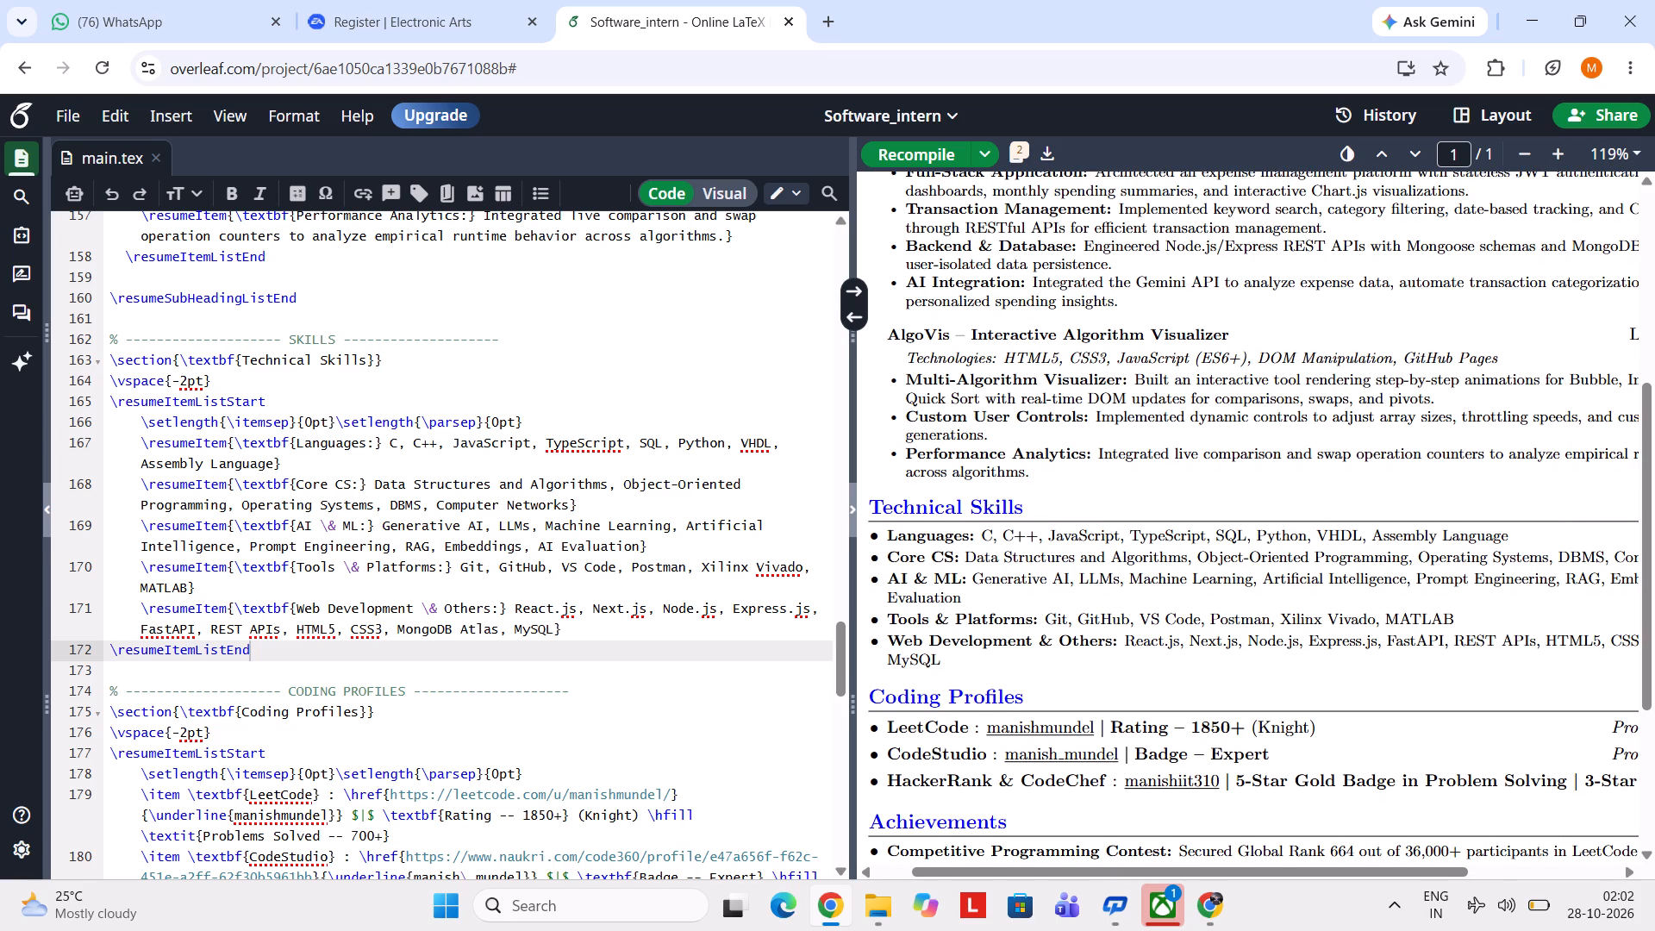
scroll(291, 690, "up", 1)
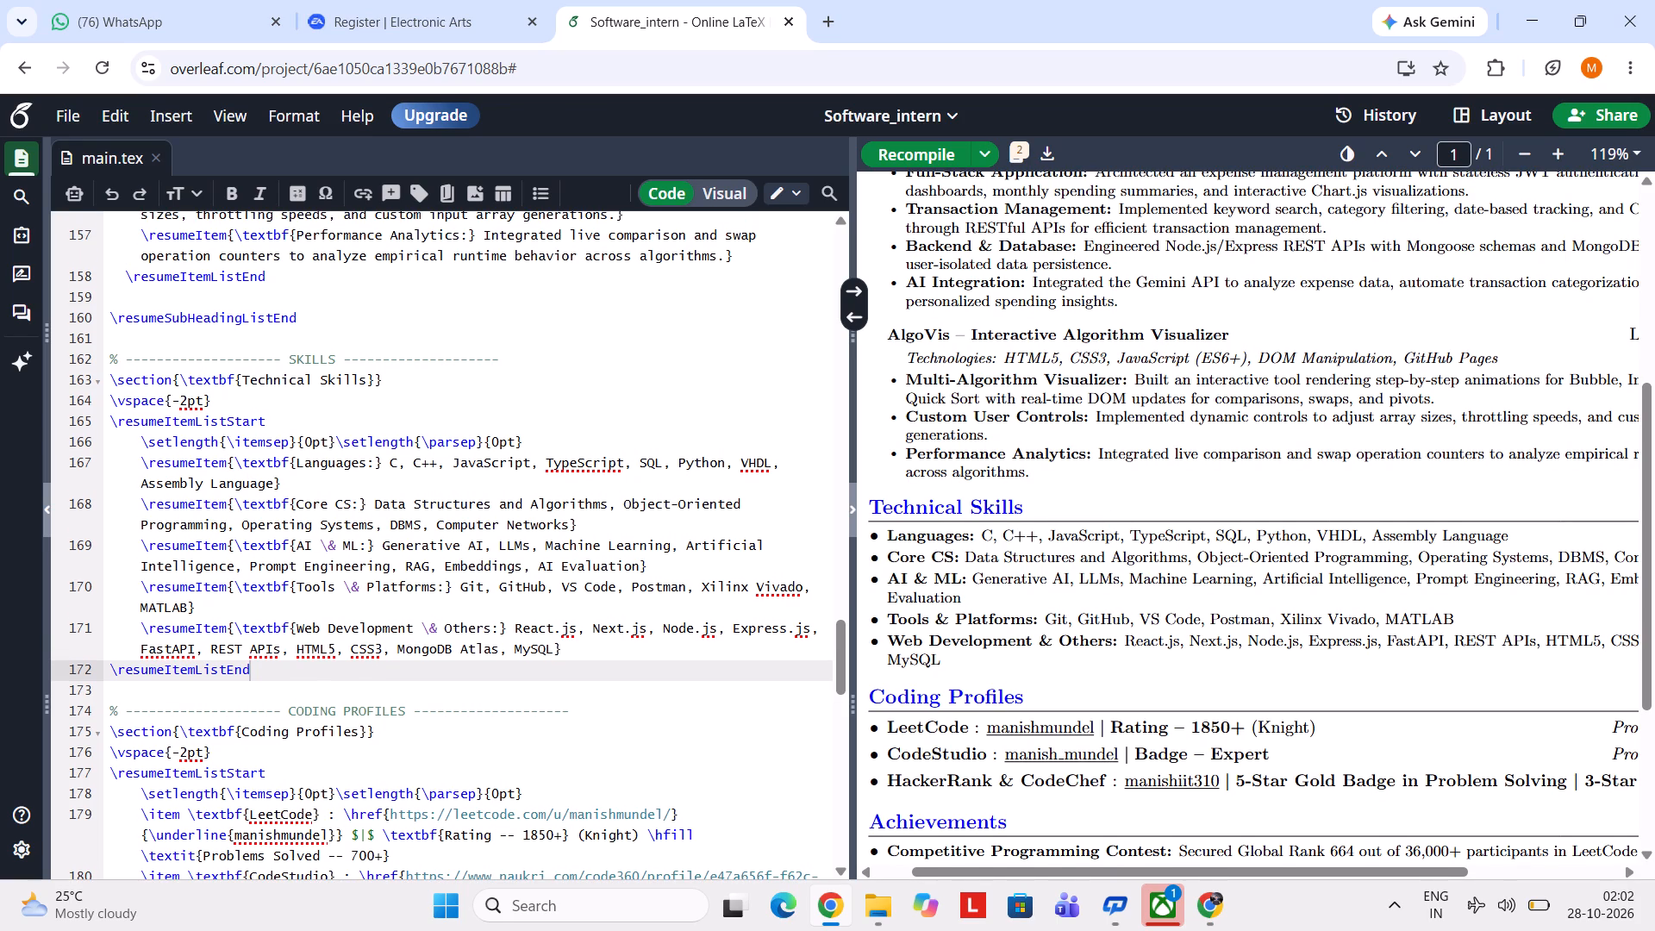
left_click(440, 625)
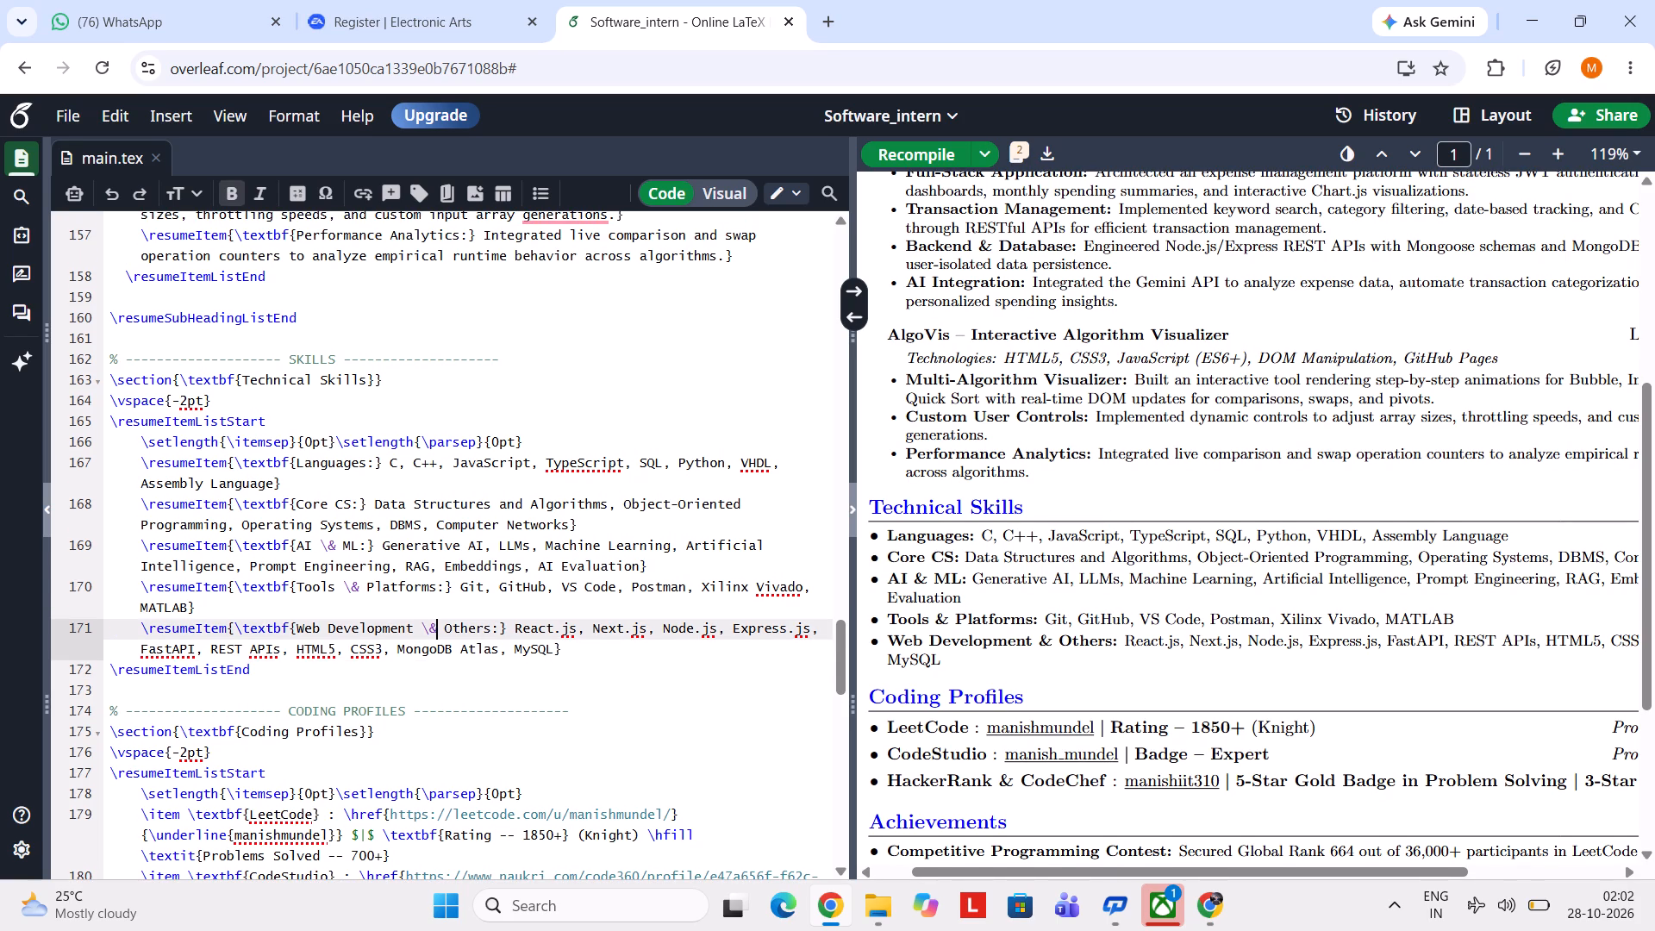
key("BackSpace")
key("BackSpace")
key("BackSpace")
key("BackSpace")
key("BackSpace")
key("BackSpace")
key("BackSpace")
key("BackSpace")
key("BackSpace")
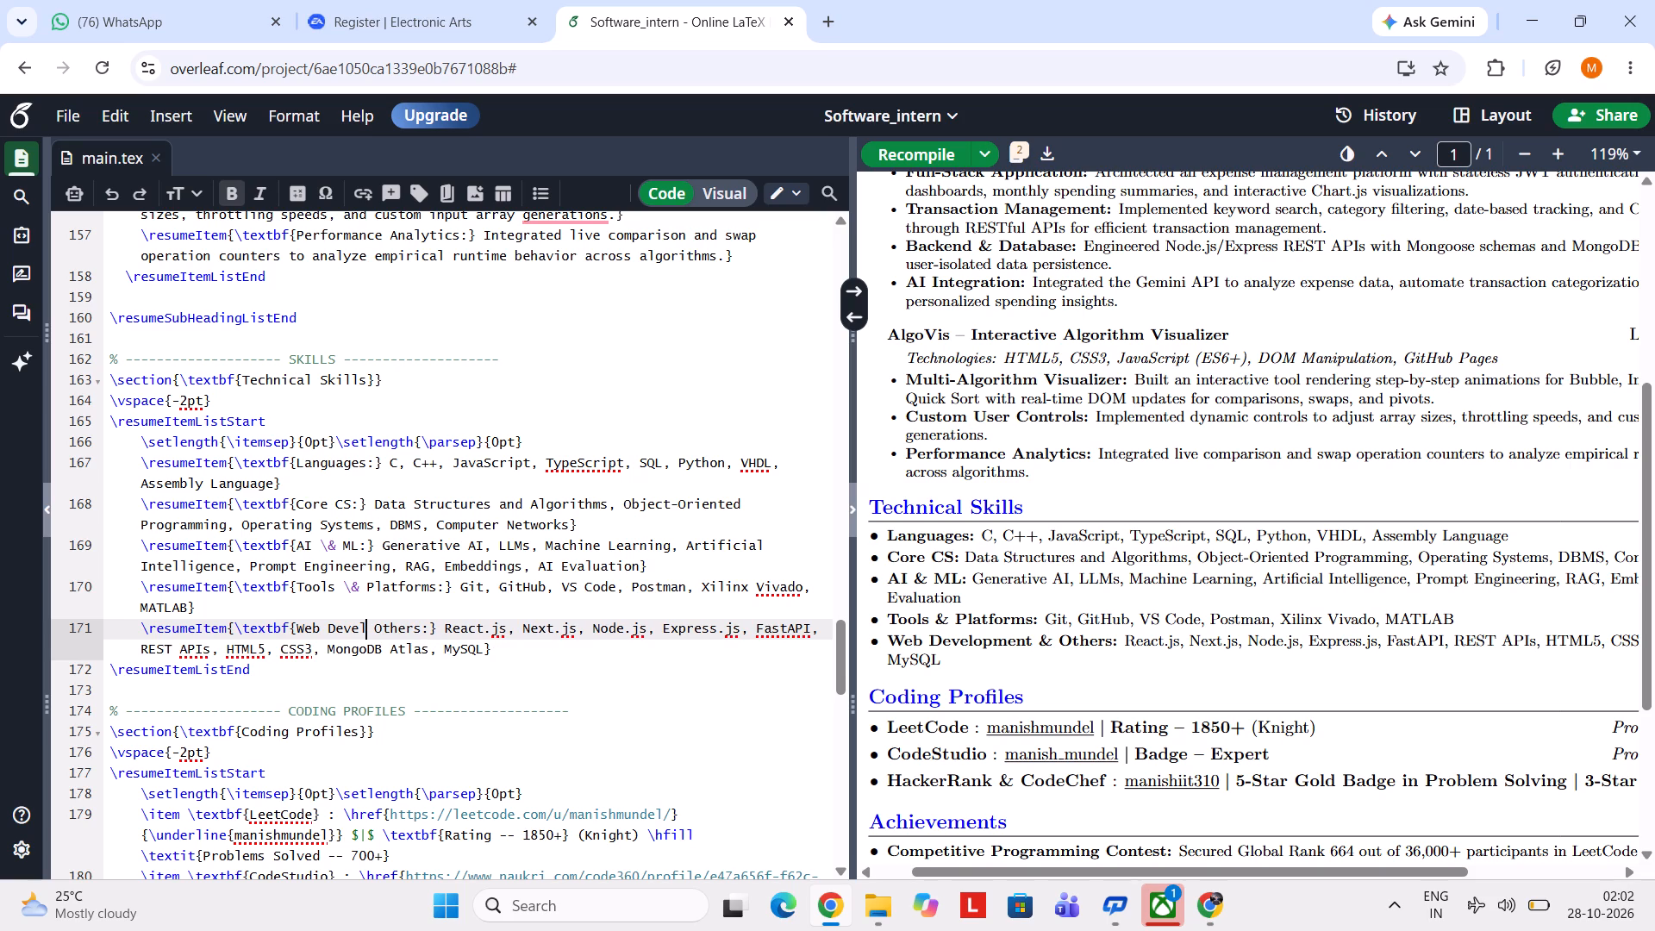
key("BackSpace")
key("BackSpace")
key("BackSpace")
key("BackSpace")
key("BackSpace")
key("BackSpace")
key("BackSpace")
key("BackSpace")
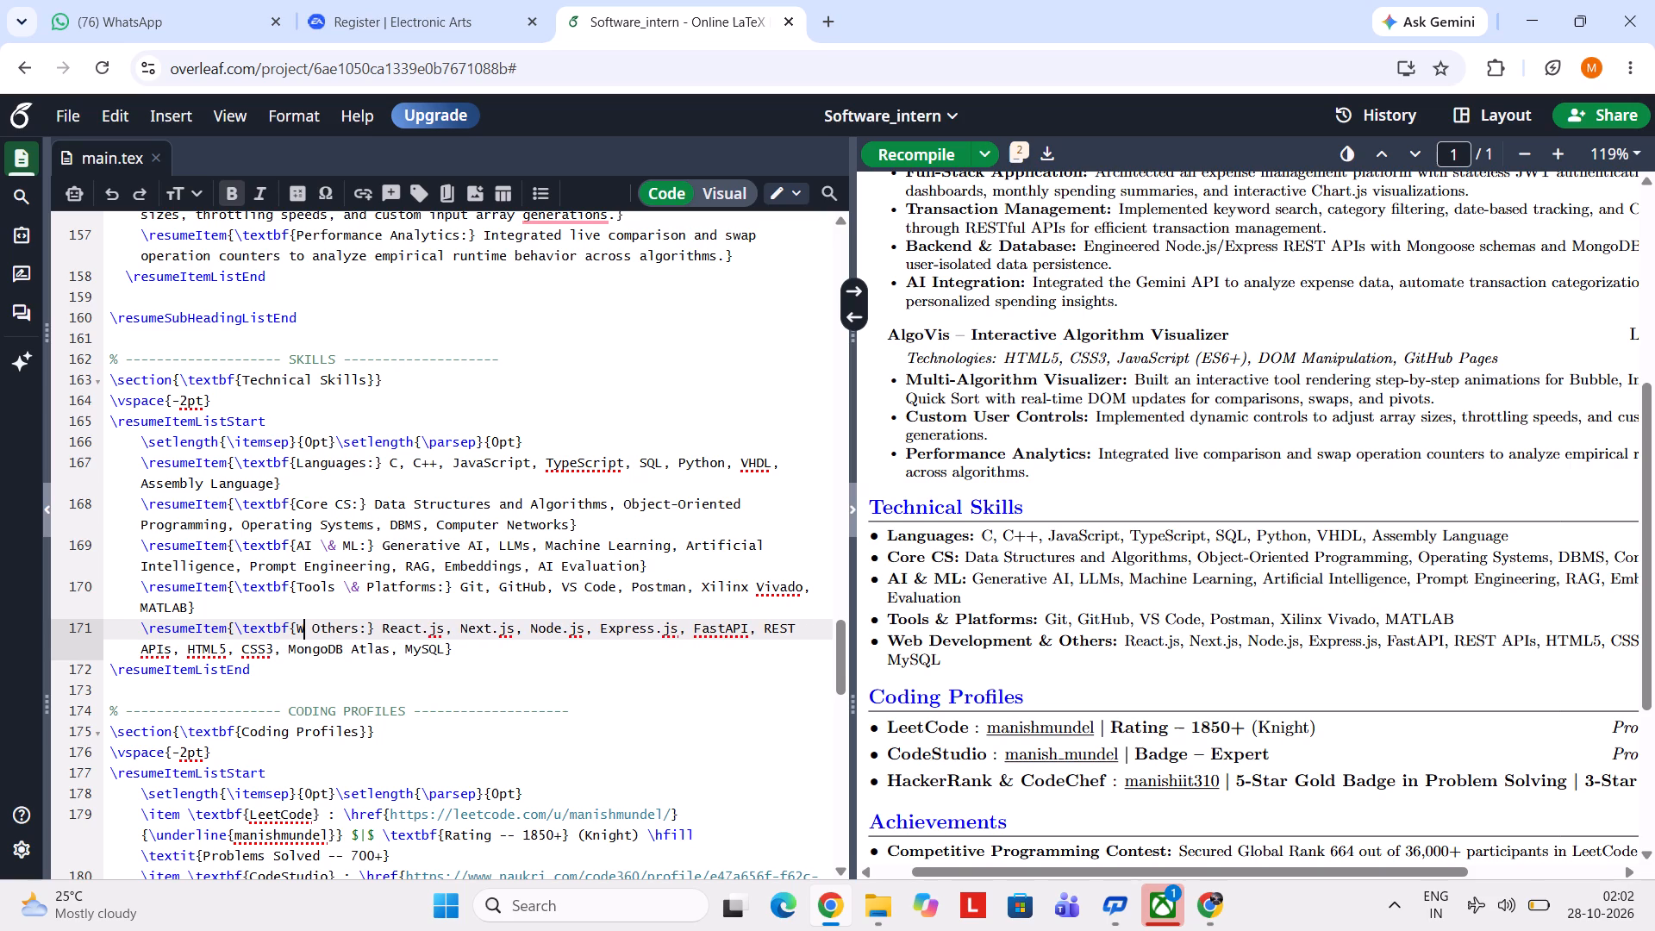
key("BackSpace")
left_click(305, 622)
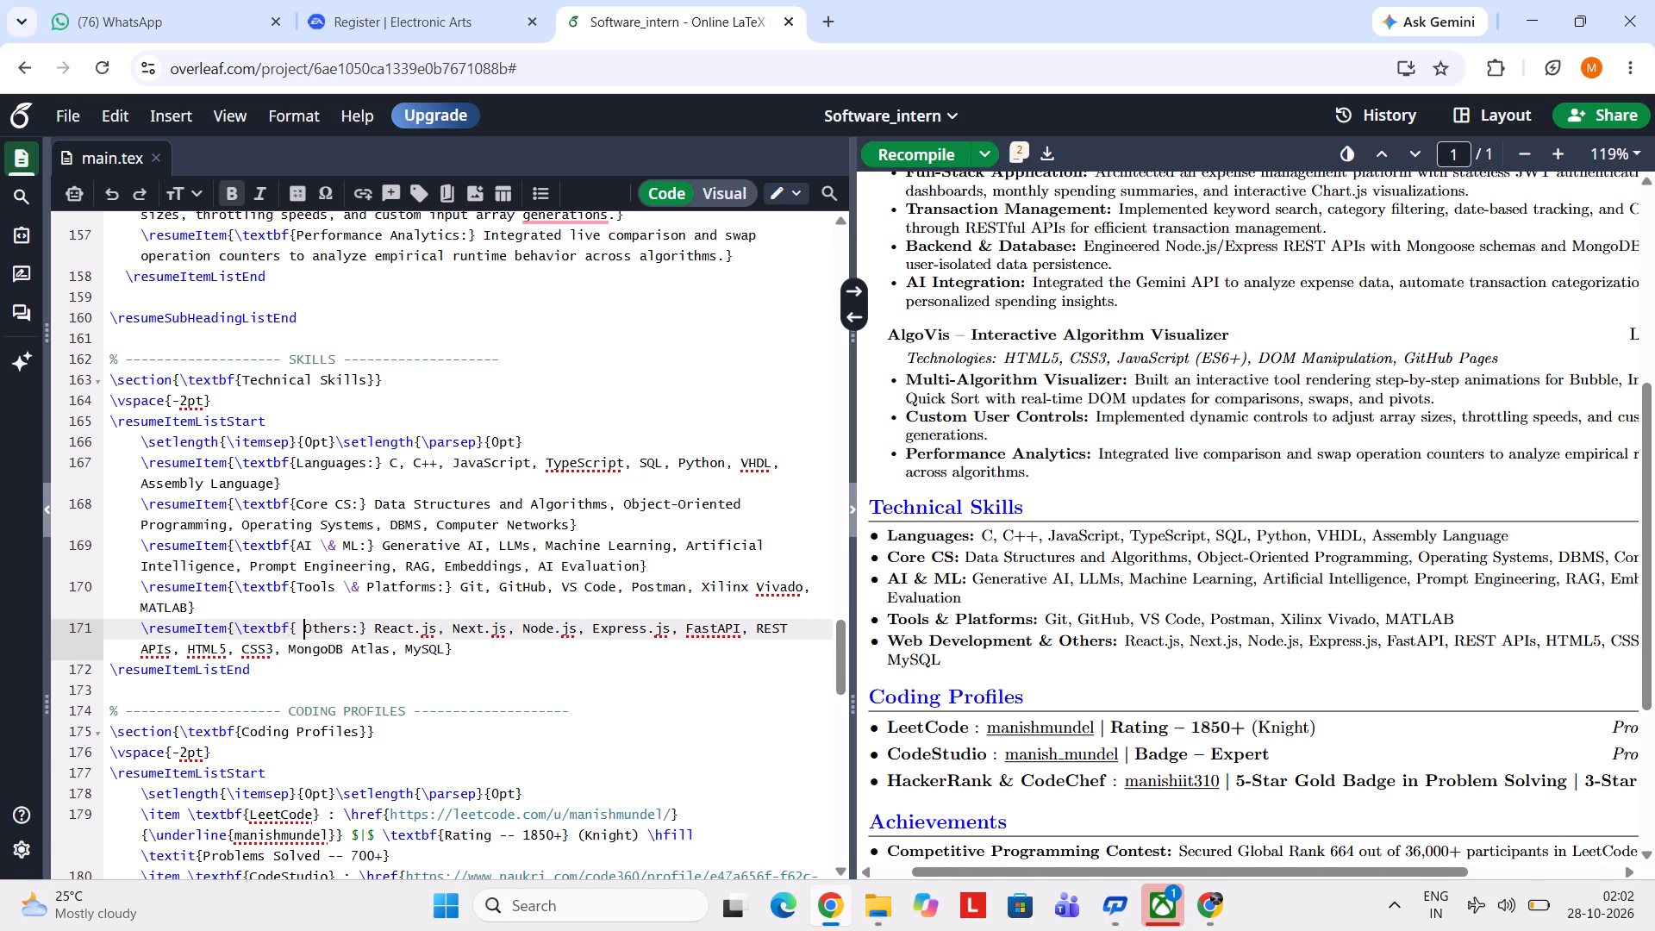
key("BackSpace")
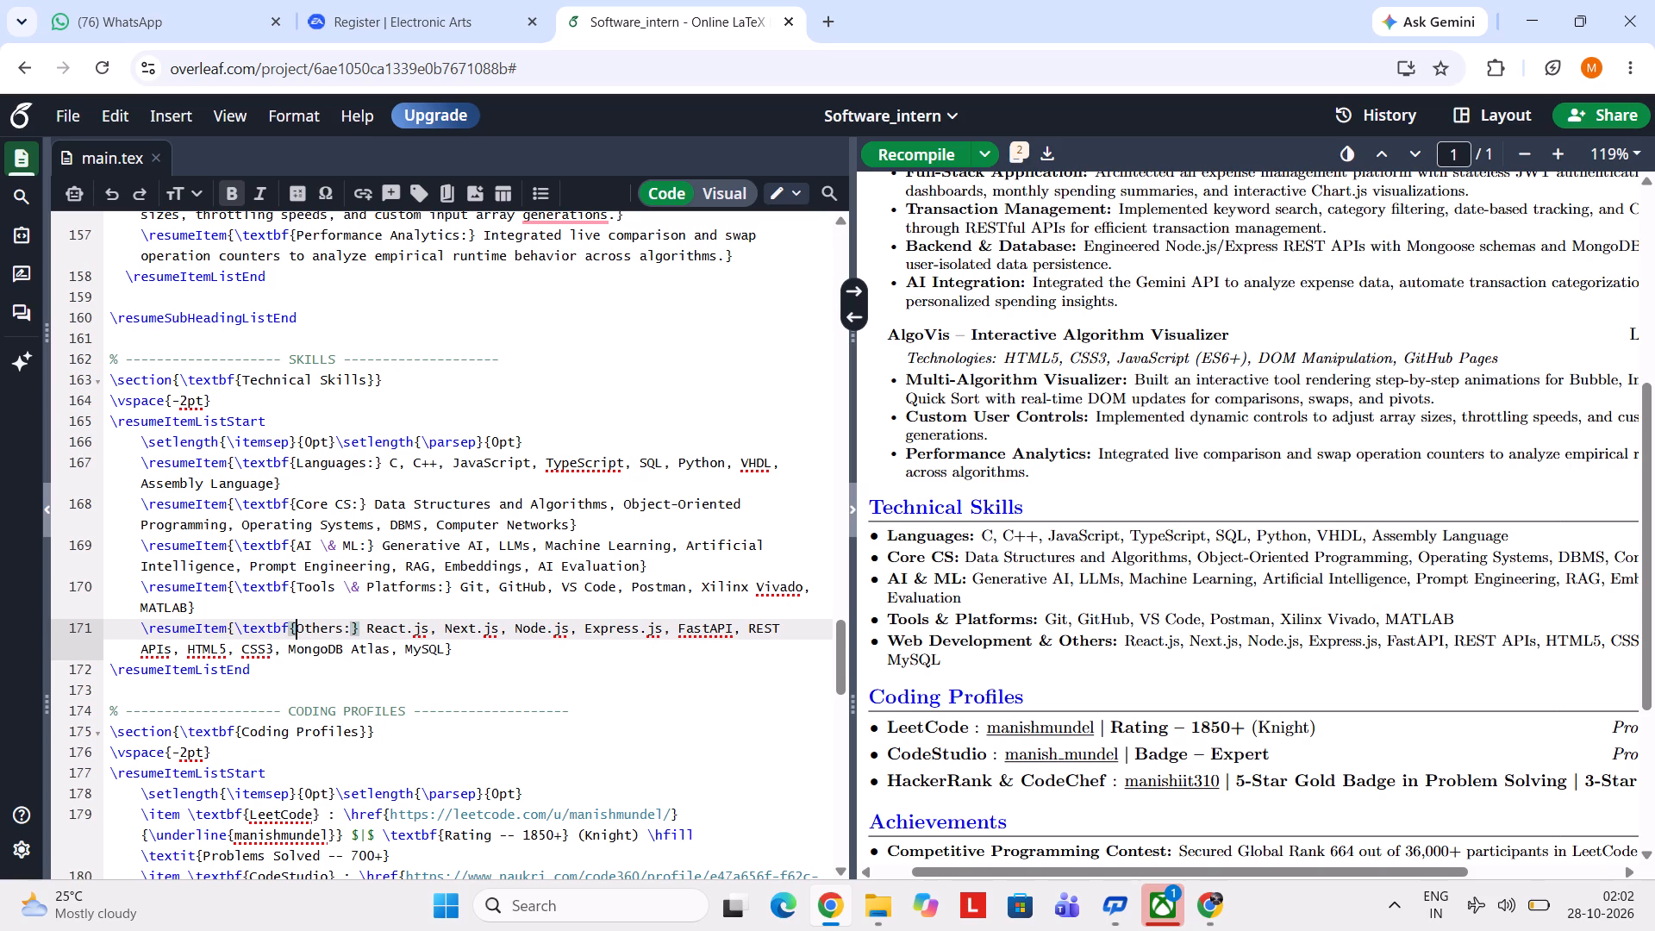
left_click(922, 160)
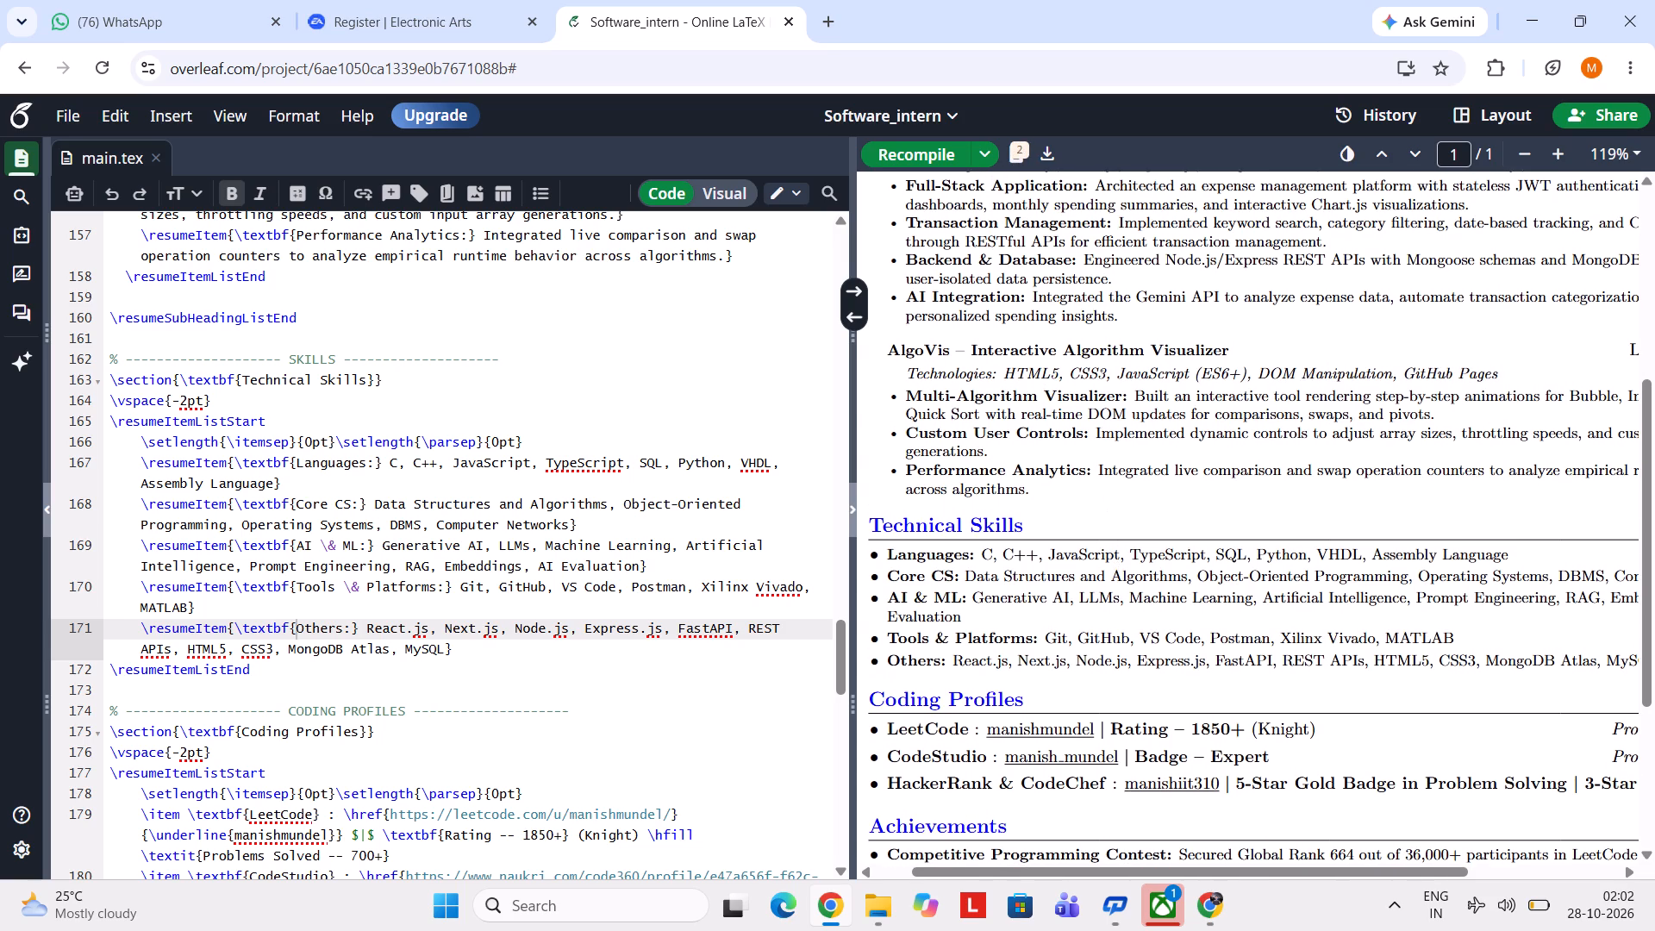
Examine the recompiled resume preview from the header to Social Engagements, checking content, layout and page fit.
scroll(1110, 555, "left", 1)
scroll(1096, 611, "right", 2)
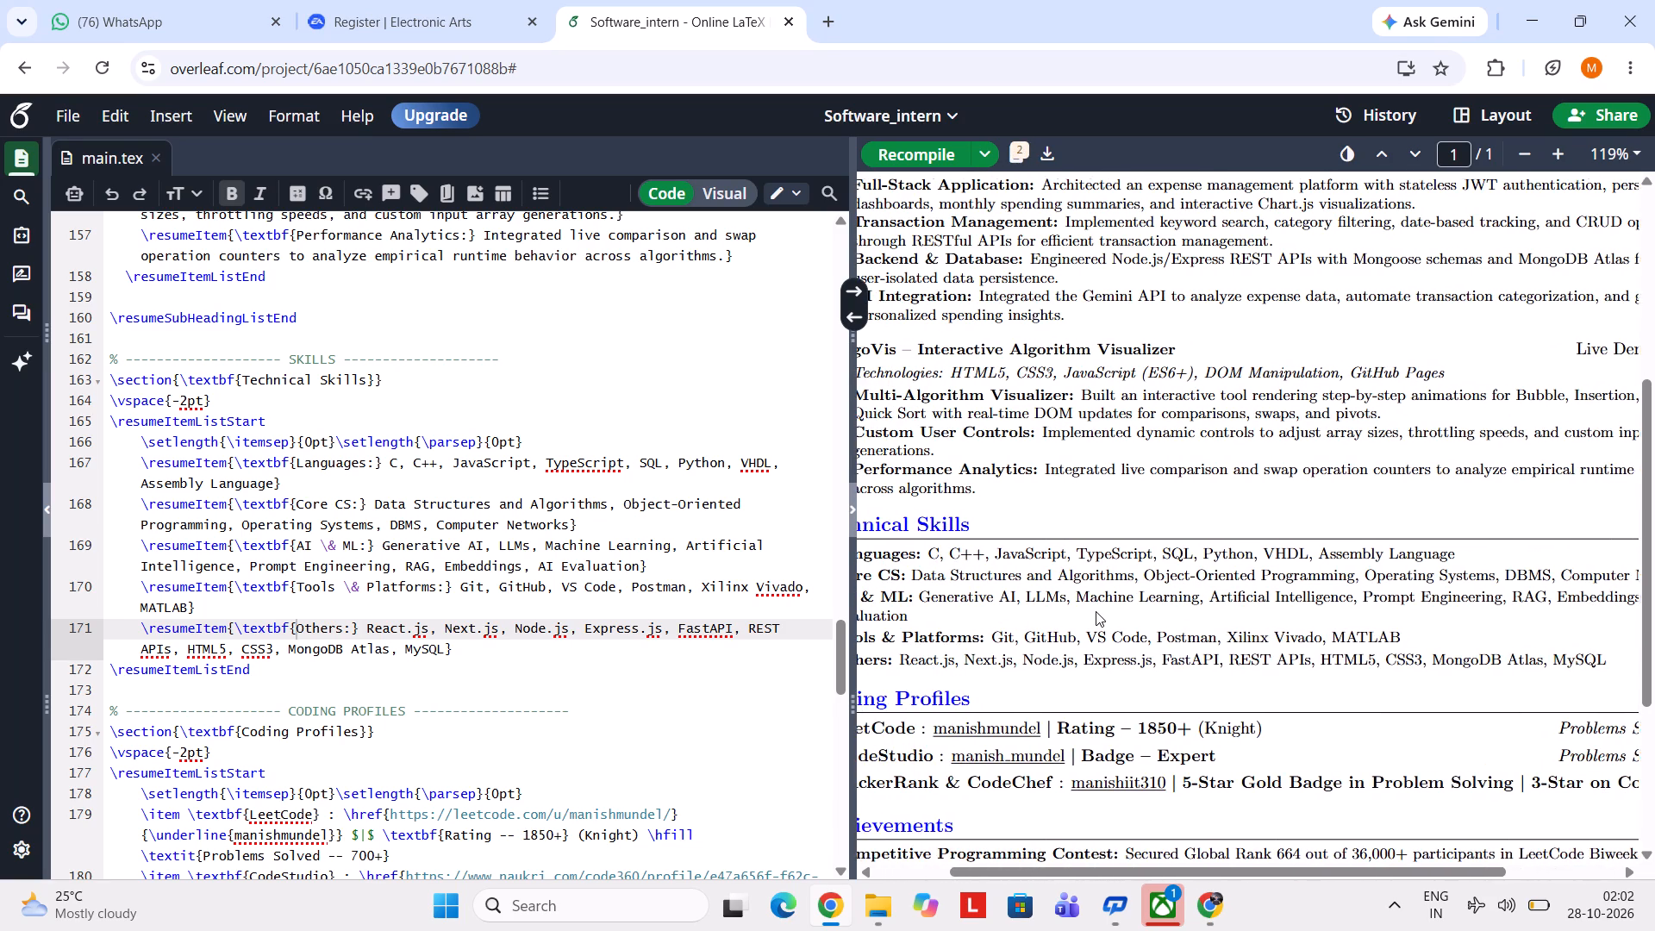
scroll(1096, 611, "right", 2)
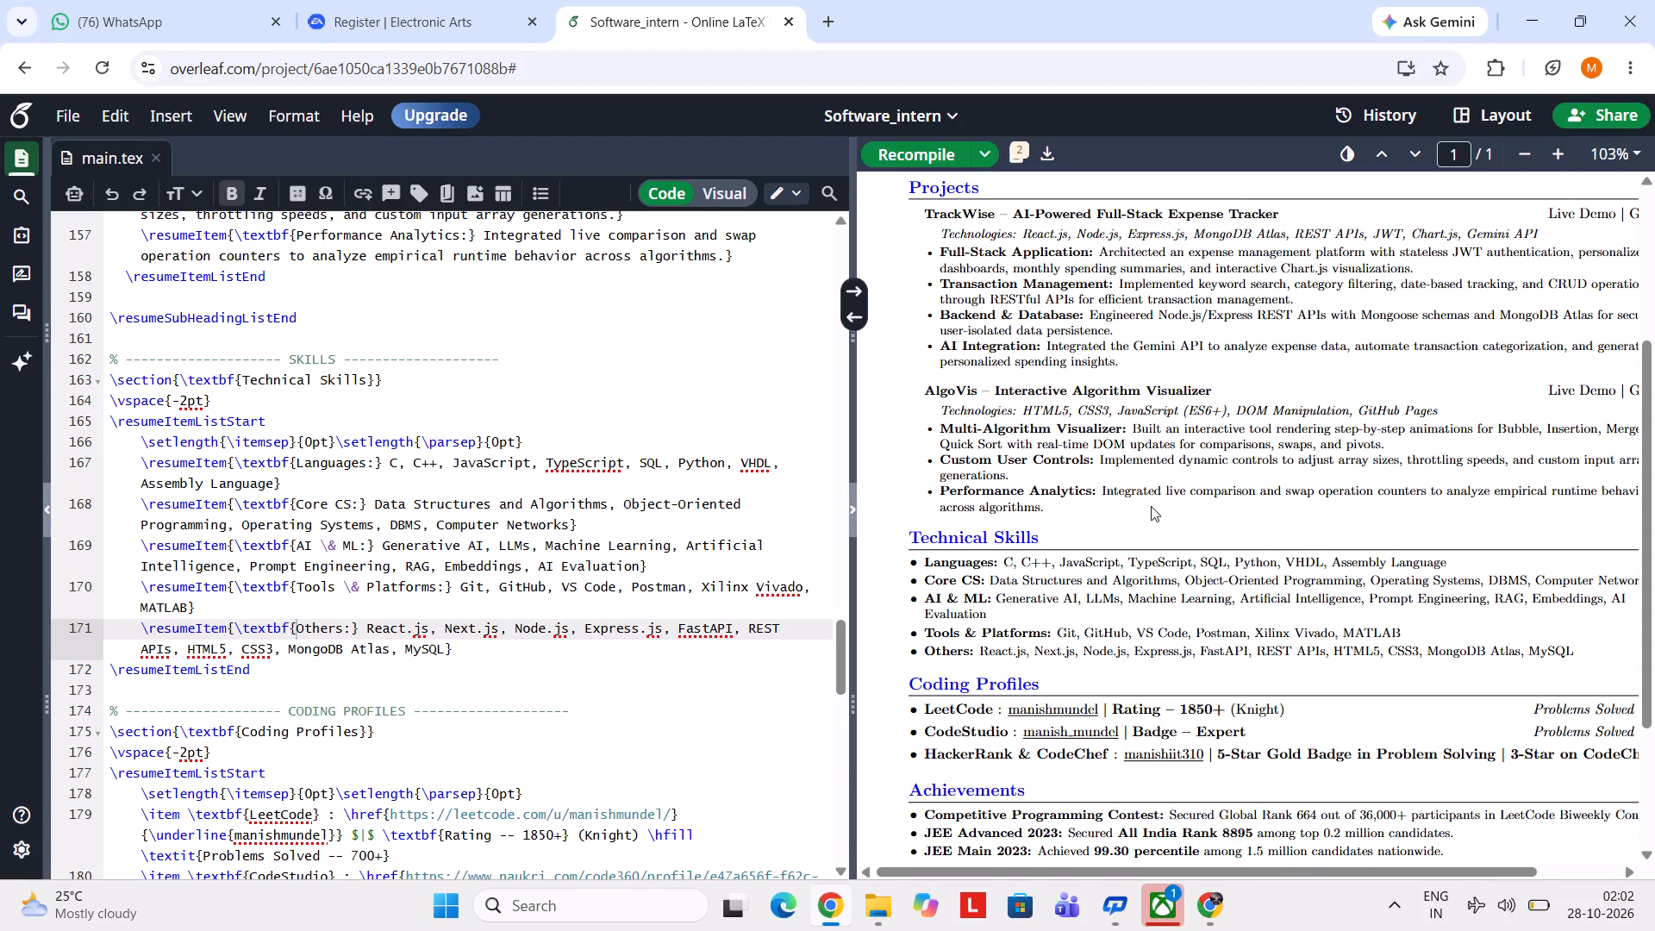
scroll(1151, 506, "up", 4)
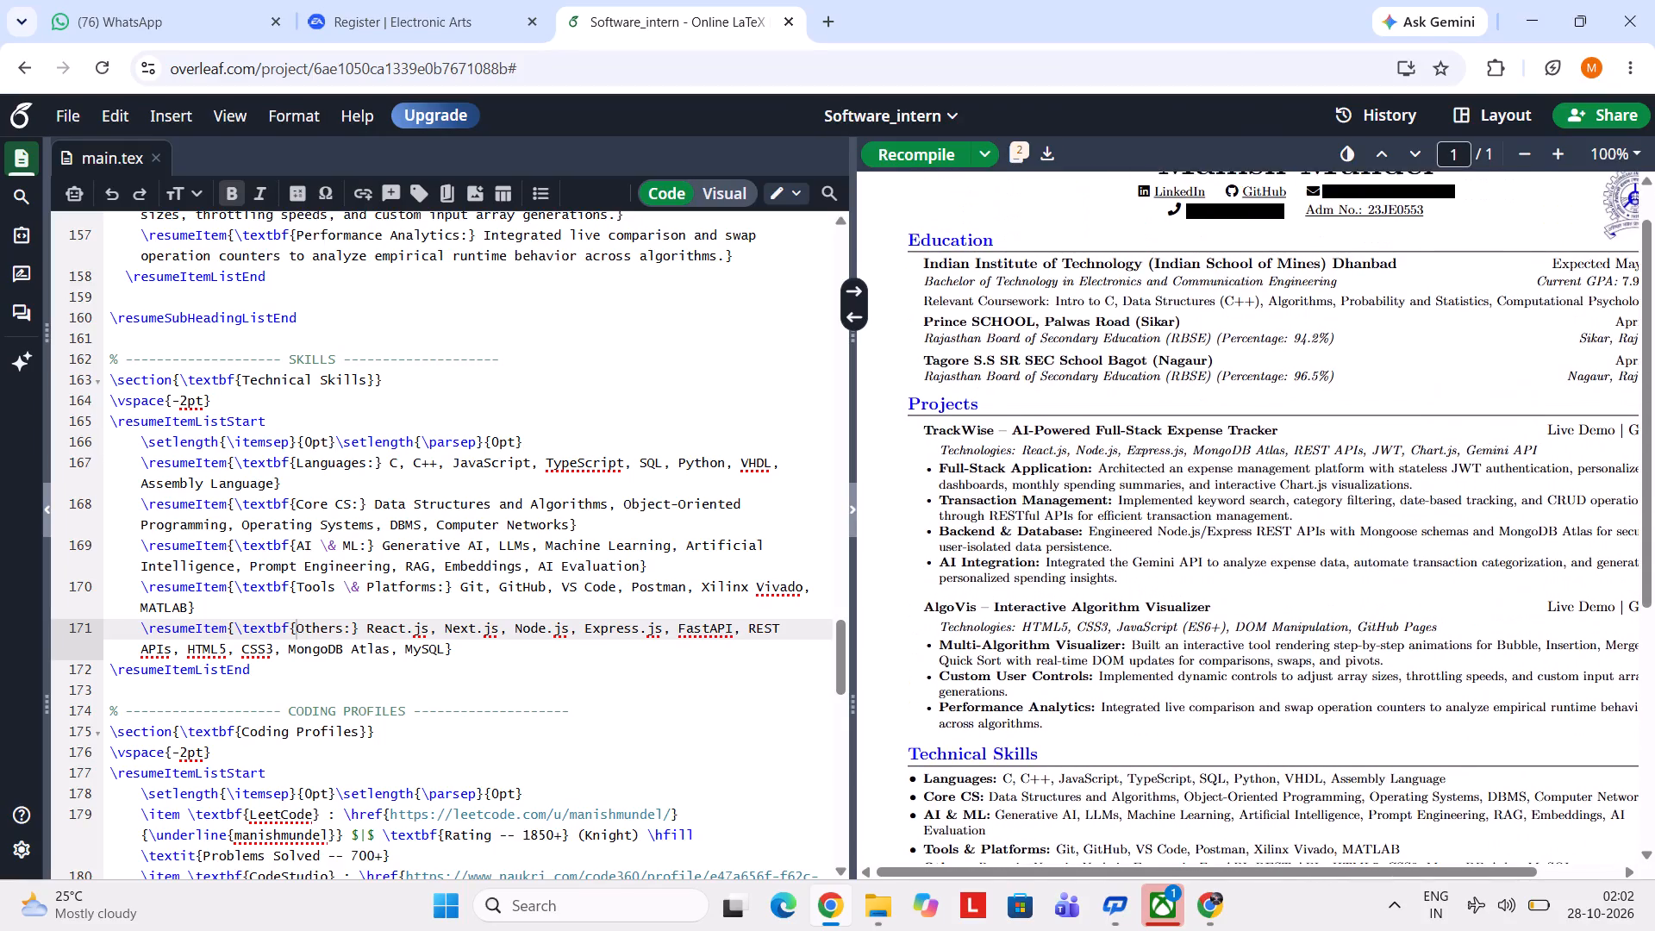
scroll(1151, 506, "down", 2)
scroll(1115, 591, "down", 2)
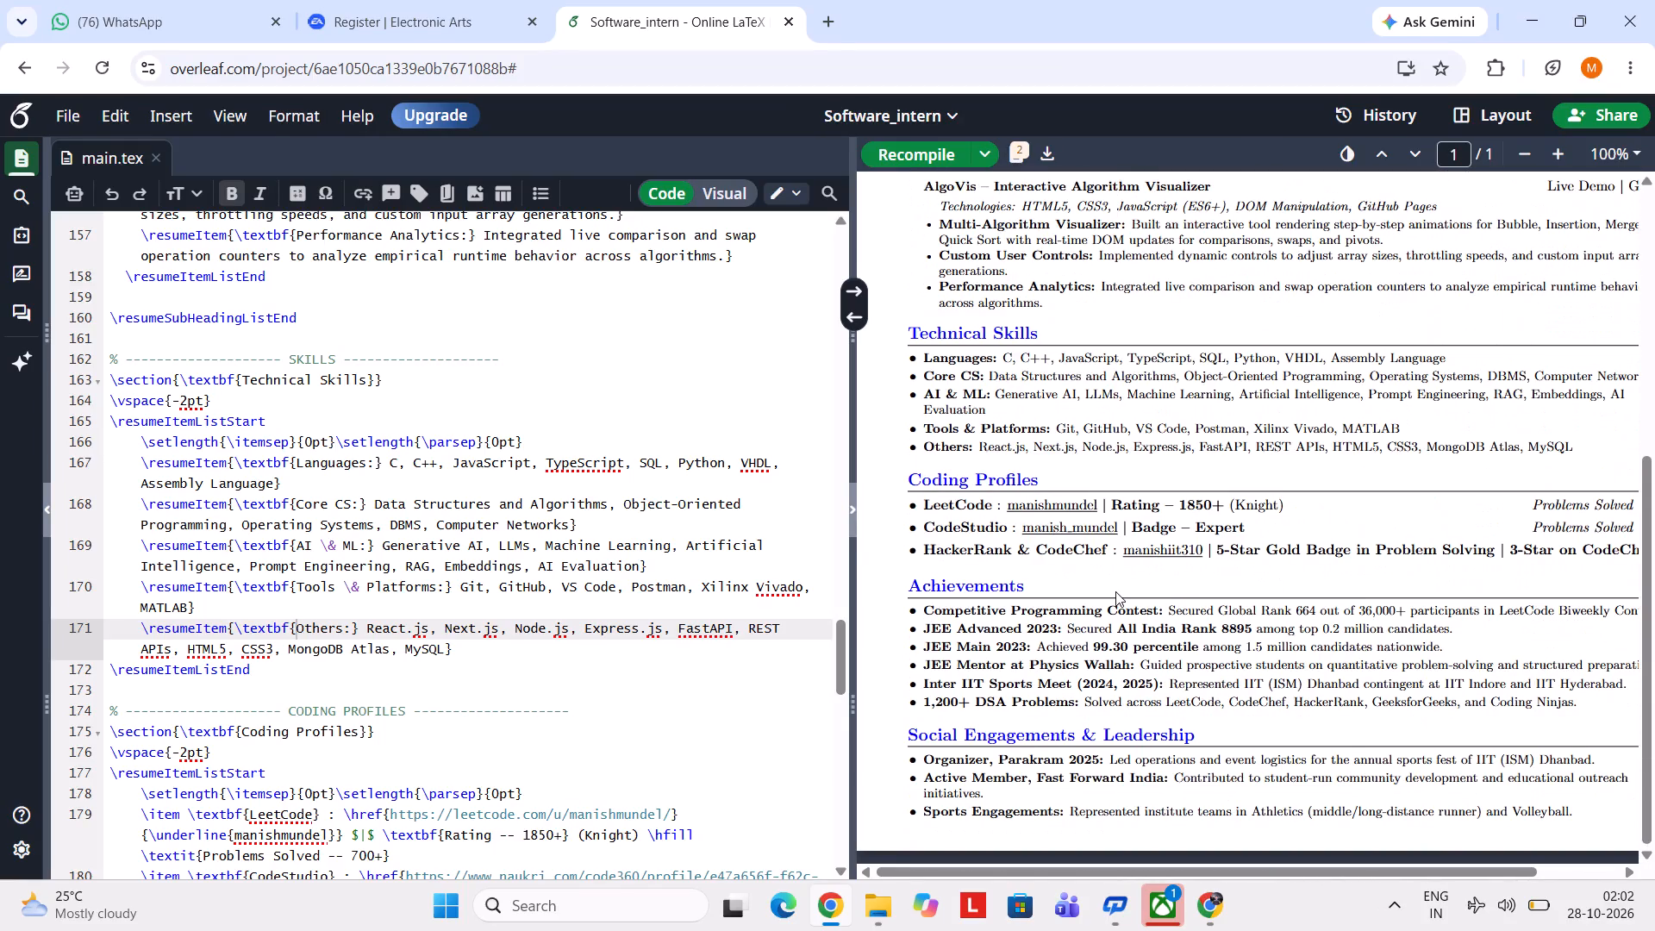
scroll(1096, 656, "down", 1)
scroll(1096, 656, "up", 4)
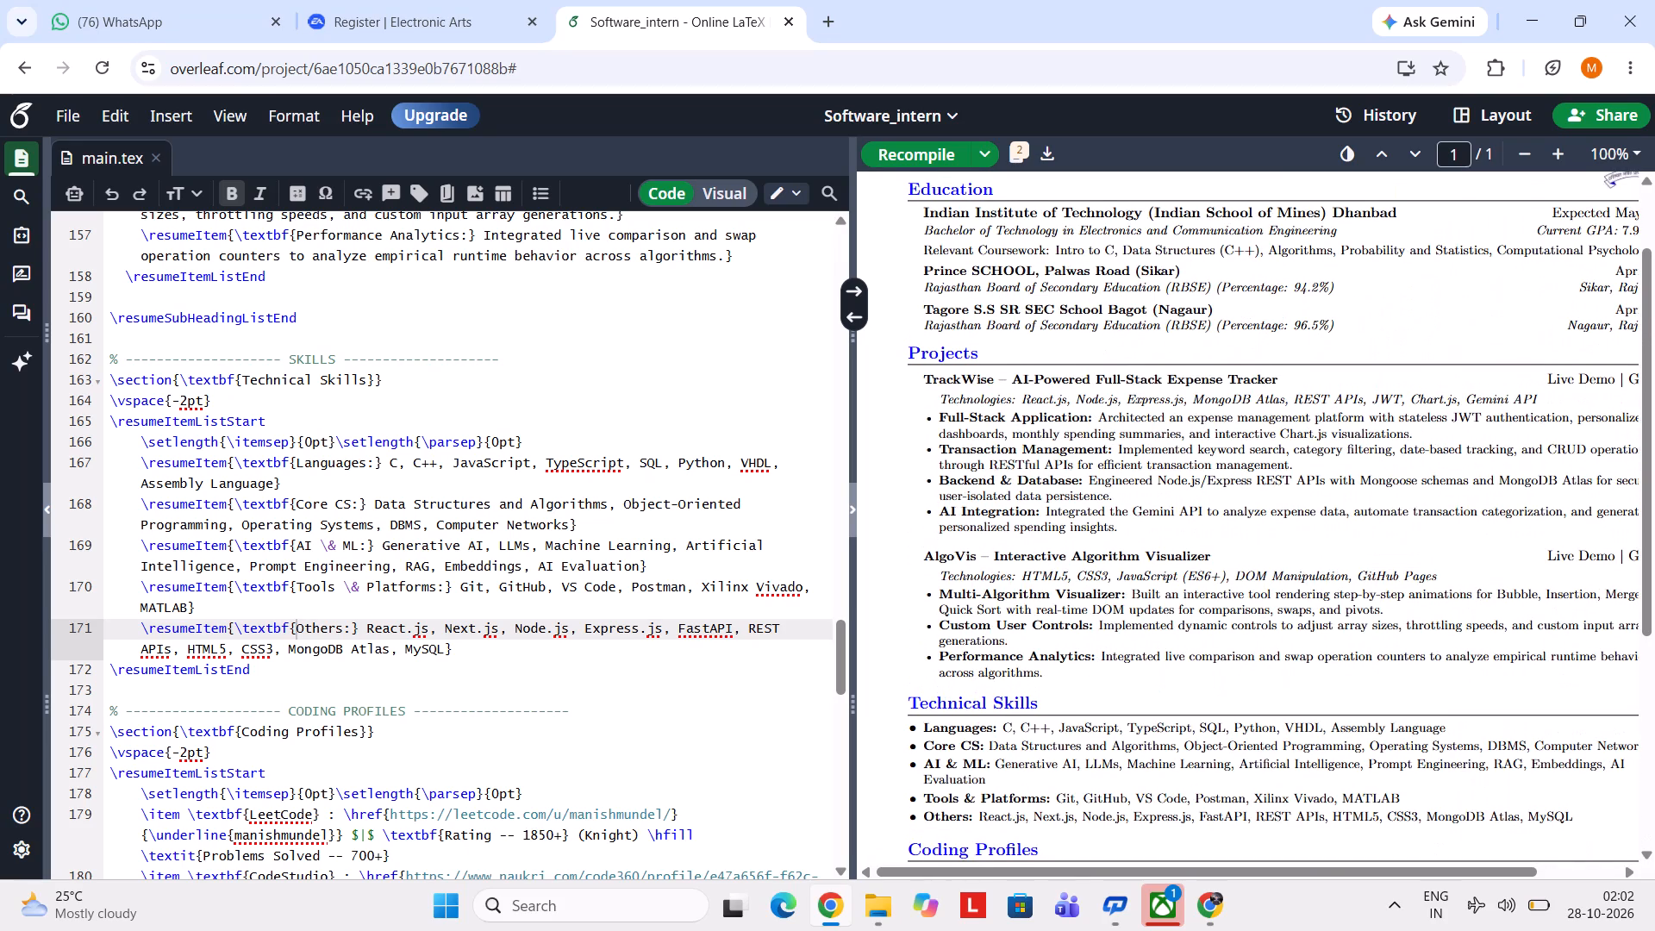
scroll(1096, 656, "down", 1)
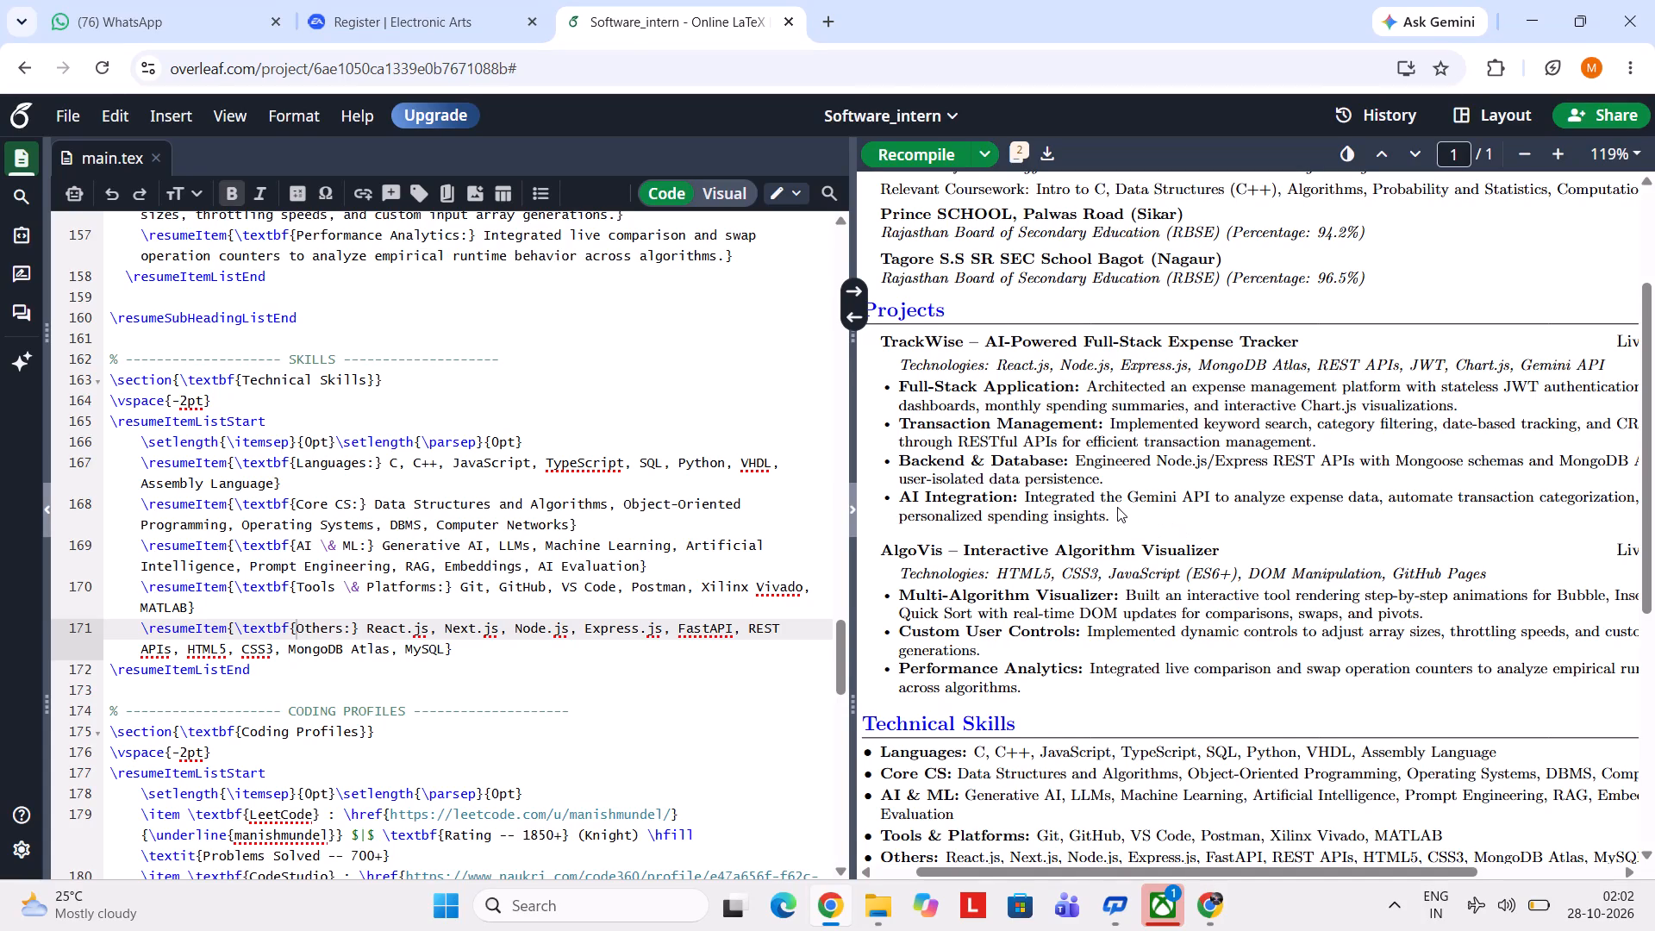
scroll(1117, 507, "down", 4)
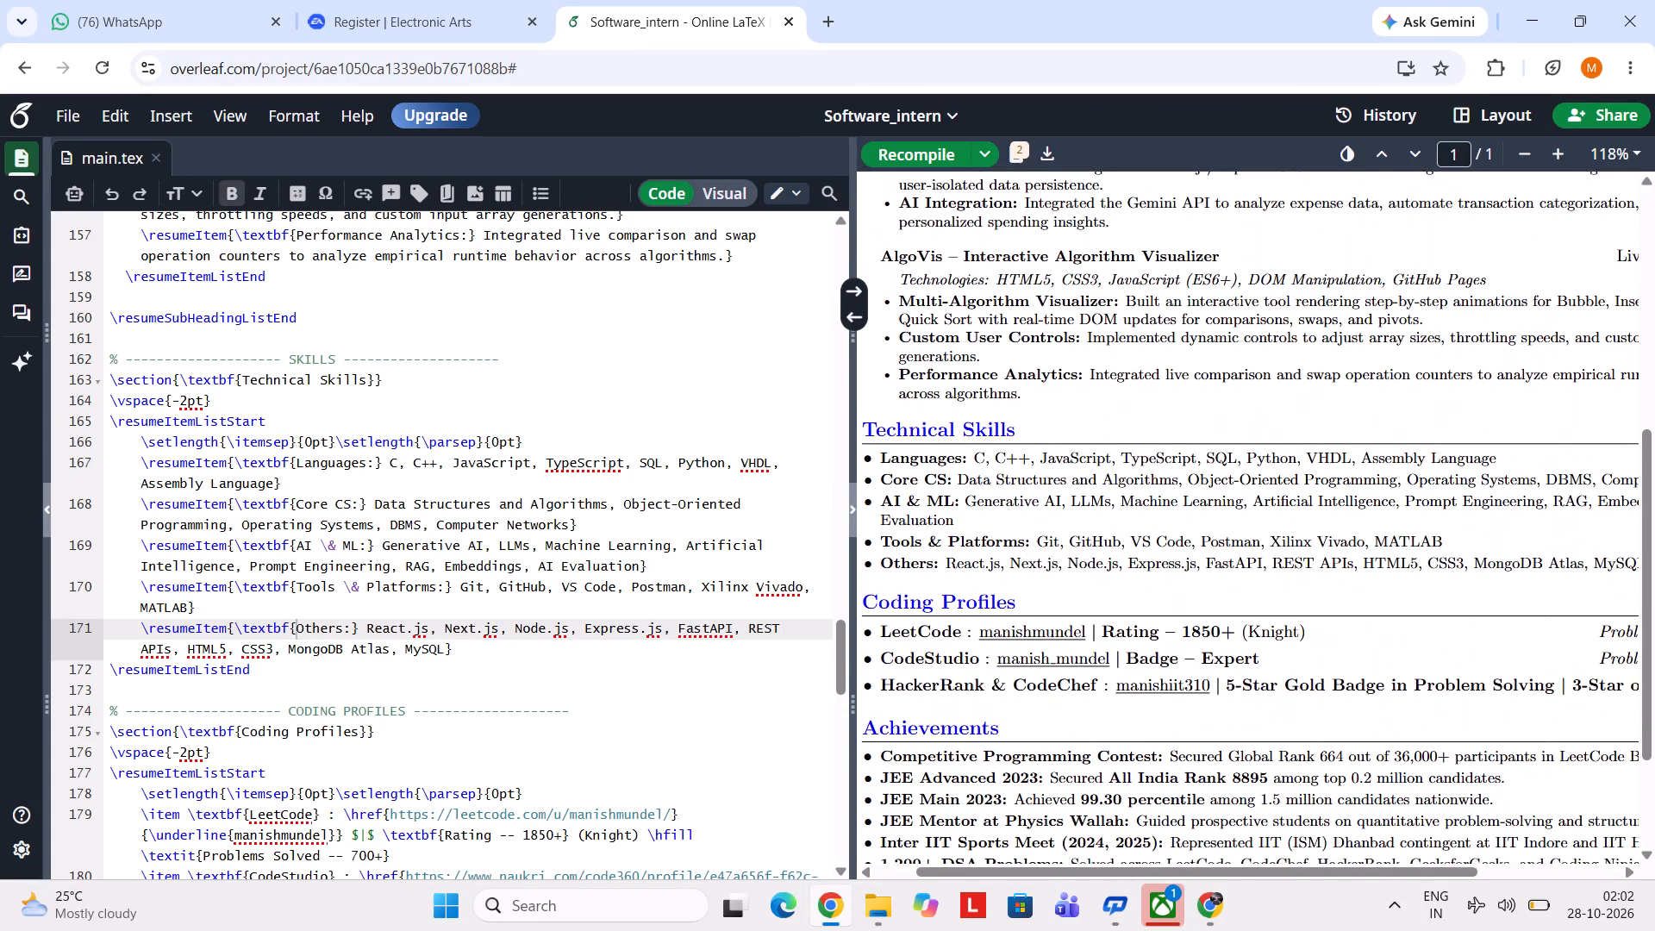
scroll(1117, 507, "down", 2)
scroll(1117, 507, "up", 4)
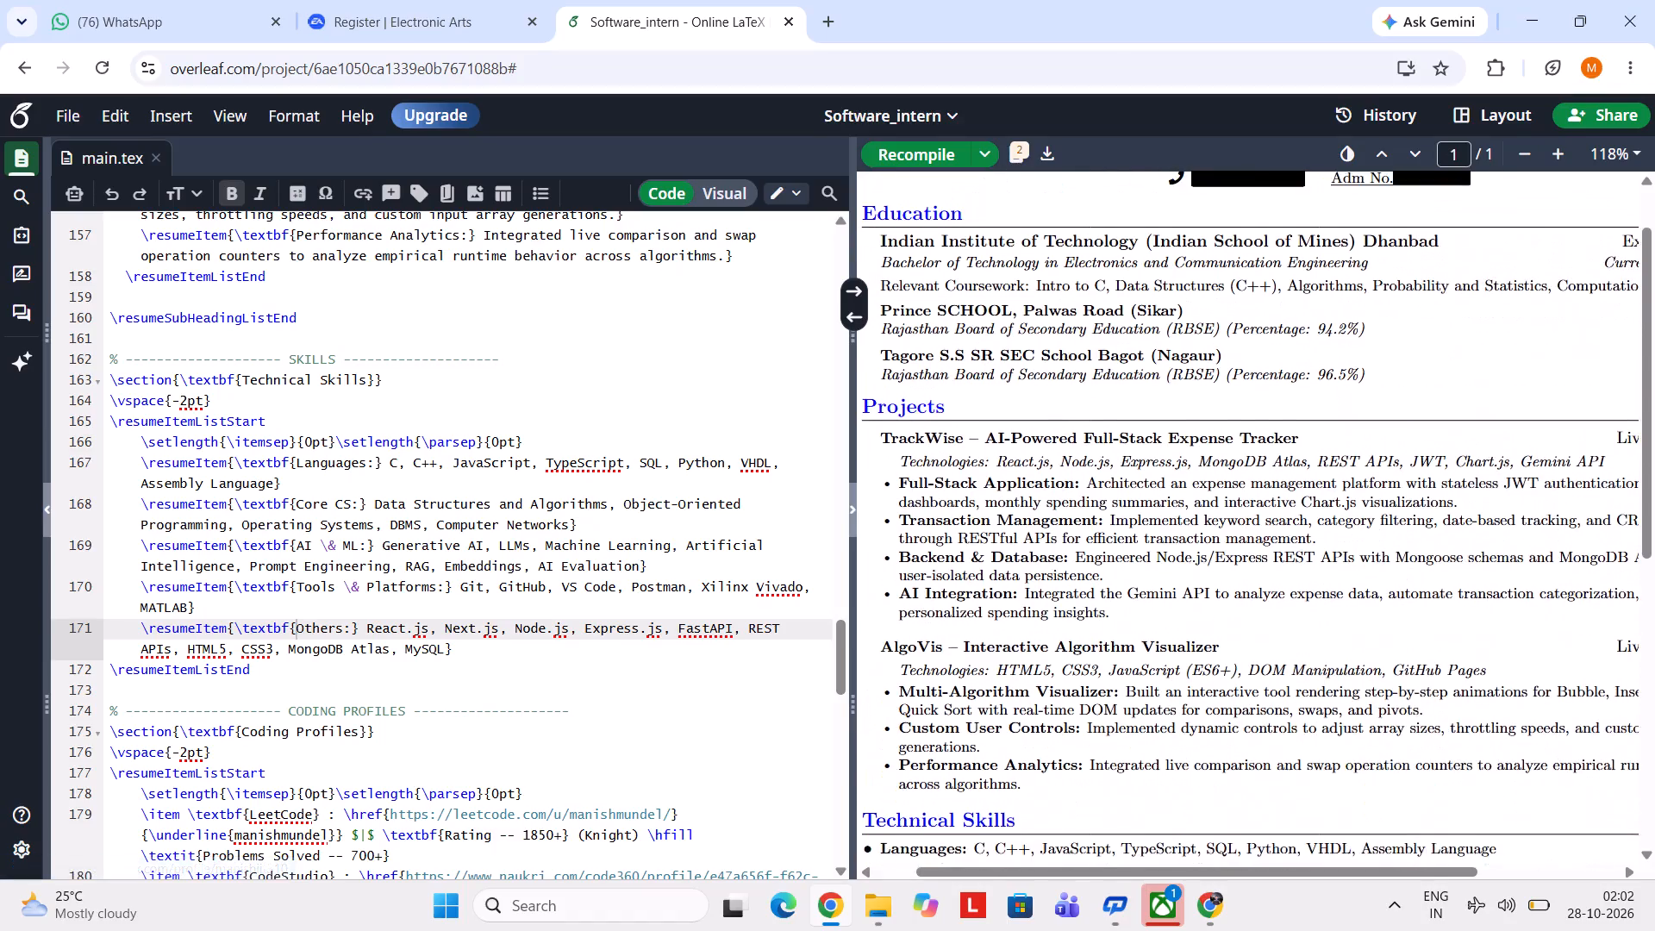
scroll(1117, 507, "up", 1)
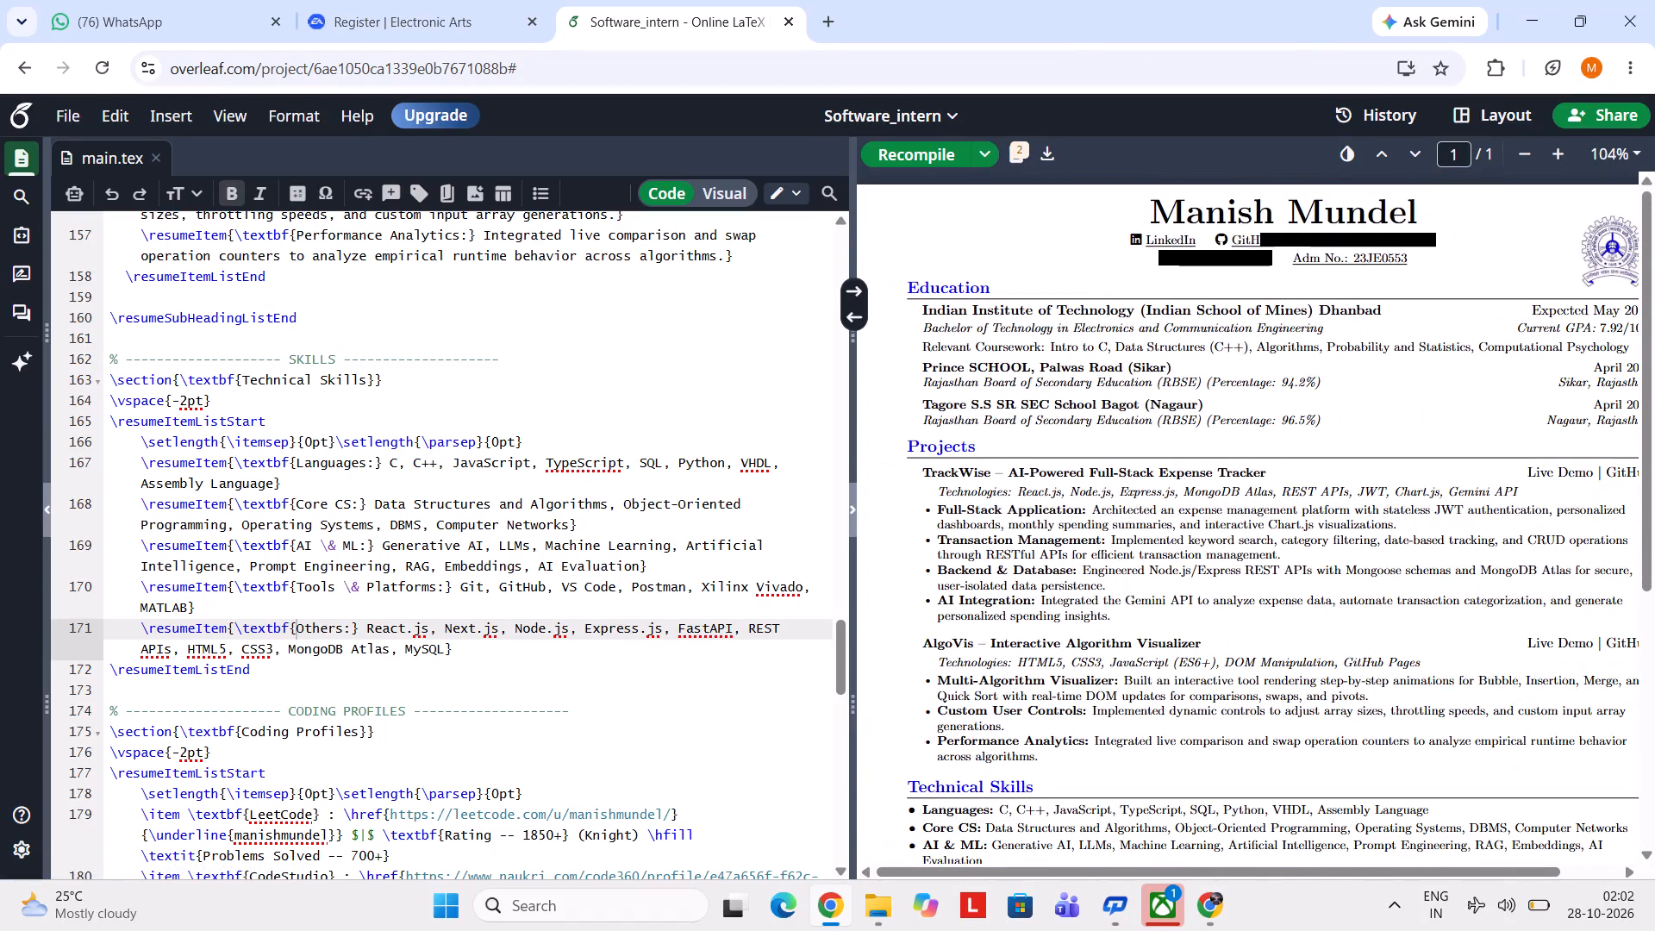
scroll(1134, 460, "up", 1)
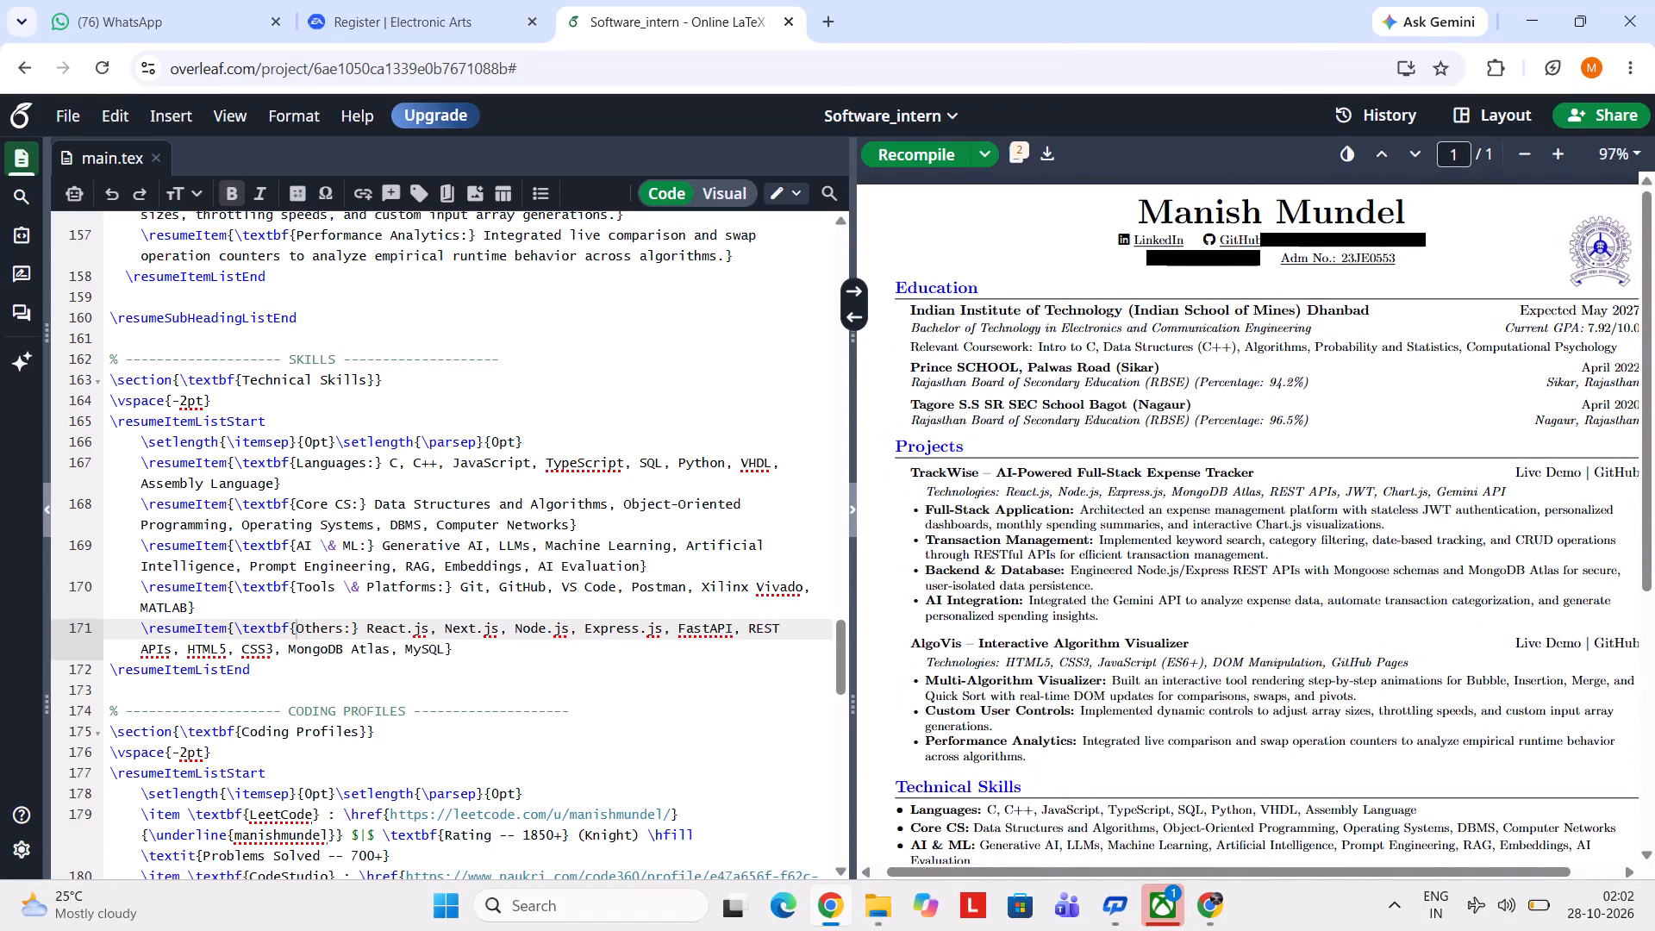
scroll(1240, 465, "left", 1)
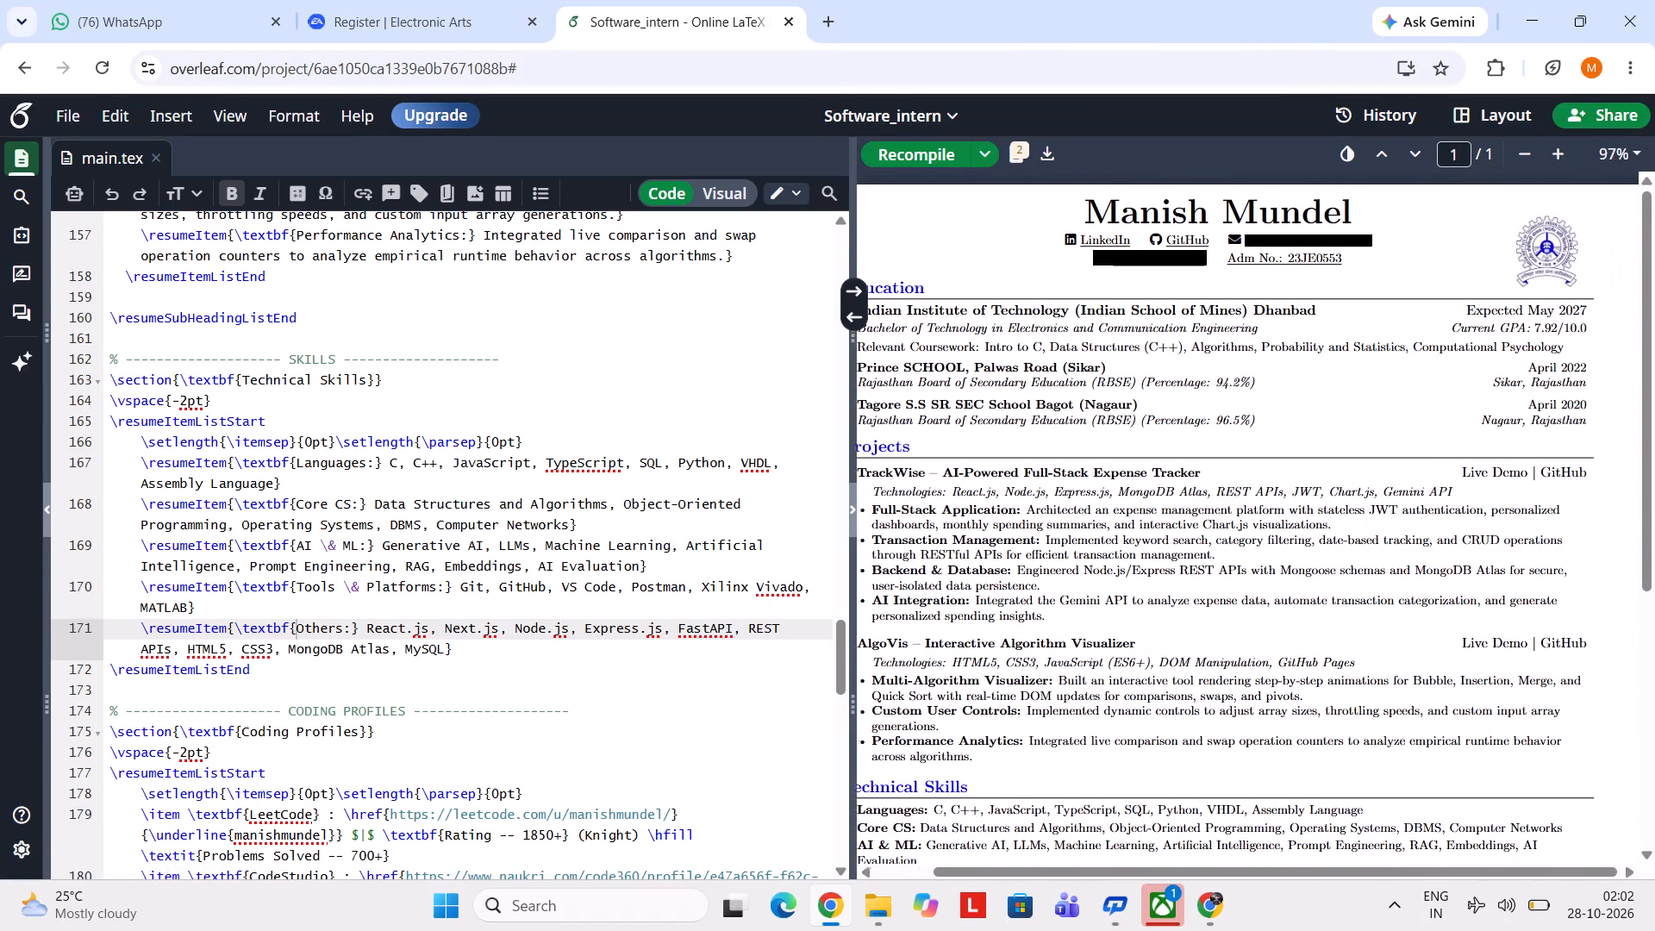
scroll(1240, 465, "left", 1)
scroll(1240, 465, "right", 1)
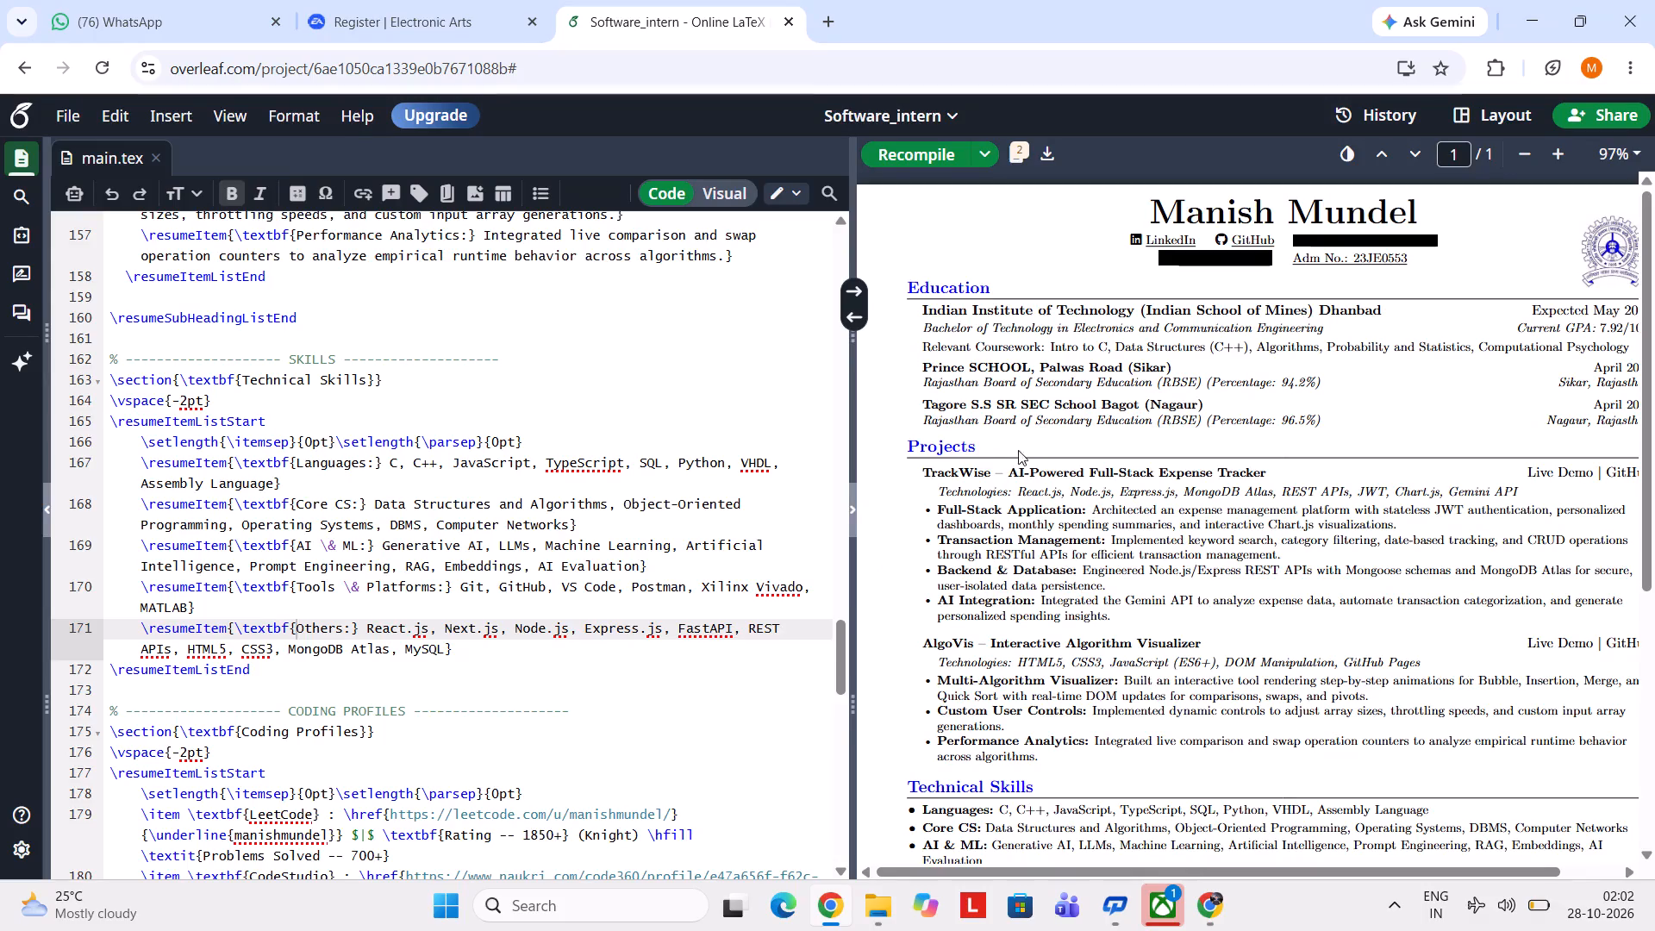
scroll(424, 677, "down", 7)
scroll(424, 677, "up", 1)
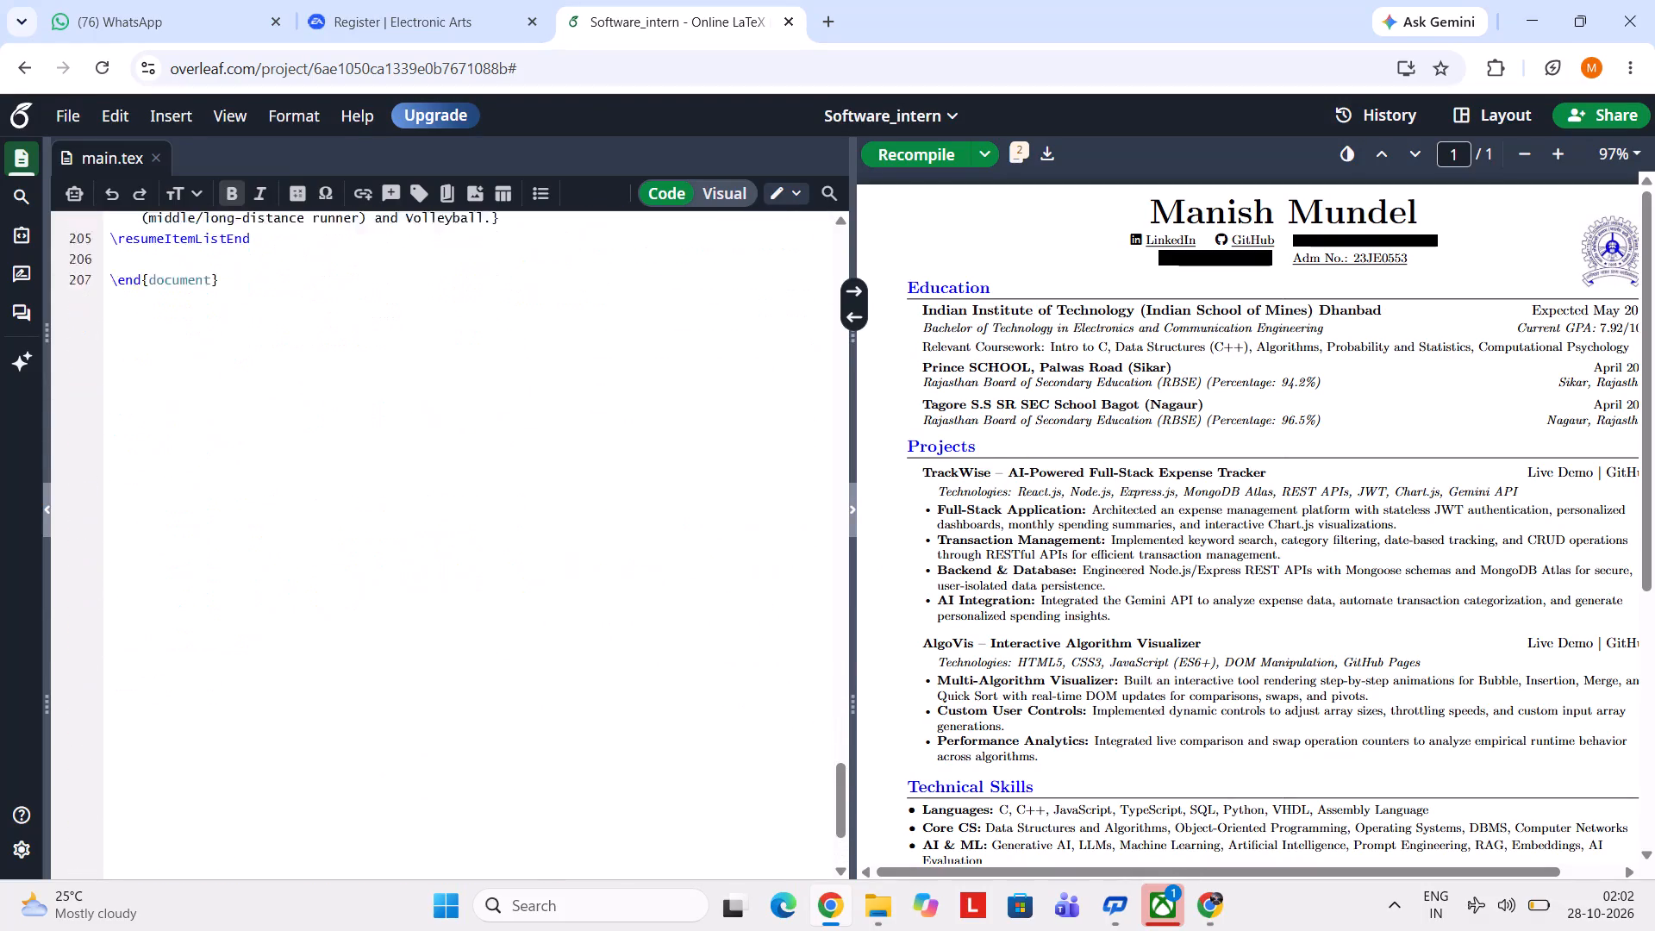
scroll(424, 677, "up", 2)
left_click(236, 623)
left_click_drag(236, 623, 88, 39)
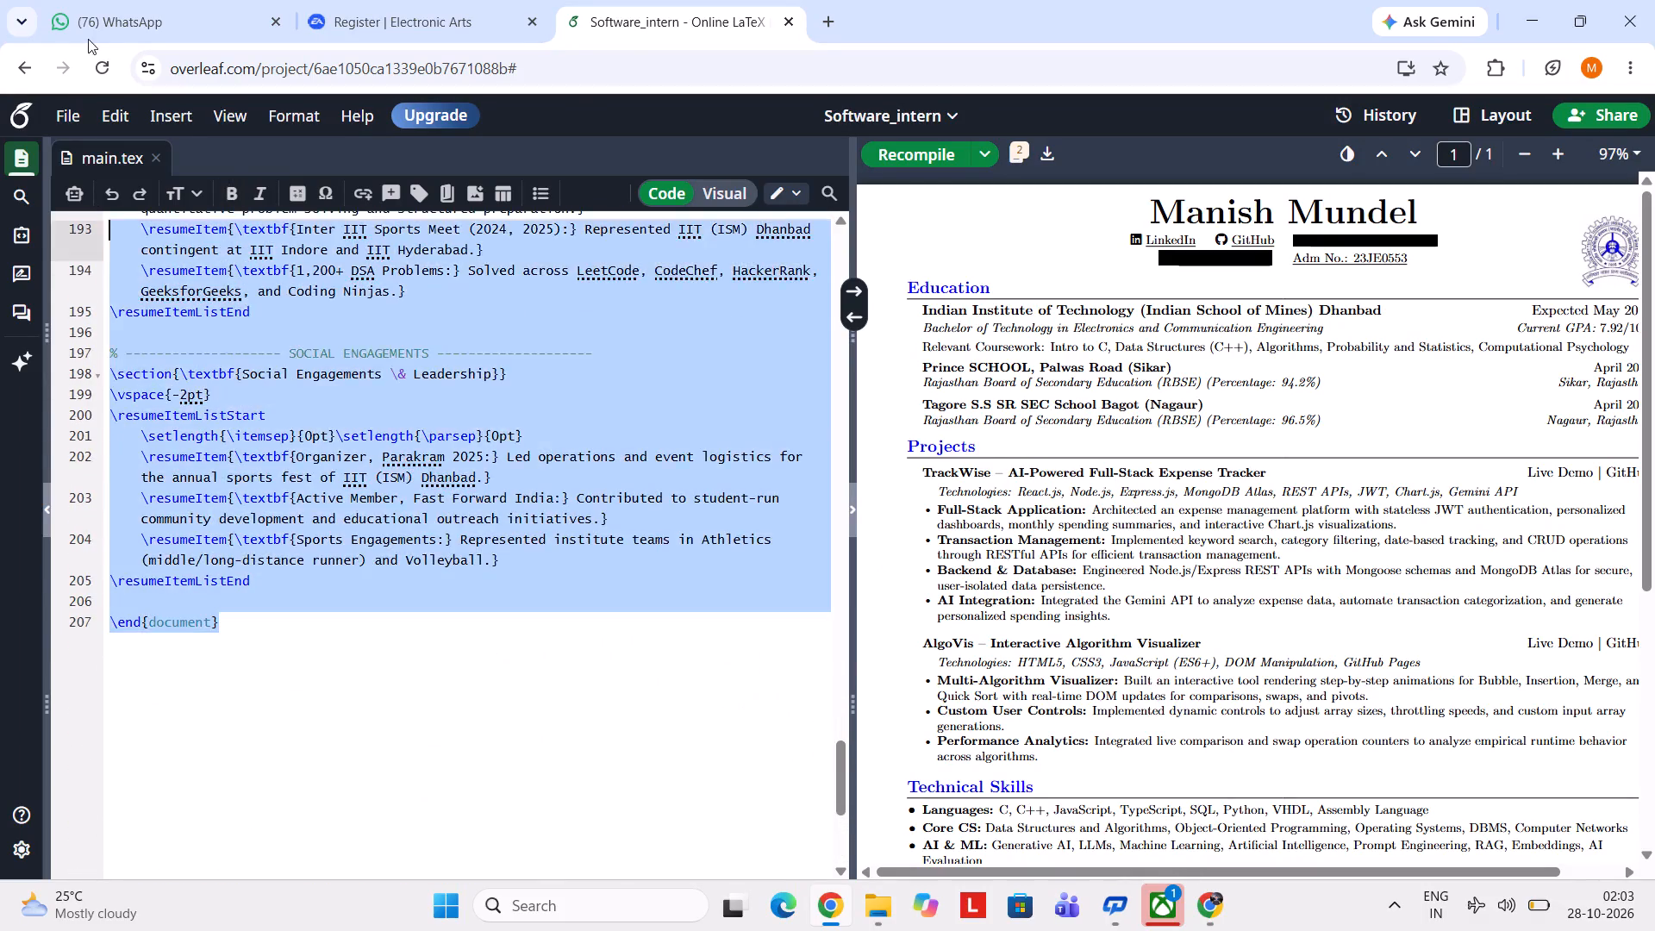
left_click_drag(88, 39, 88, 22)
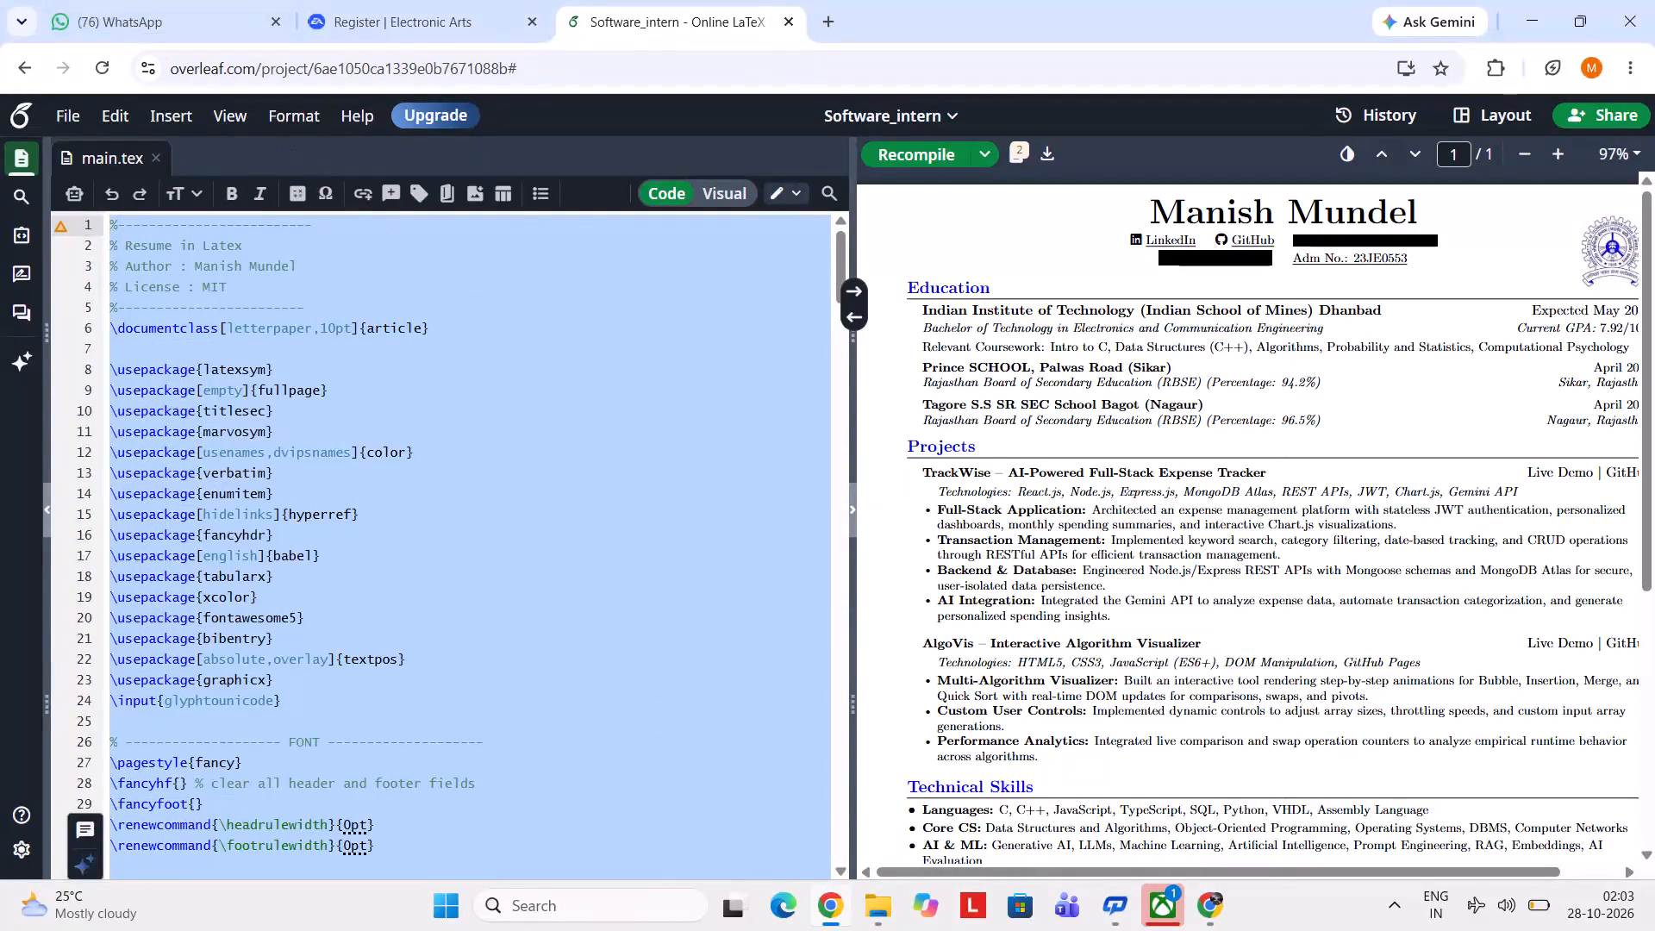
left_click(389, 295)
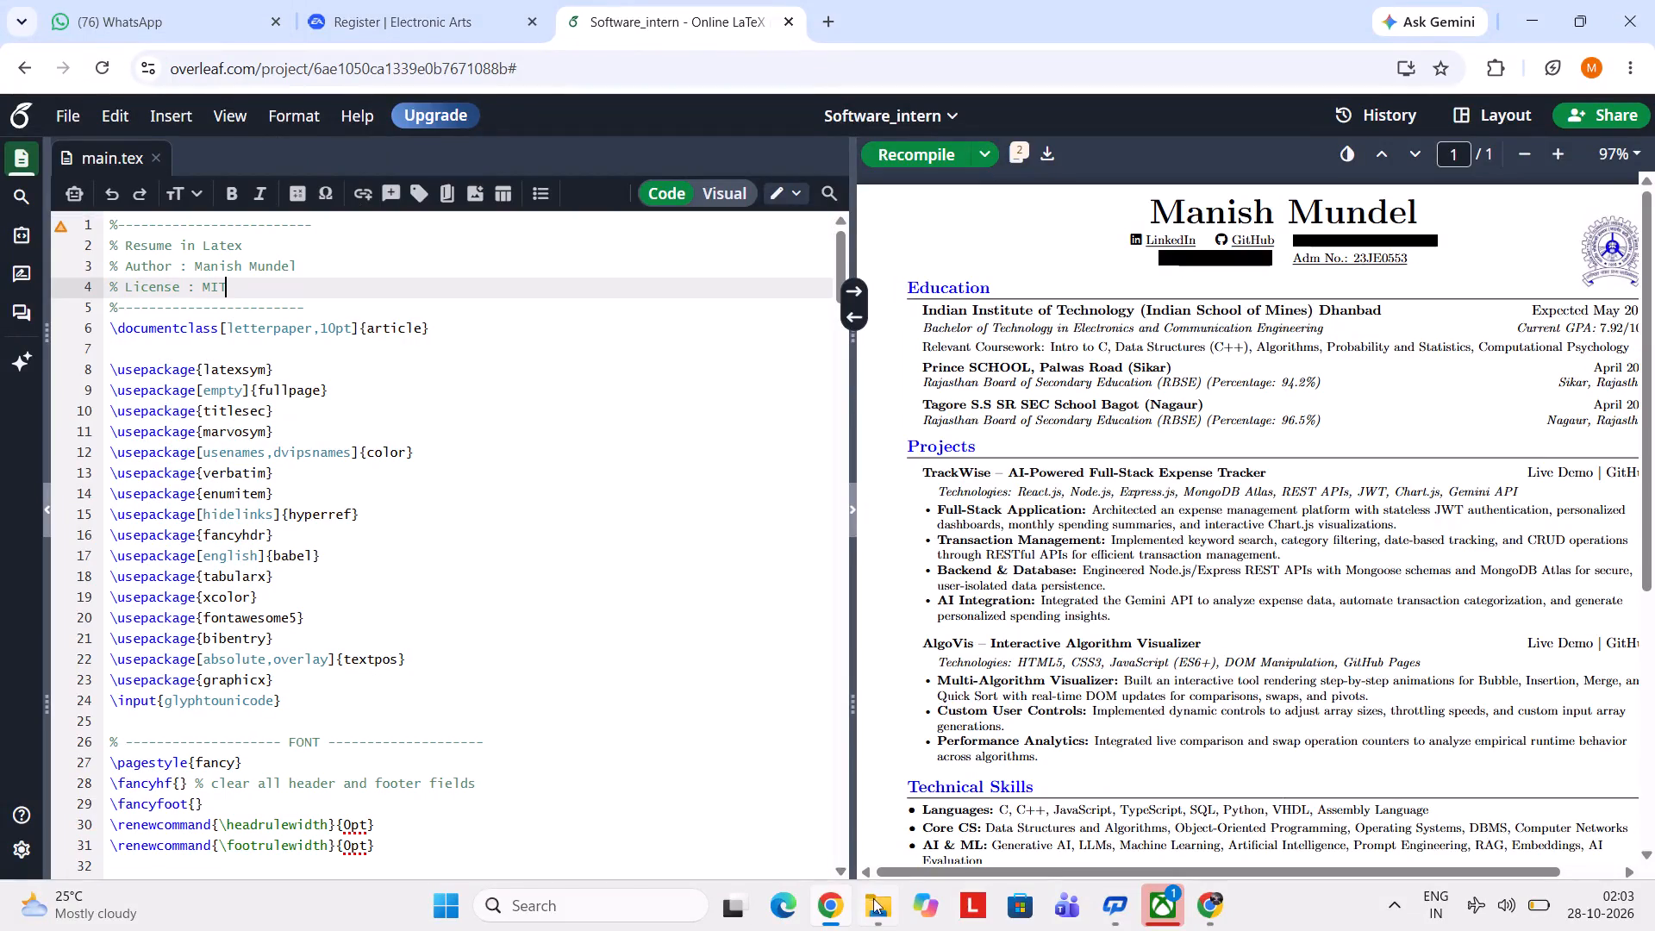
Switch to File Explorer, search the Downloads folder for "highbrow", and open offer-letter-1315.pdf.
left_click(877, 902)
scroll(470, 312, "up", 3)
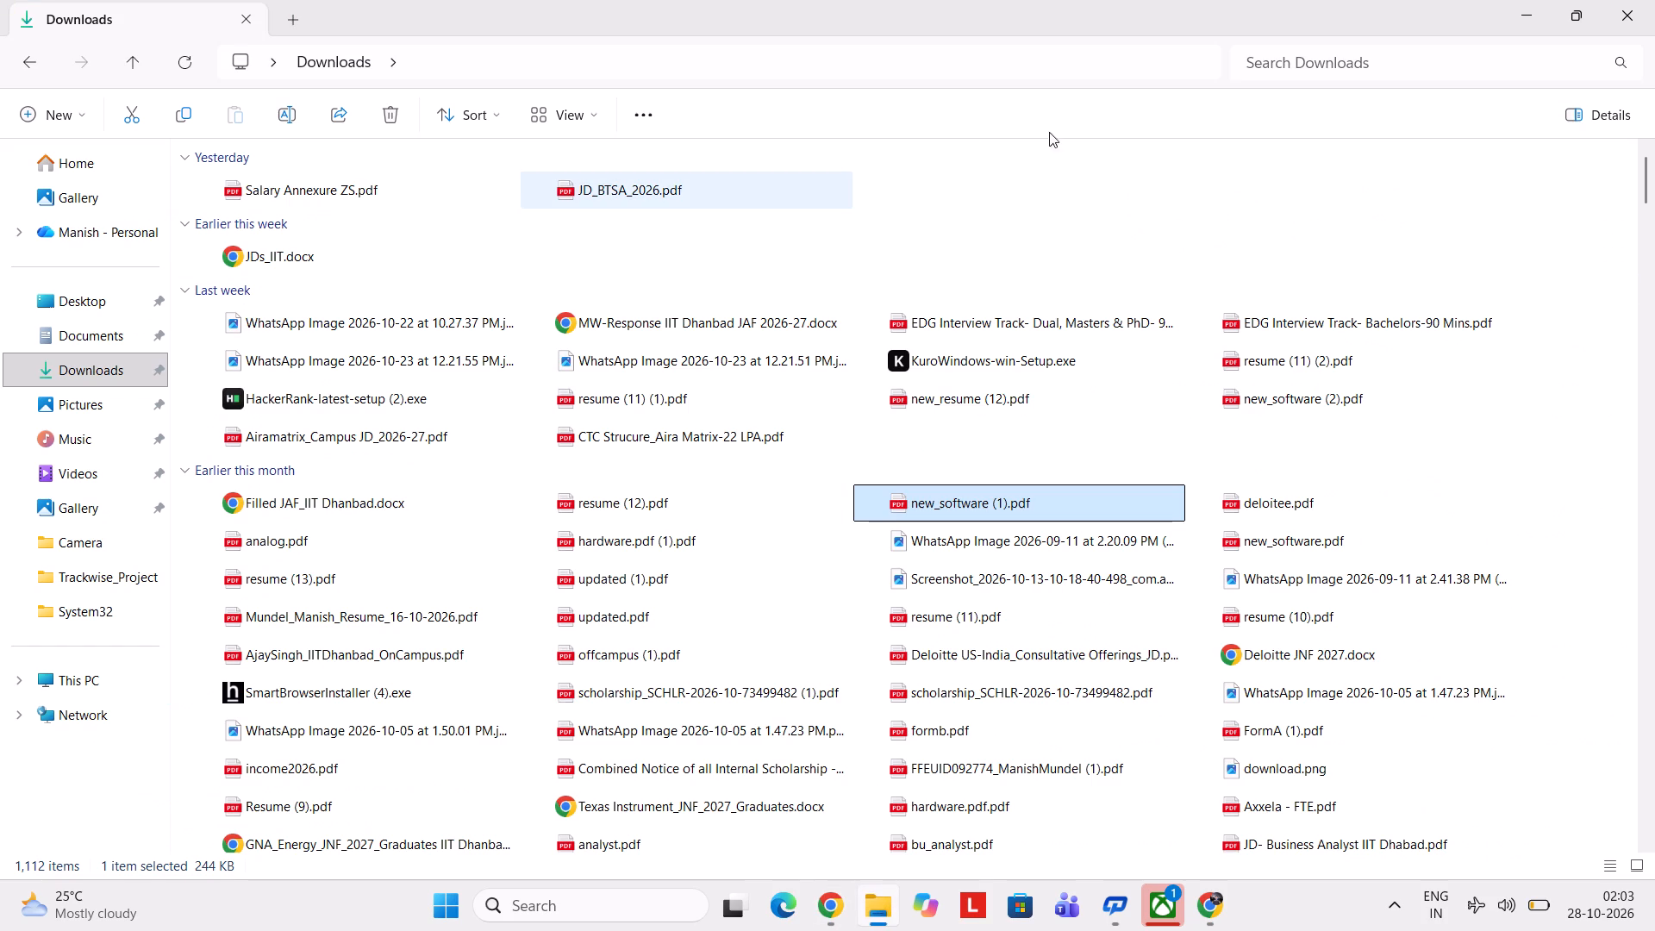
left_click(1293, 78)
type("highbrow")
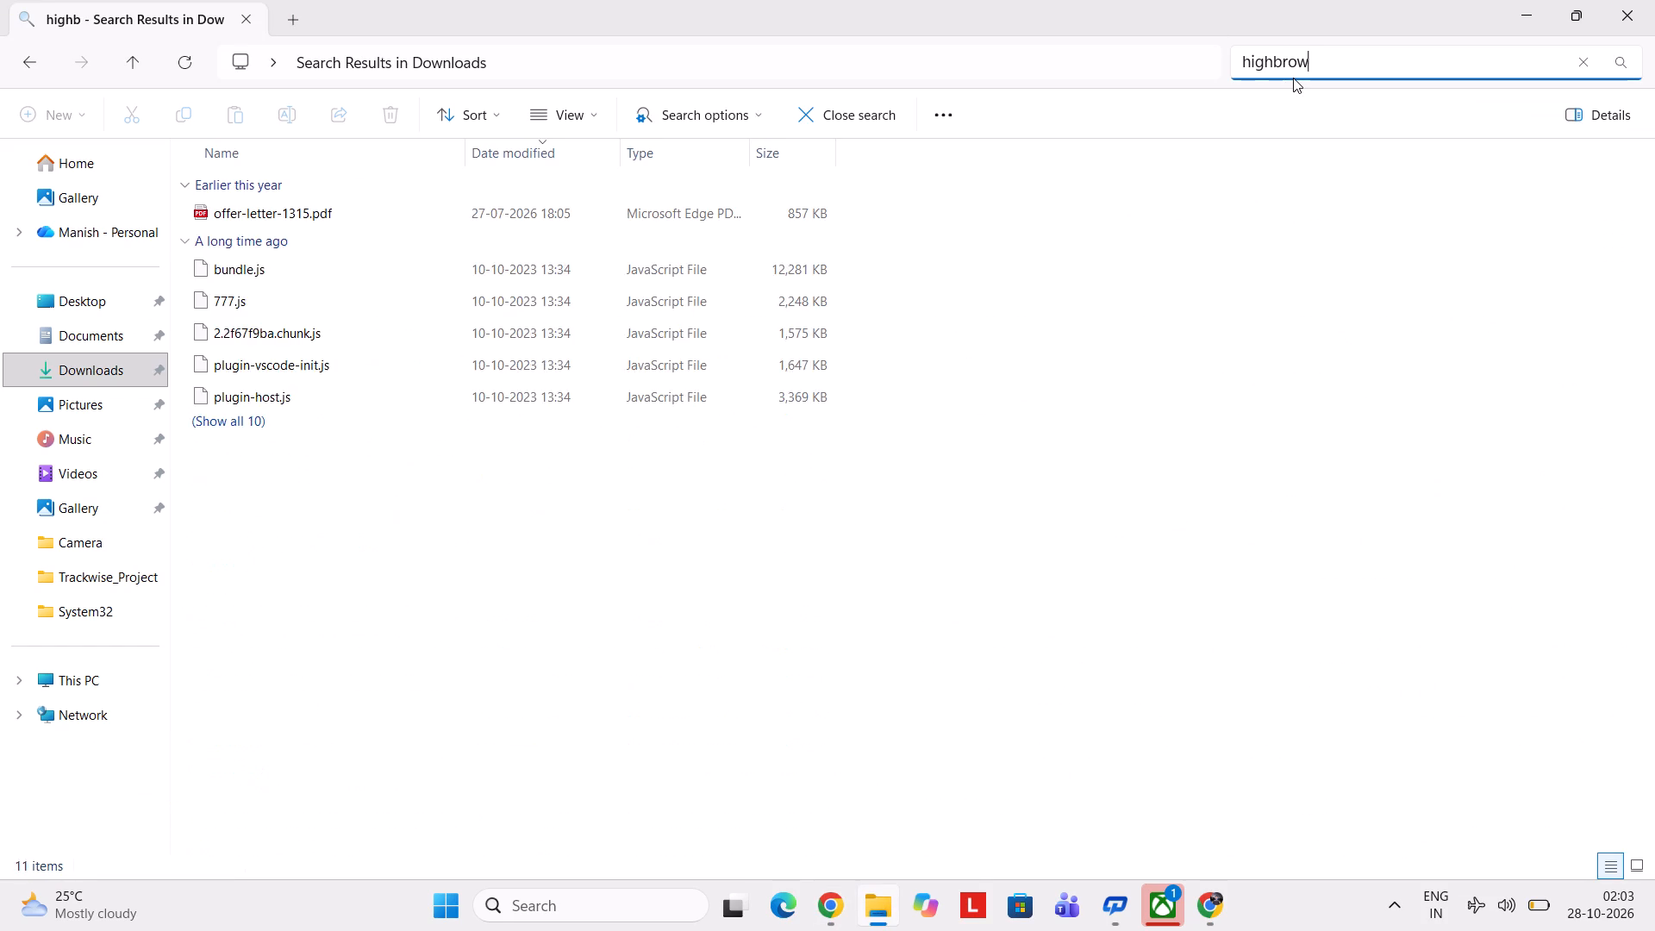
double_click(423, 216)
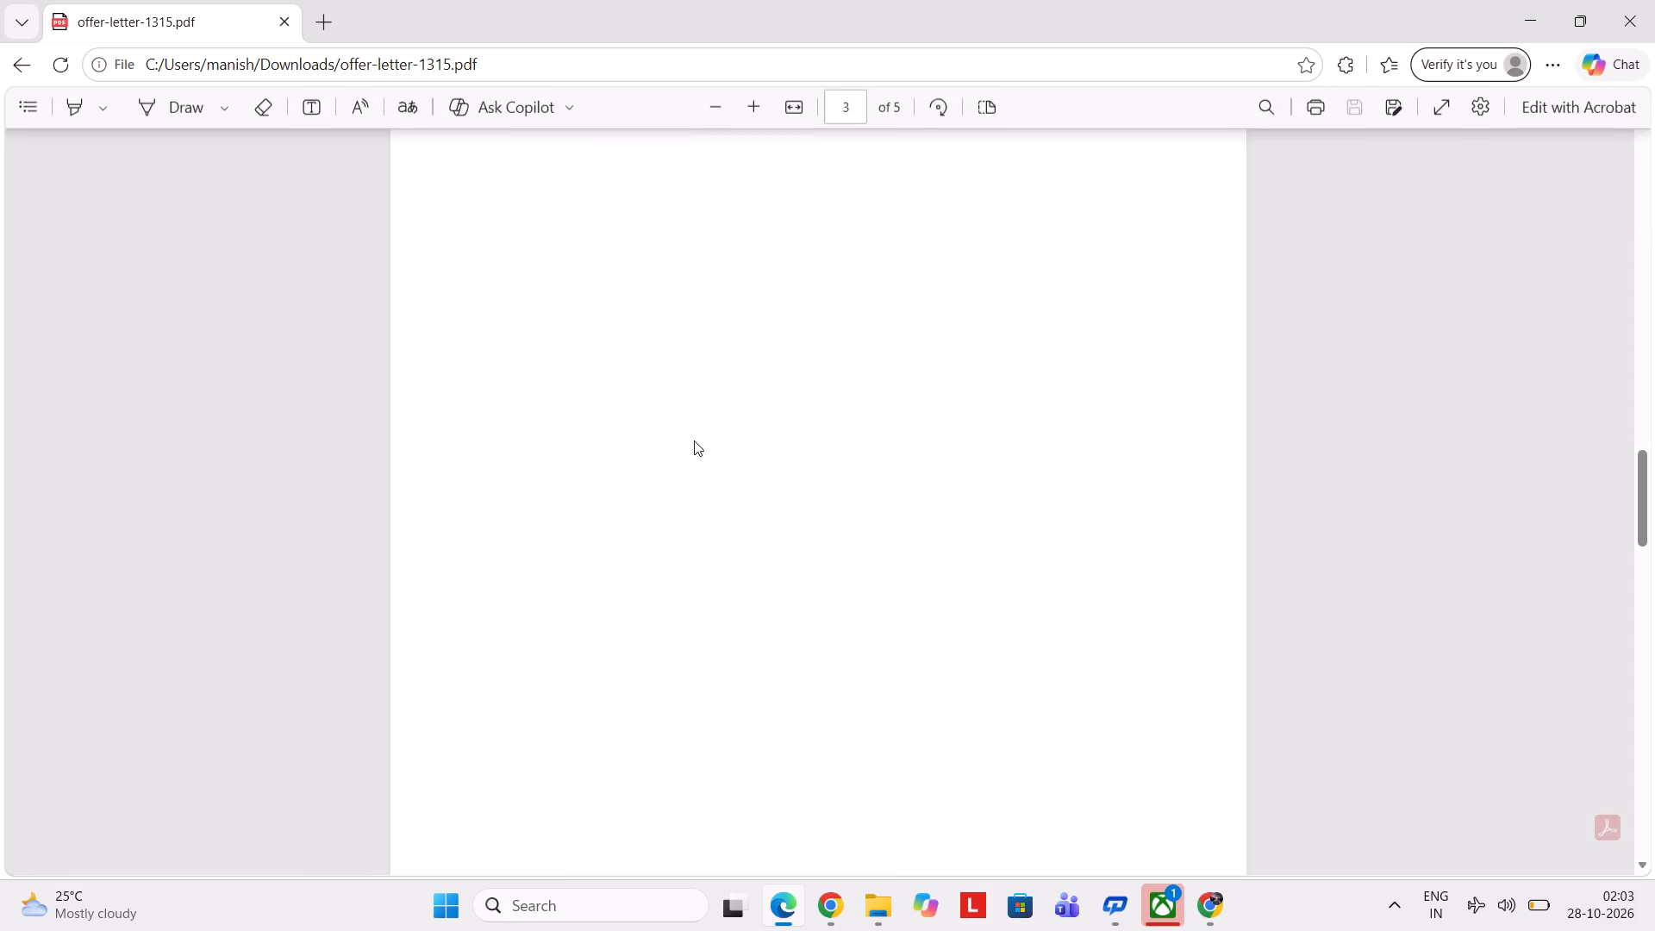
Examine the Highbrow offer letter's cover page and second page for the company, date, role and position details.
scroll(748, 430, "up", 9)
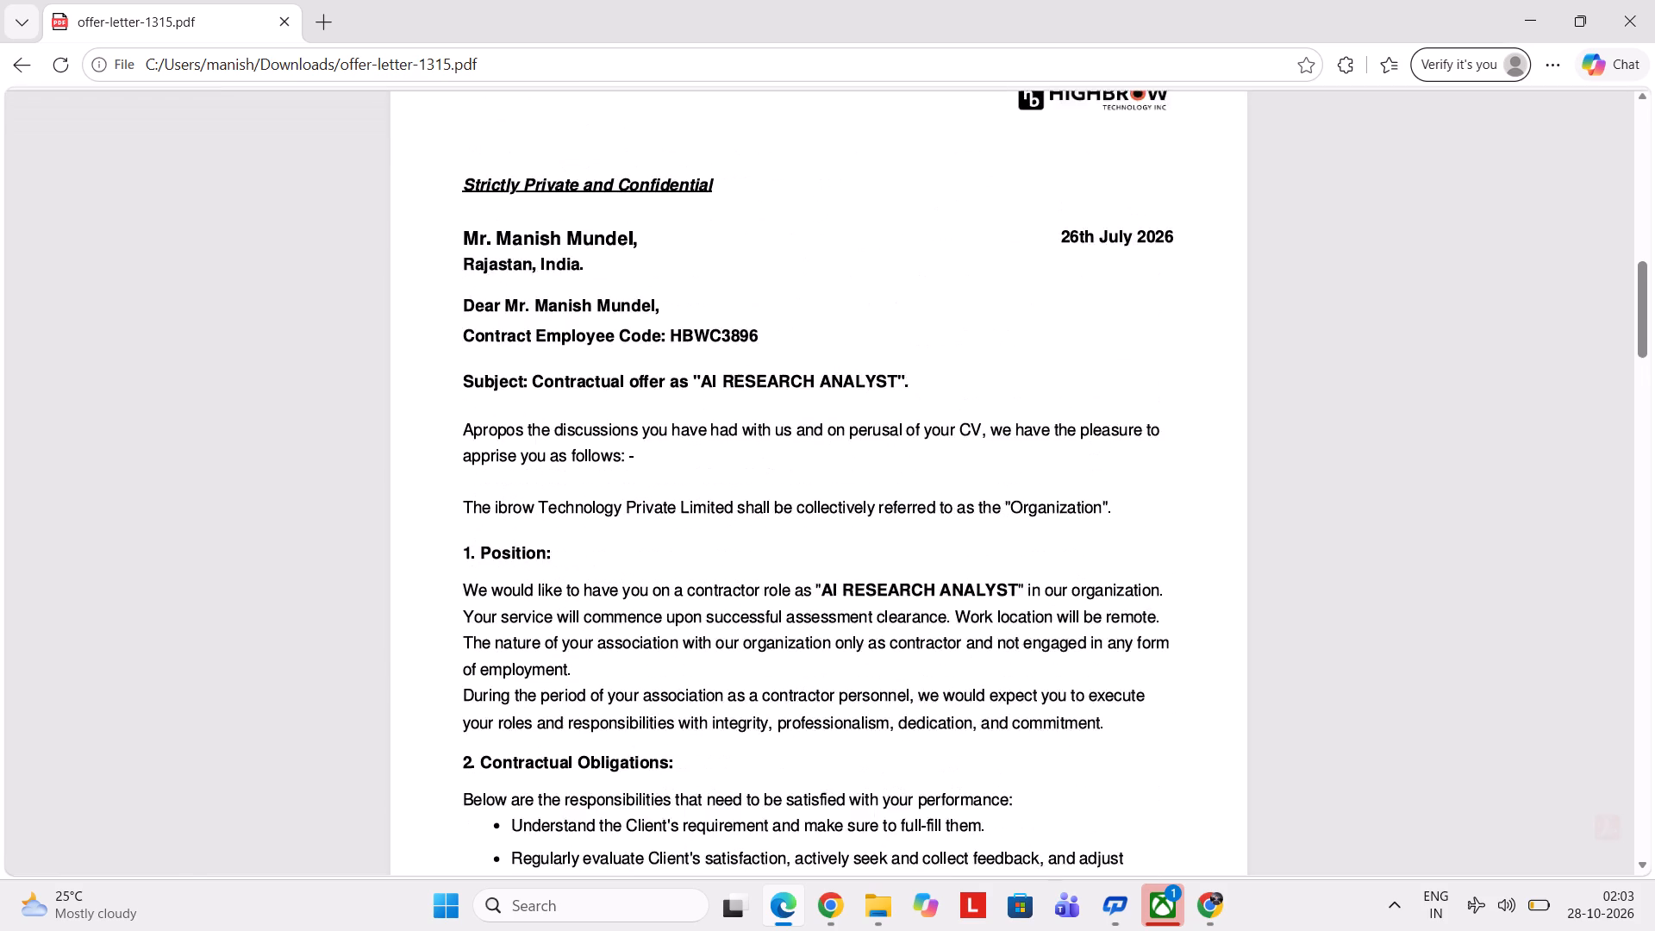
scroll(748, 430, "up", 10)
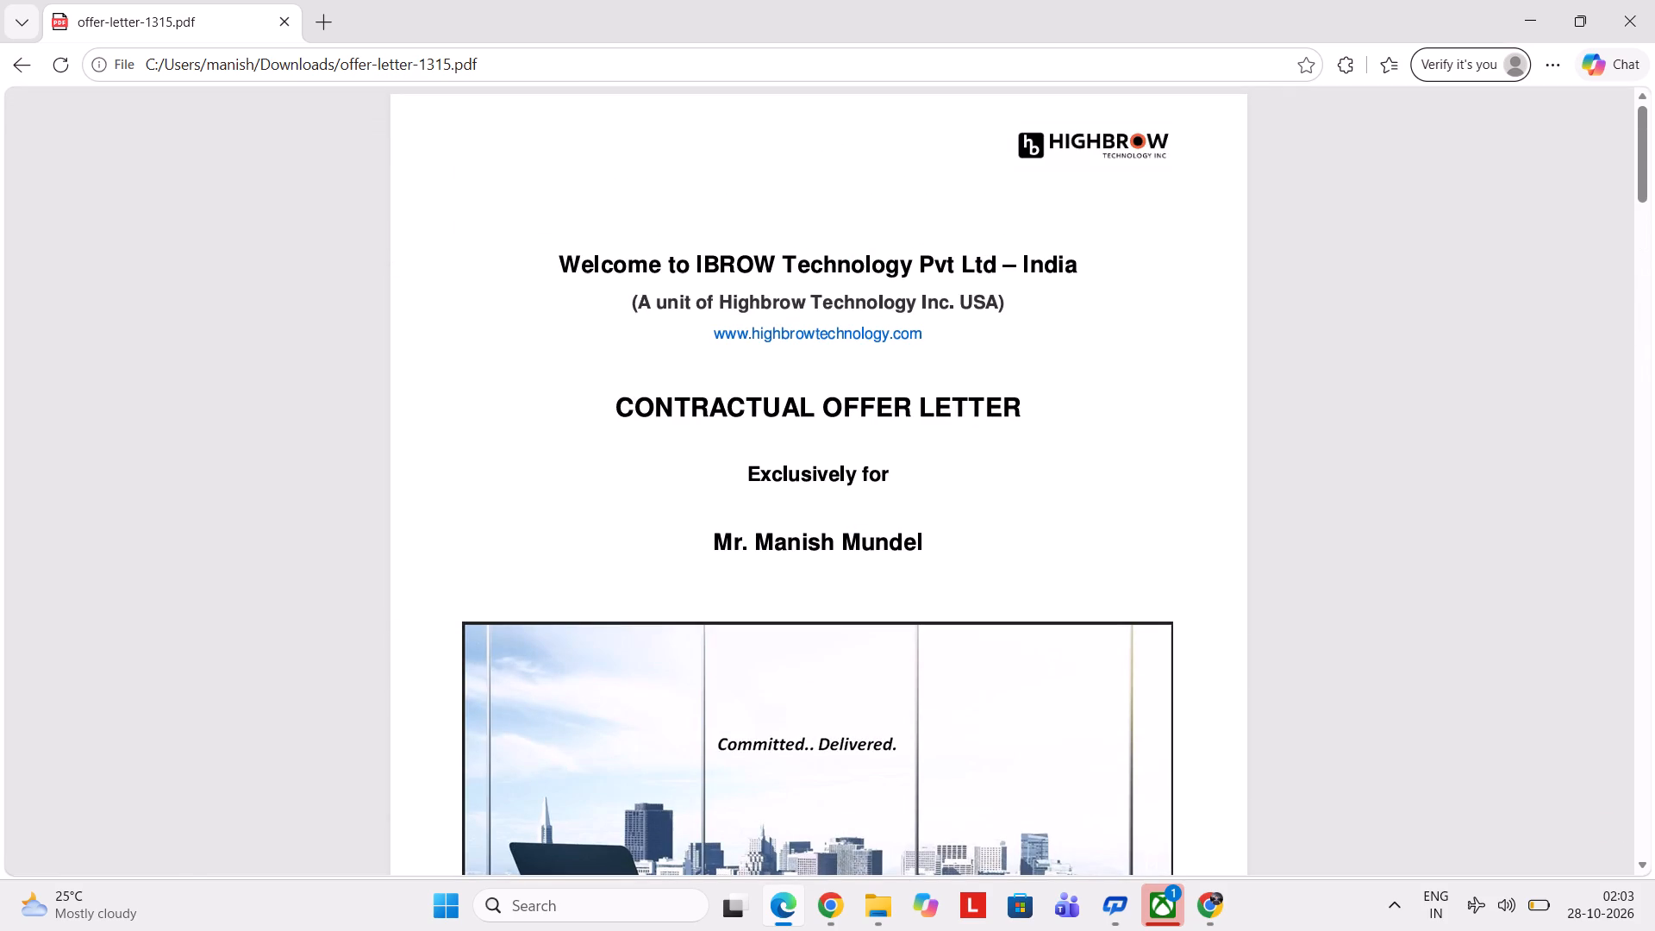
left_click_drag(556, 265, 734, 572)
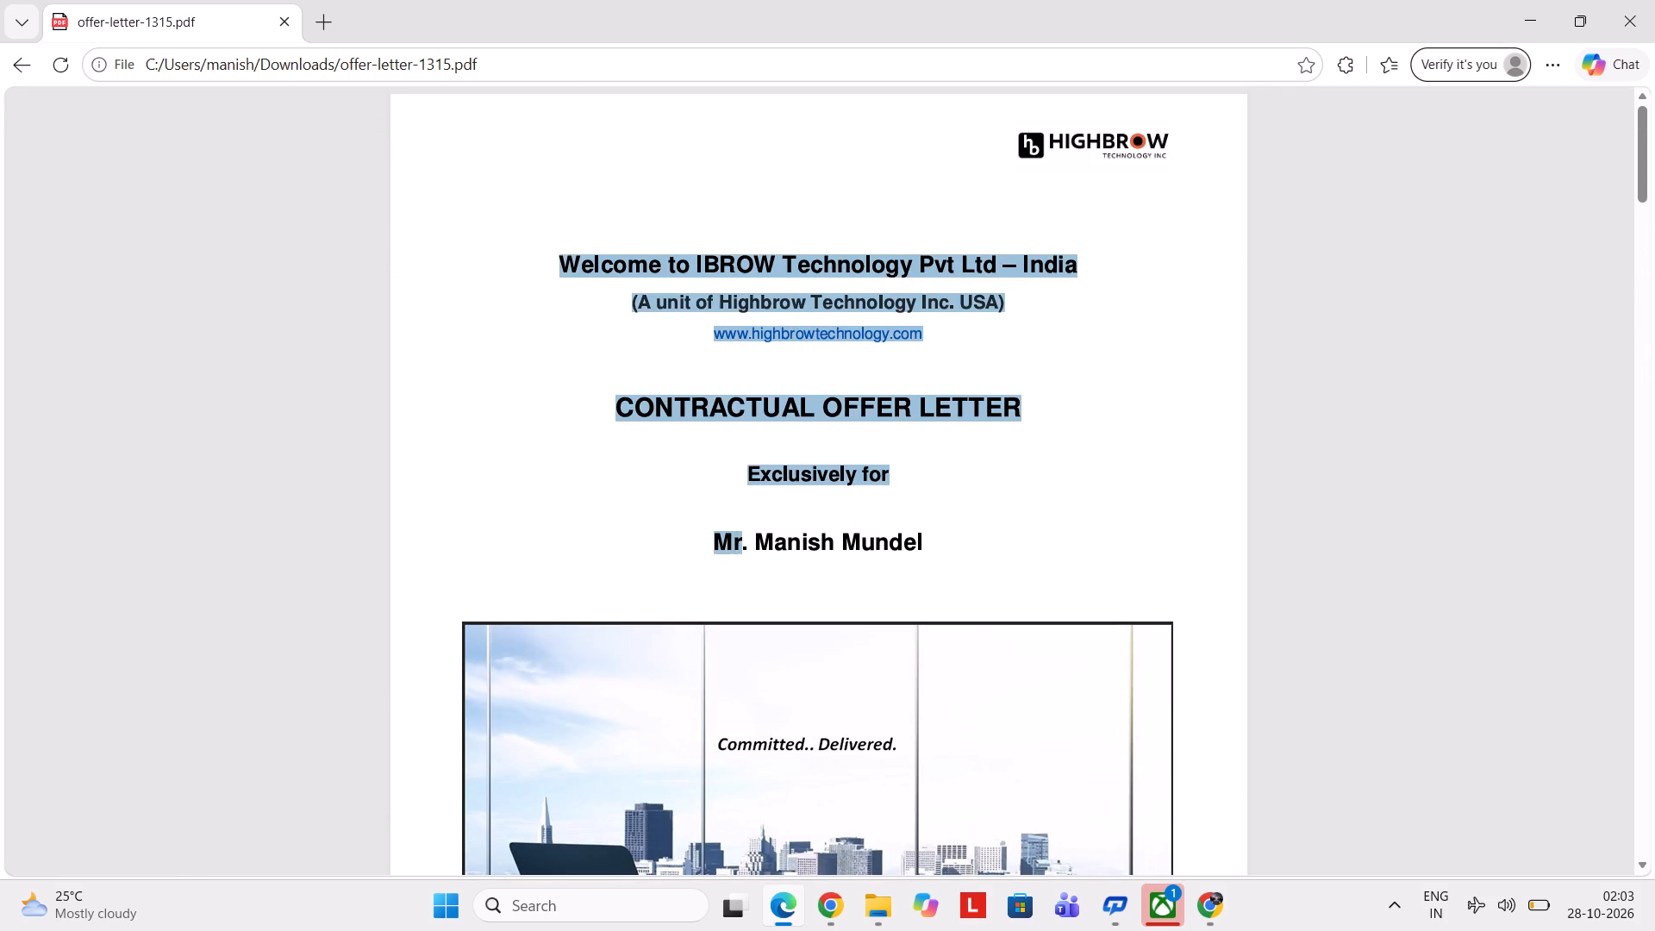
left_click_drag(734, 572, 744, 790)
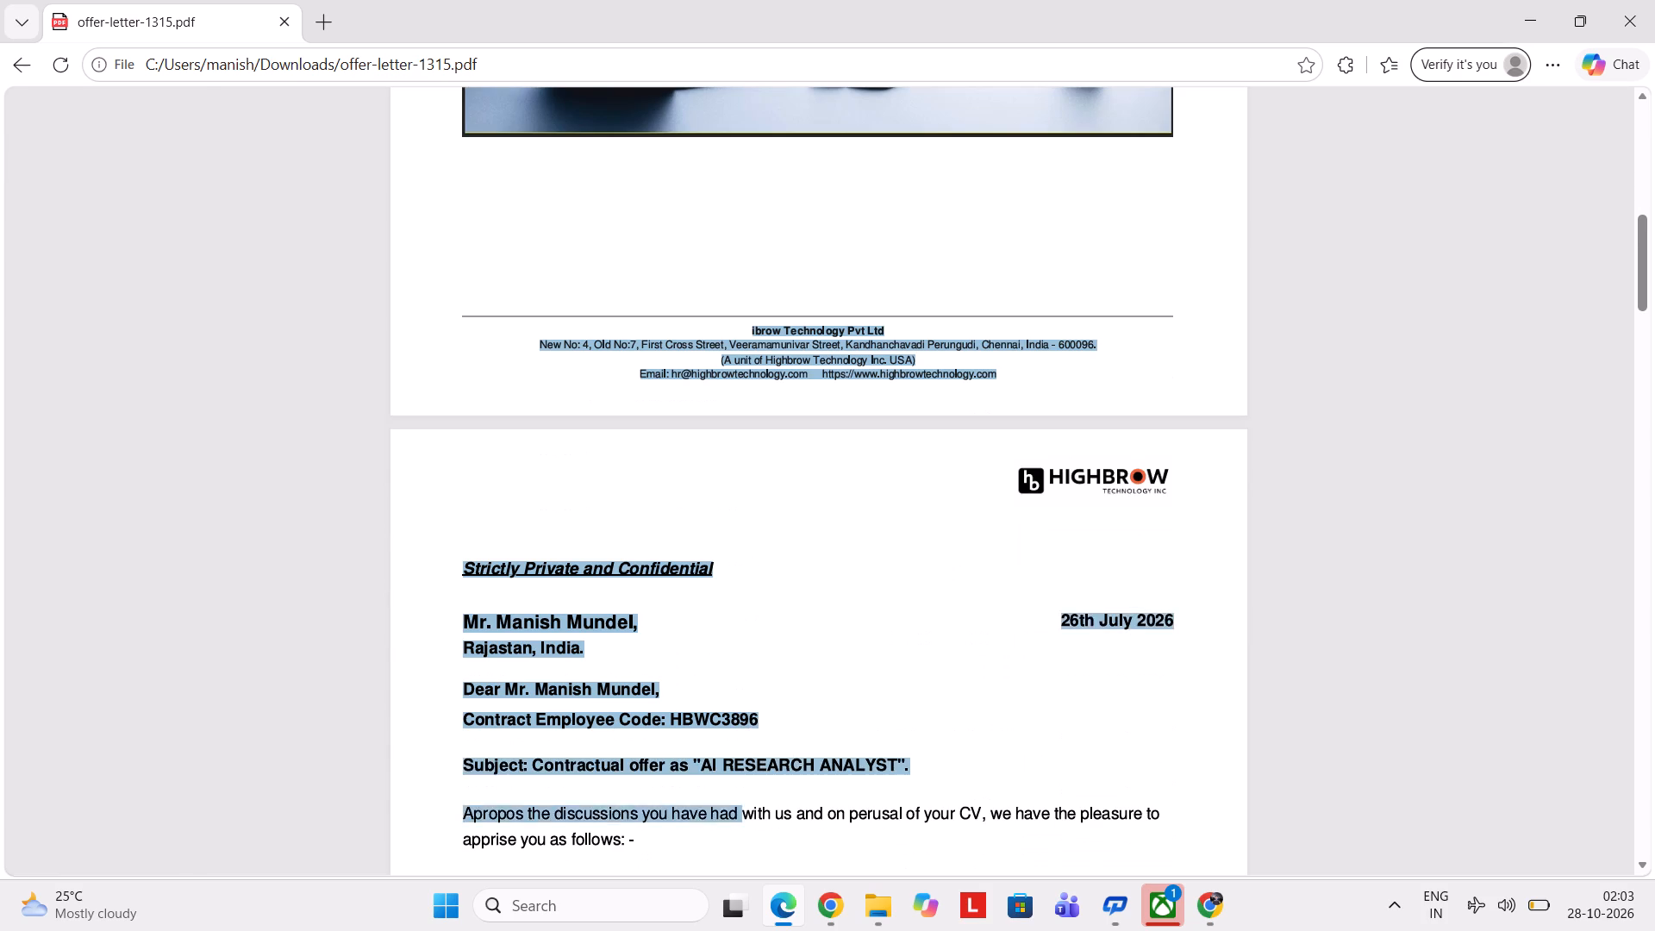
left_click_drag(744, 790, 734, 930)
left_click(771, 590)
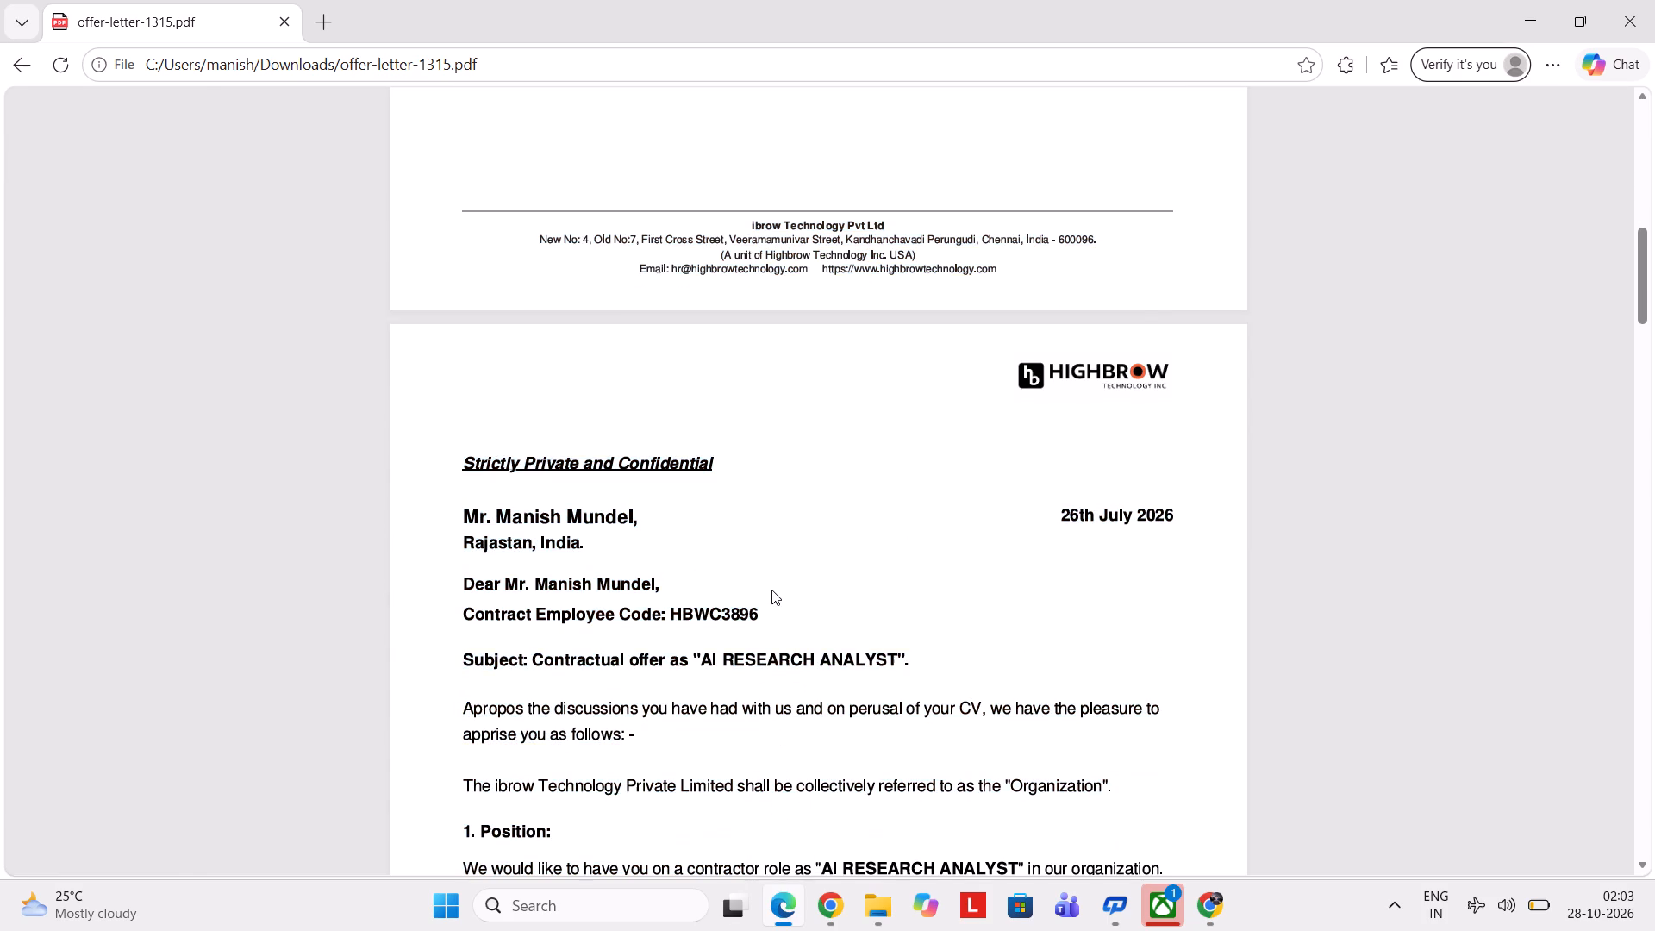
scroll(785, 565, "down", 1)
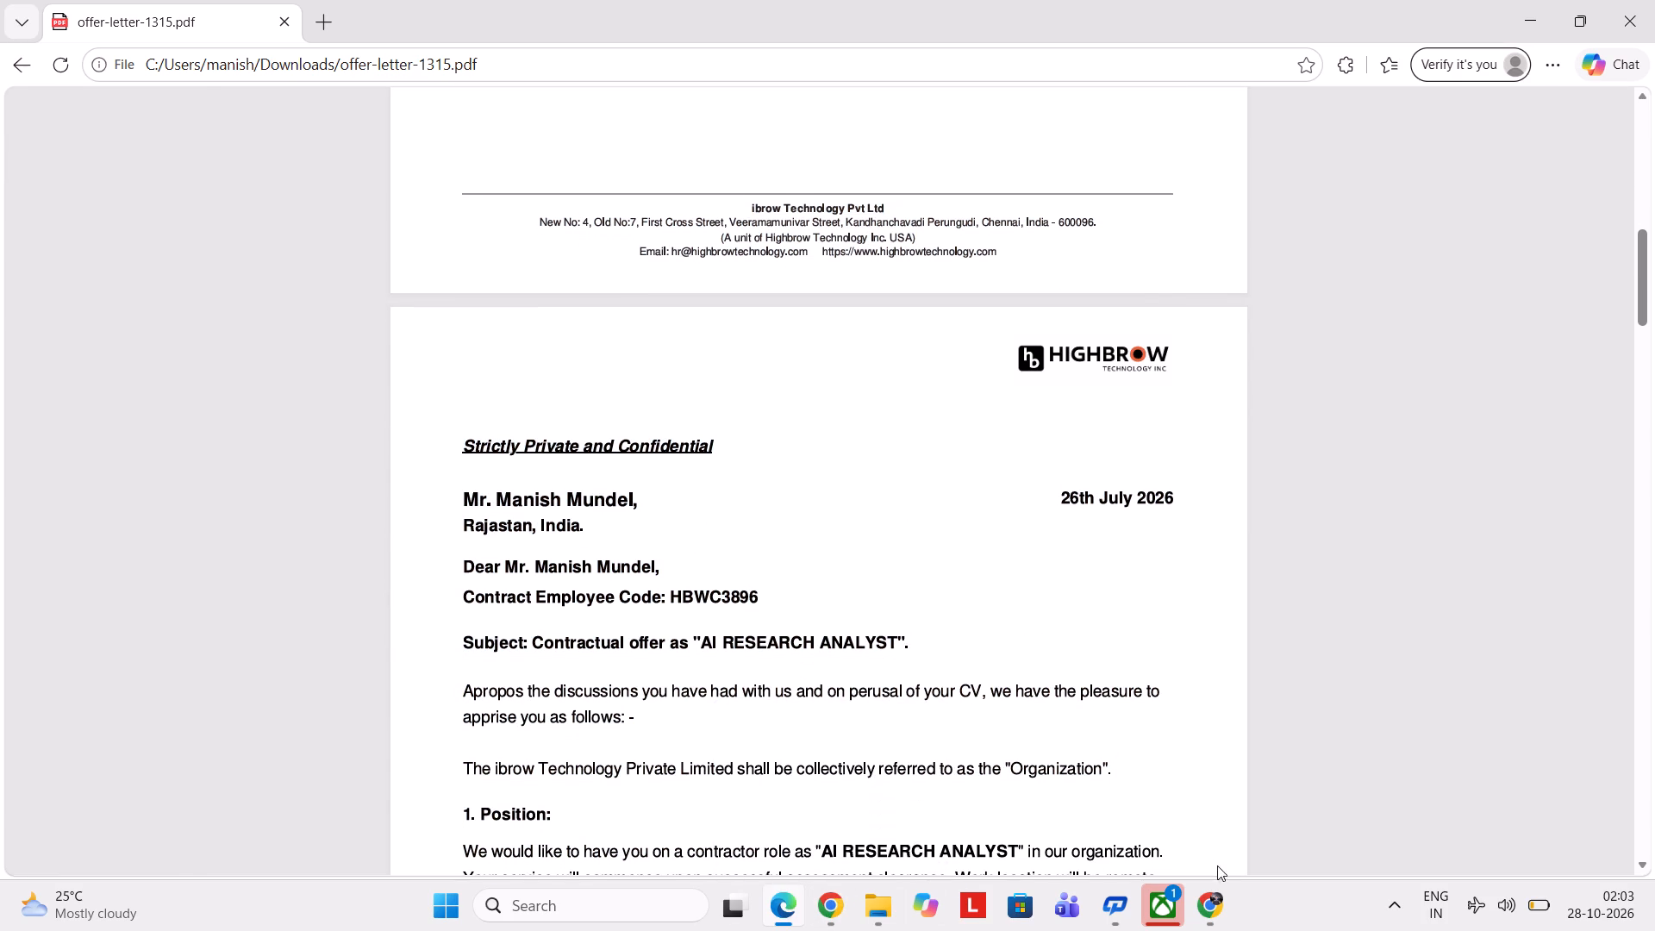
scroll(810, 464, "up", 1)
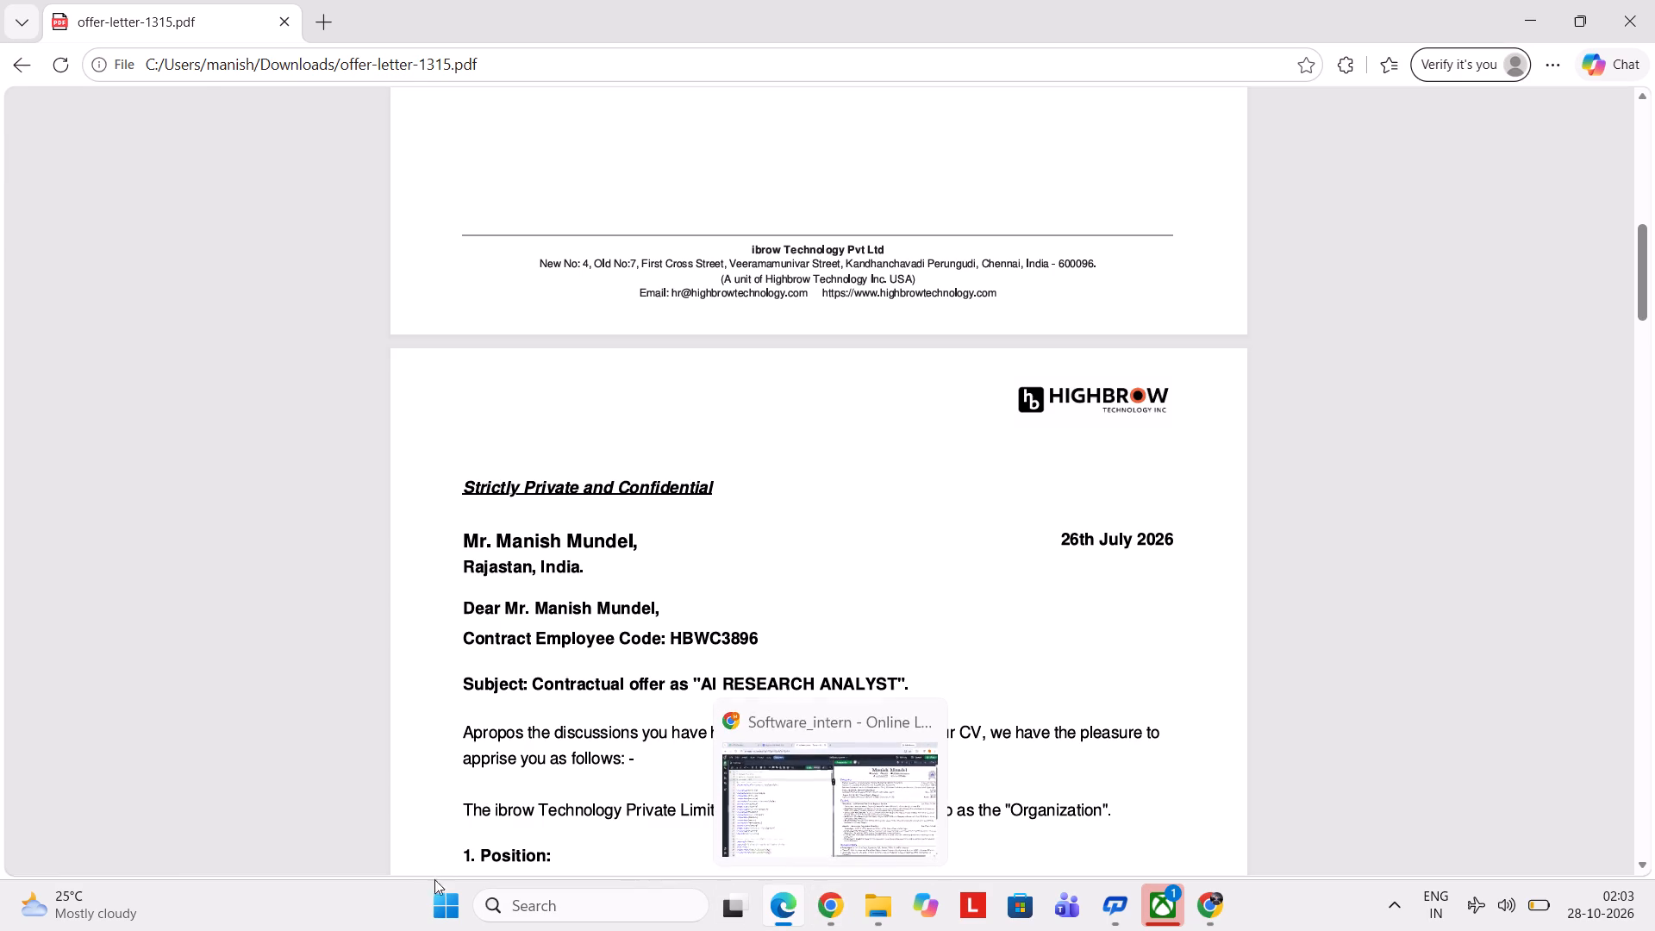
Search Windows for "kuro" and launch the Kuro app.
left_click(456, 897)
left_click(483, 132)
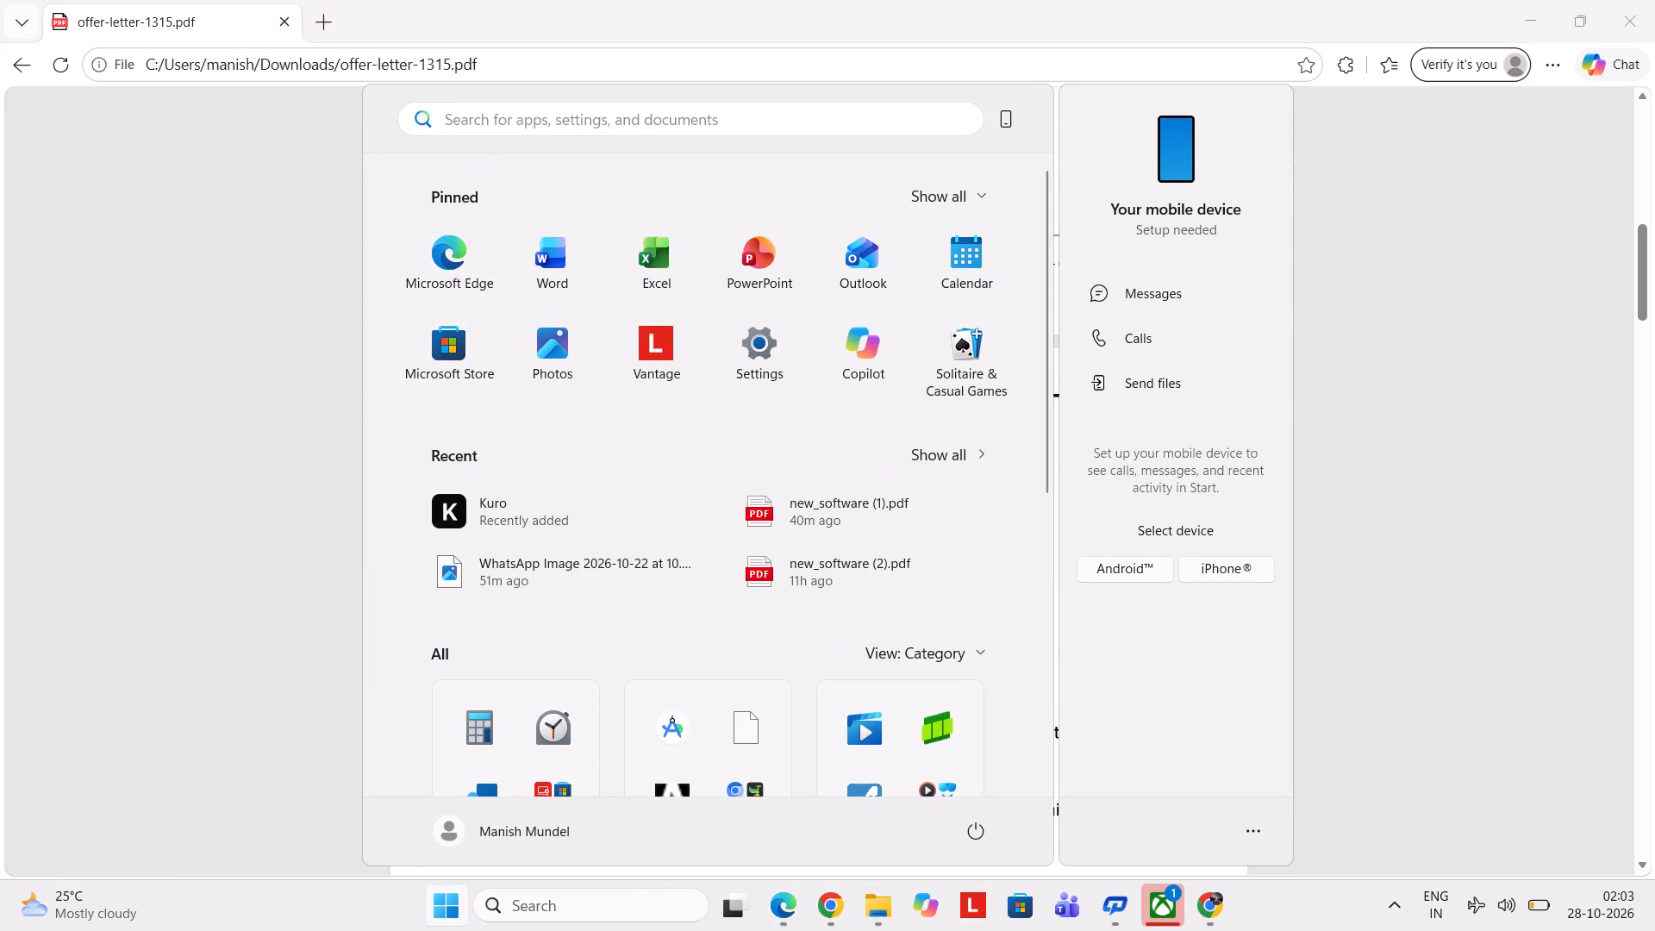
type("kuro")
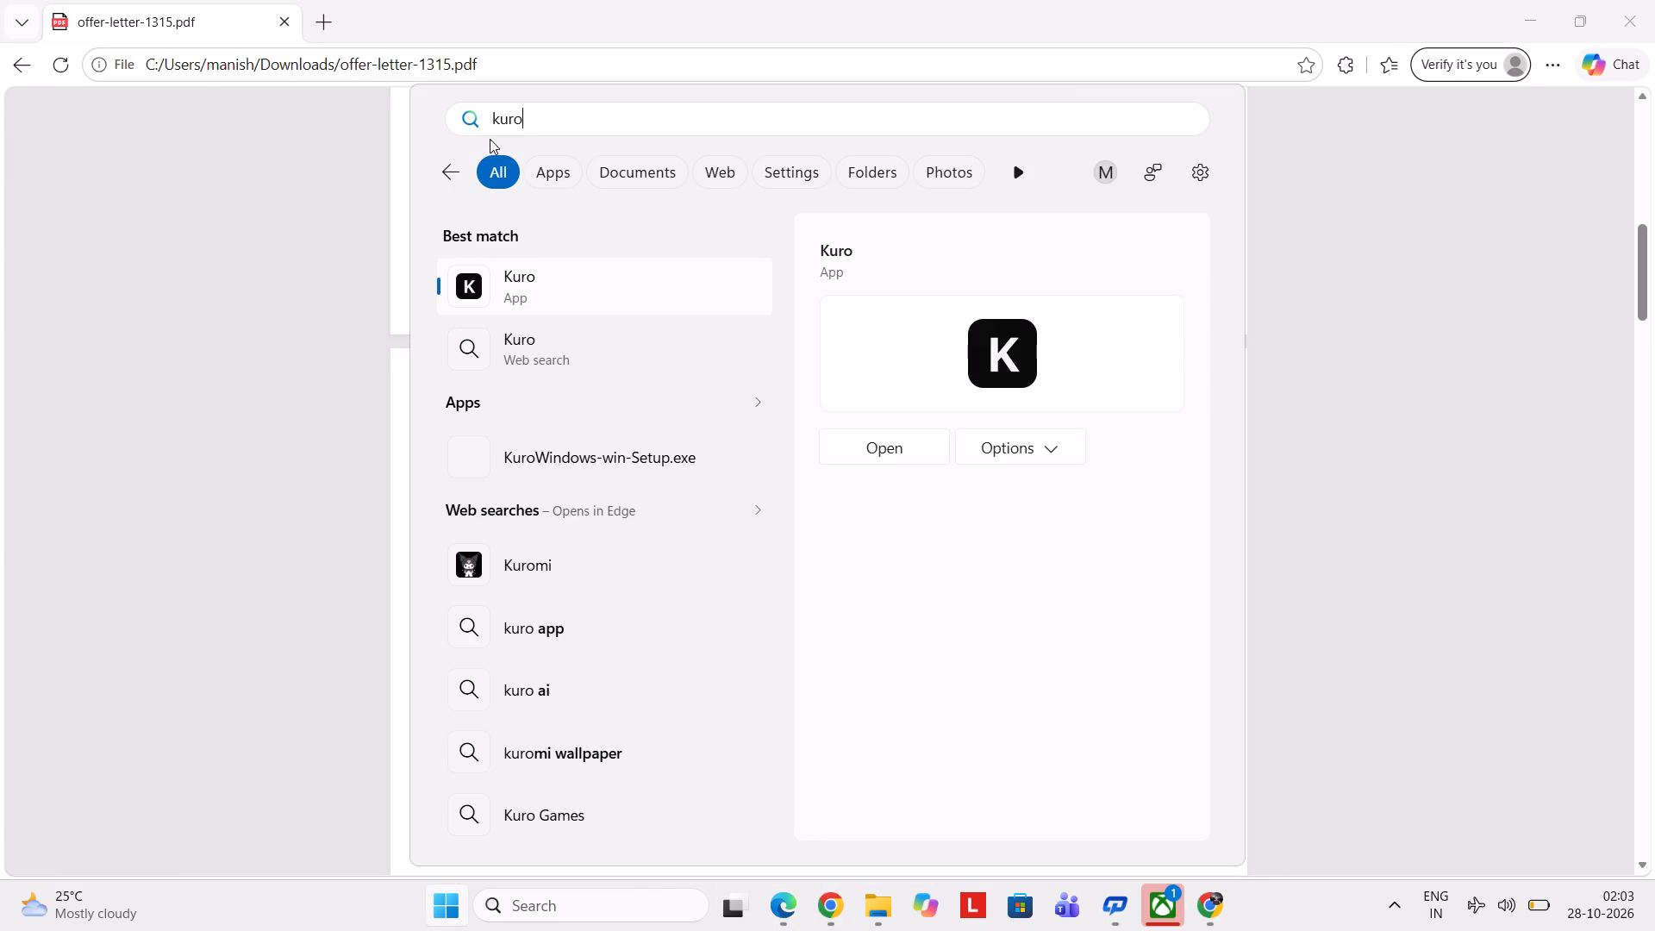
left_click(516, 284)
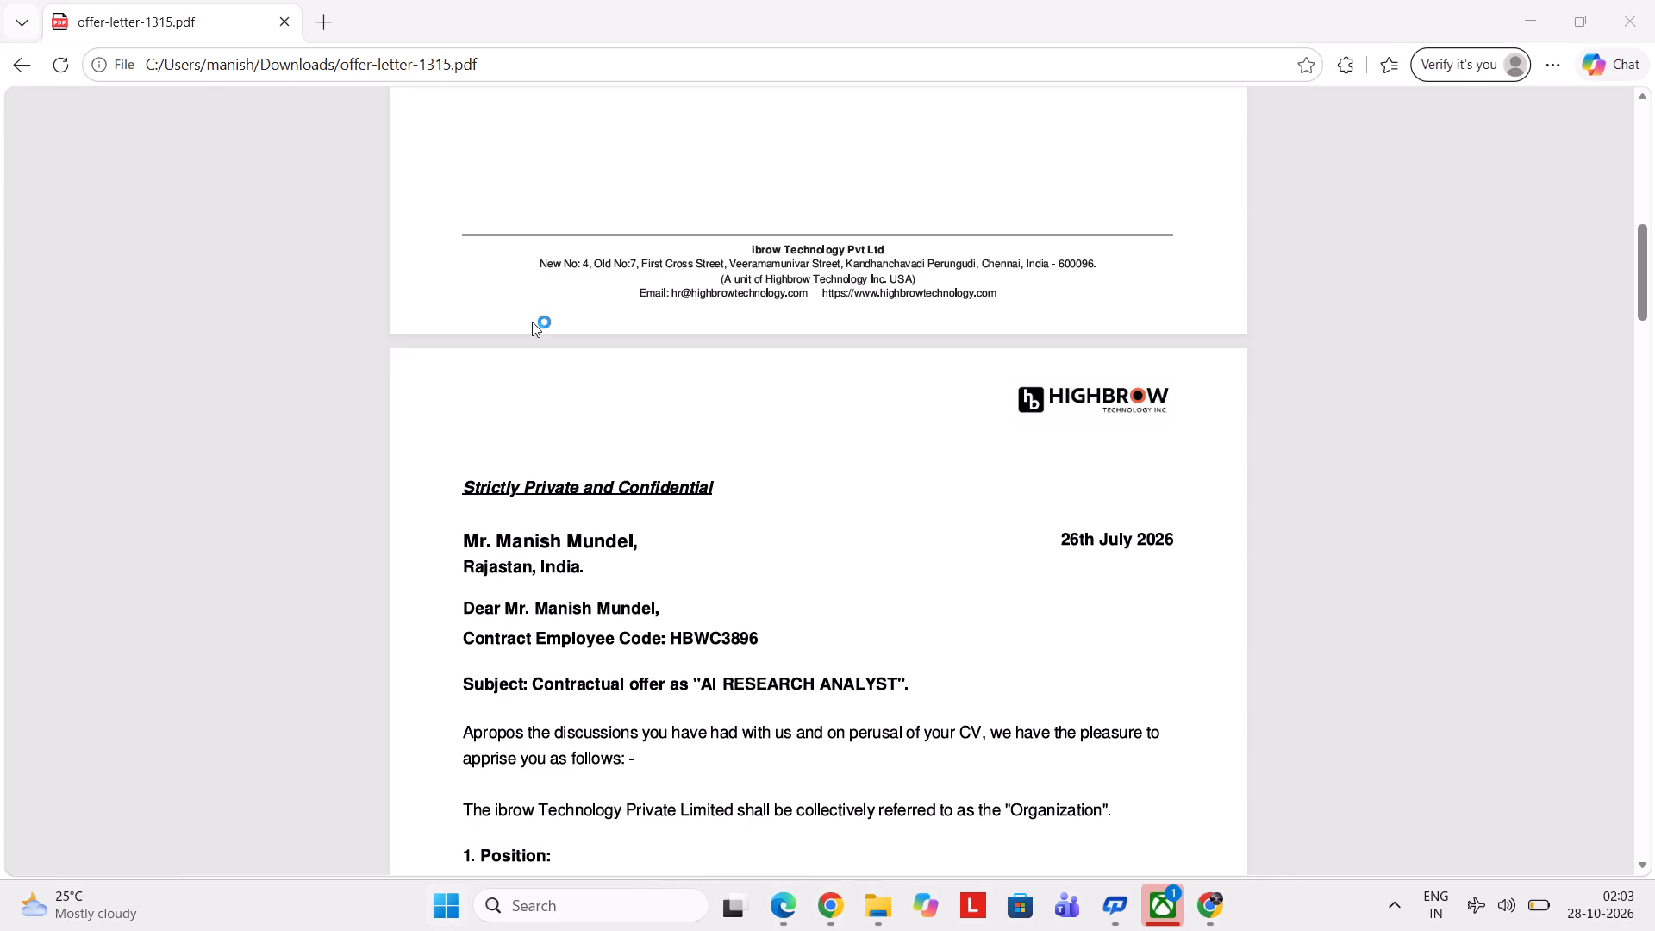
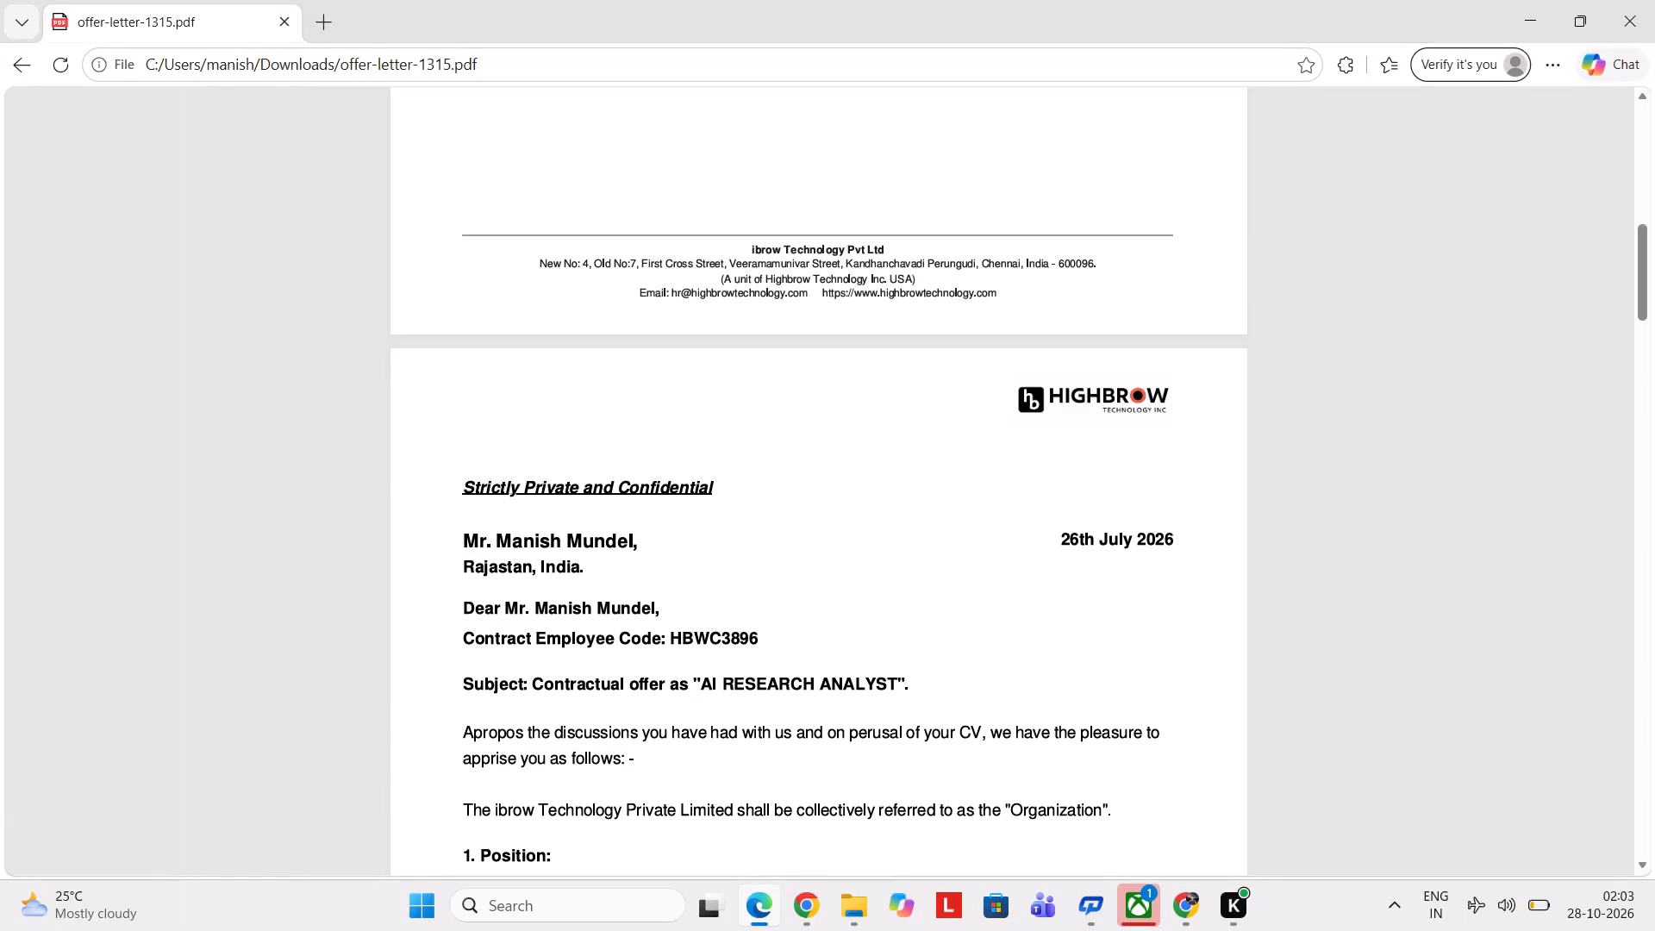
Switch from the offer letter to the Chrome window holding the Software_intern Overleaf project.
left_click(809, 903)
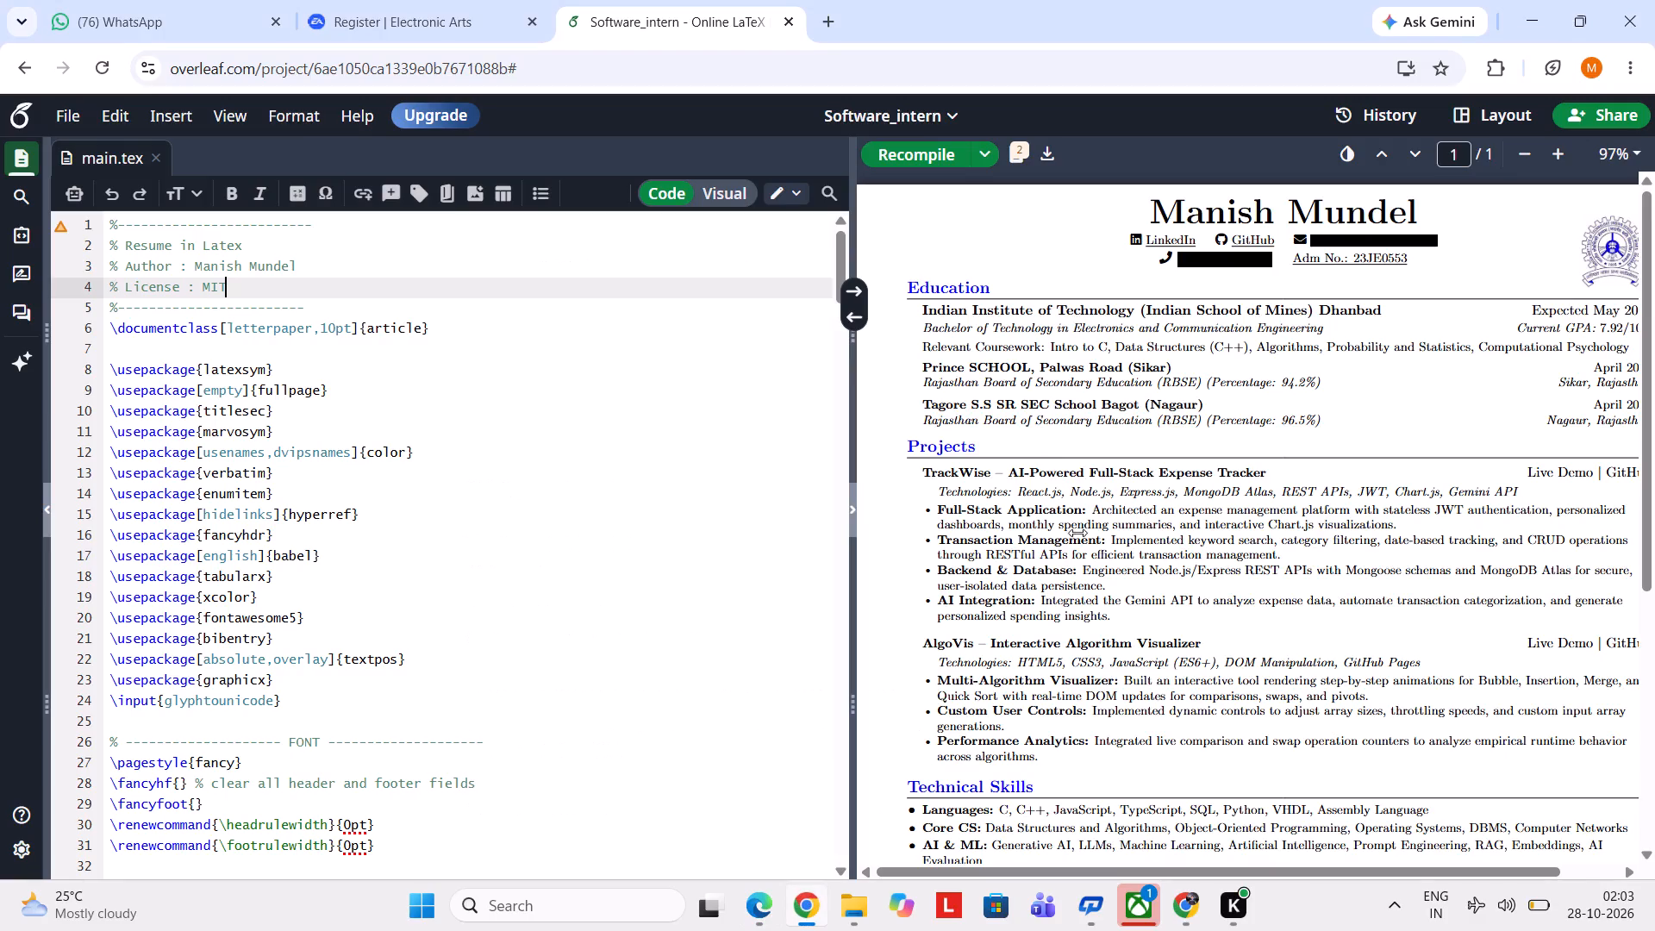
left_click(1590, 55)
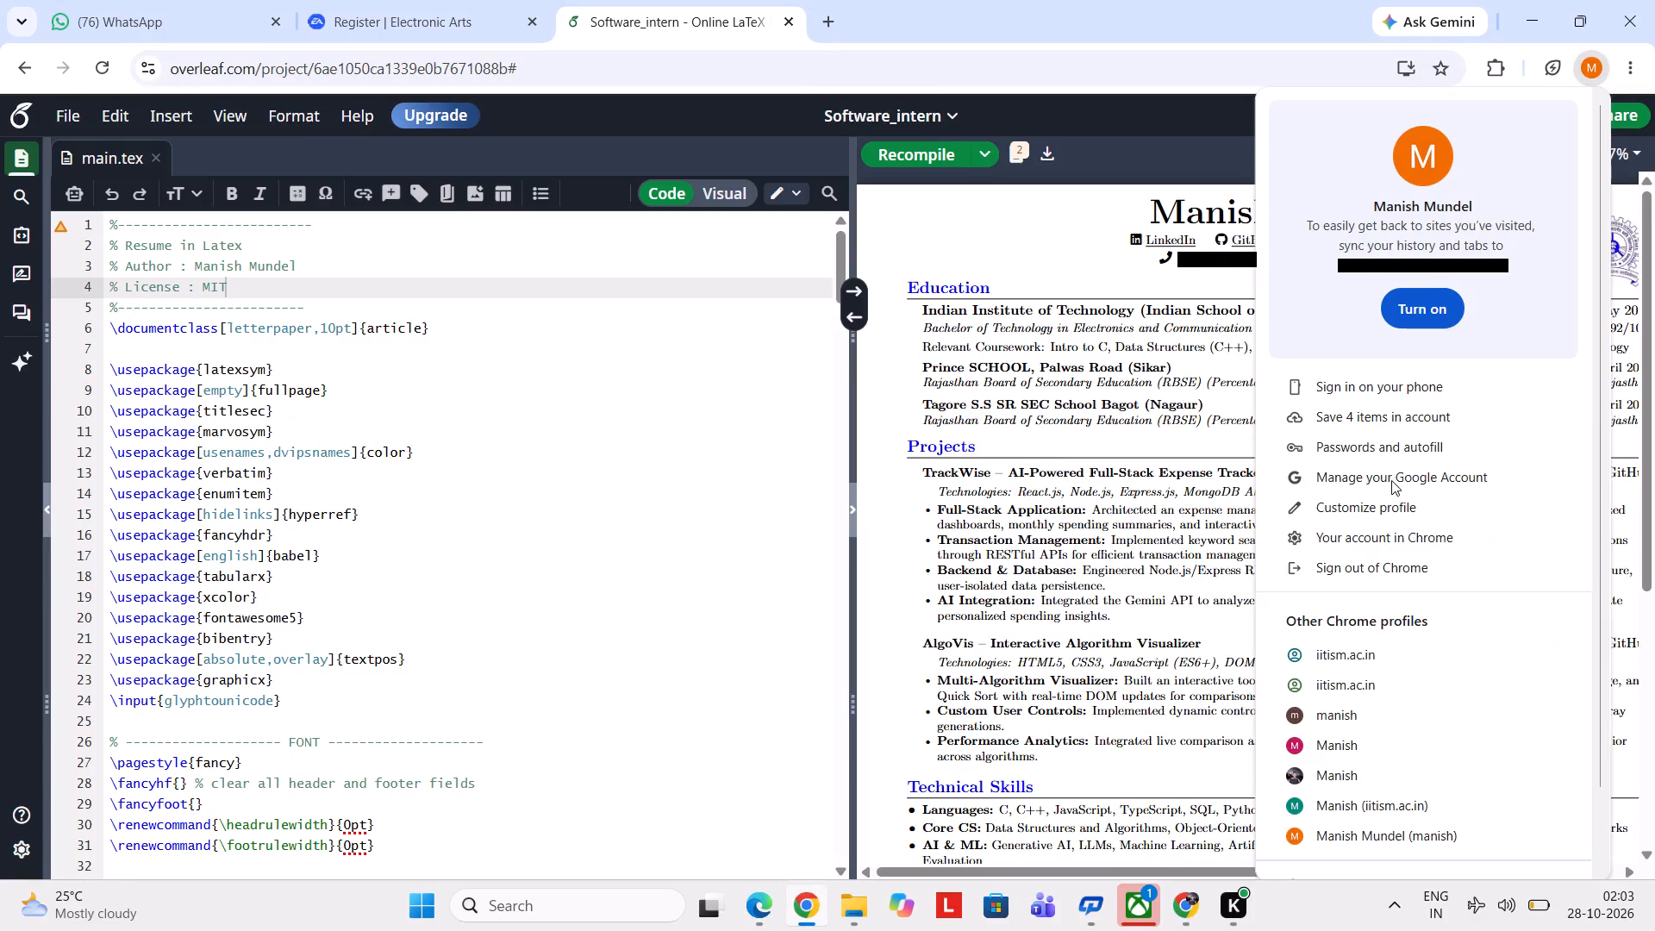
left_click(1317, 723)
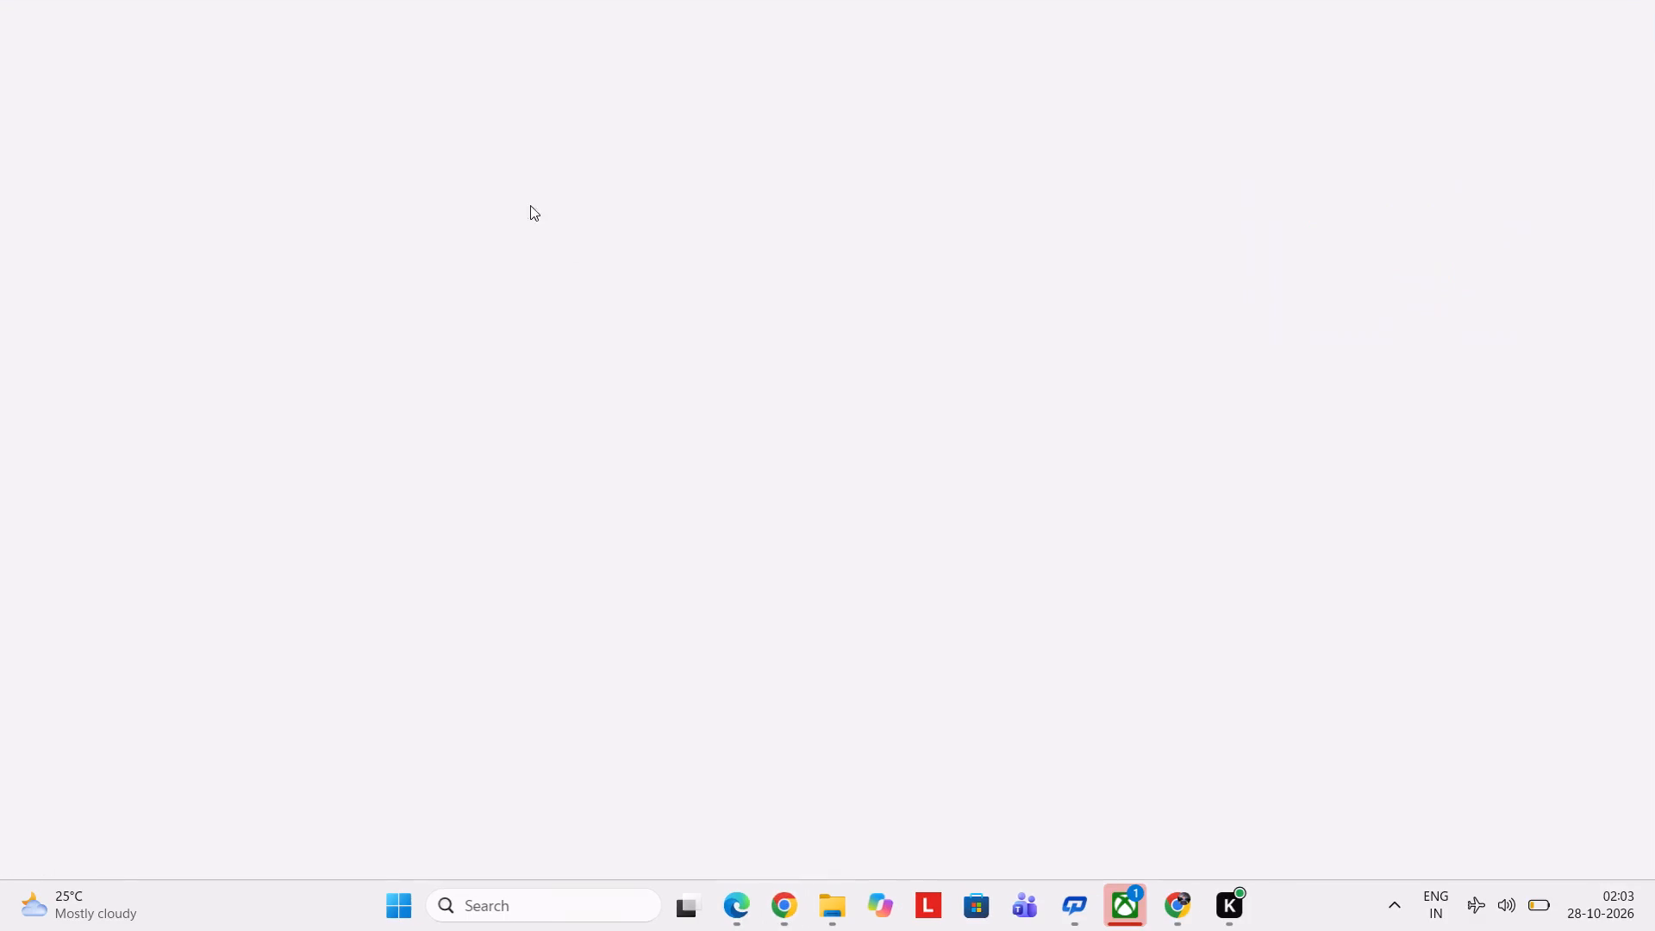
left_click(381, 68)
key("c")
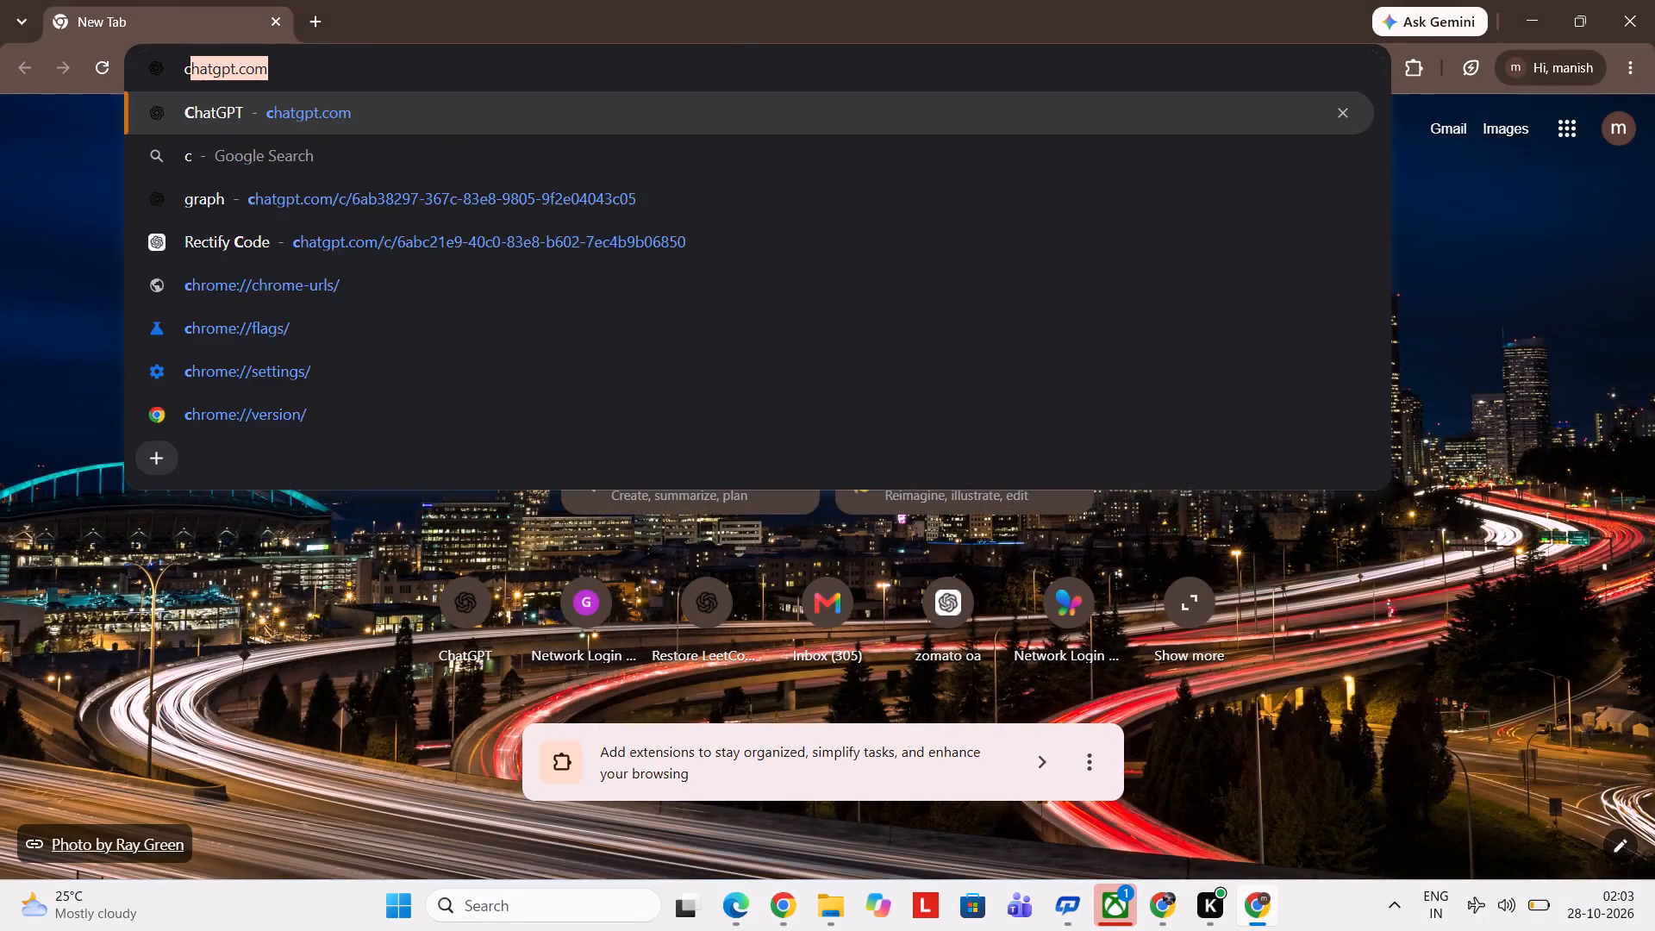